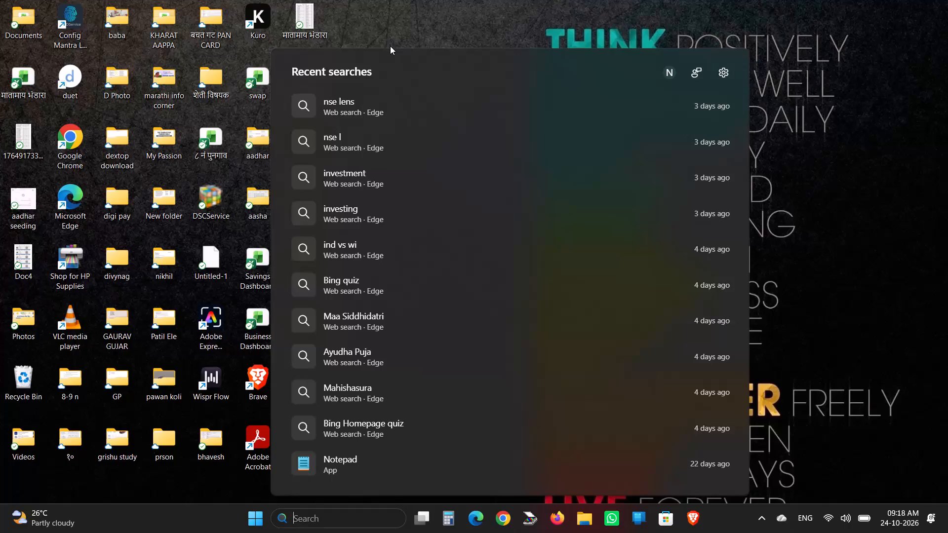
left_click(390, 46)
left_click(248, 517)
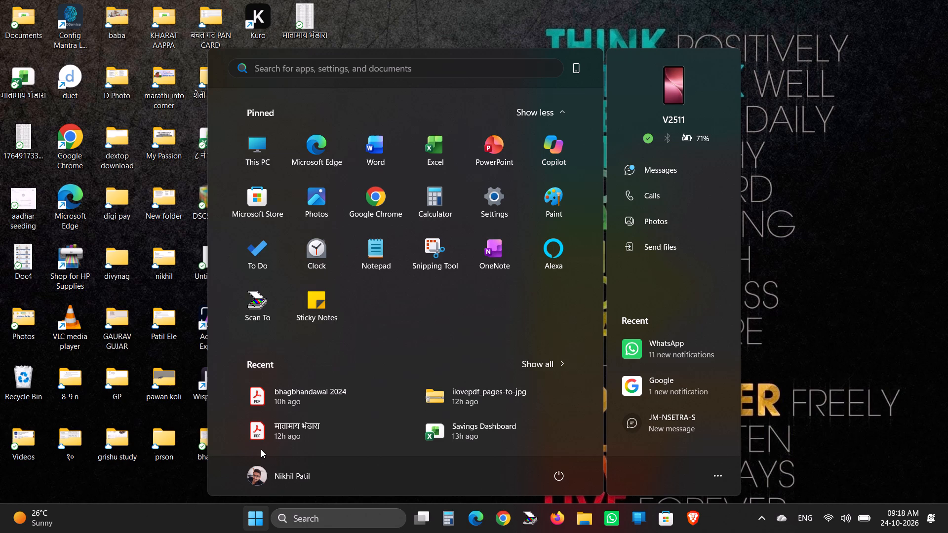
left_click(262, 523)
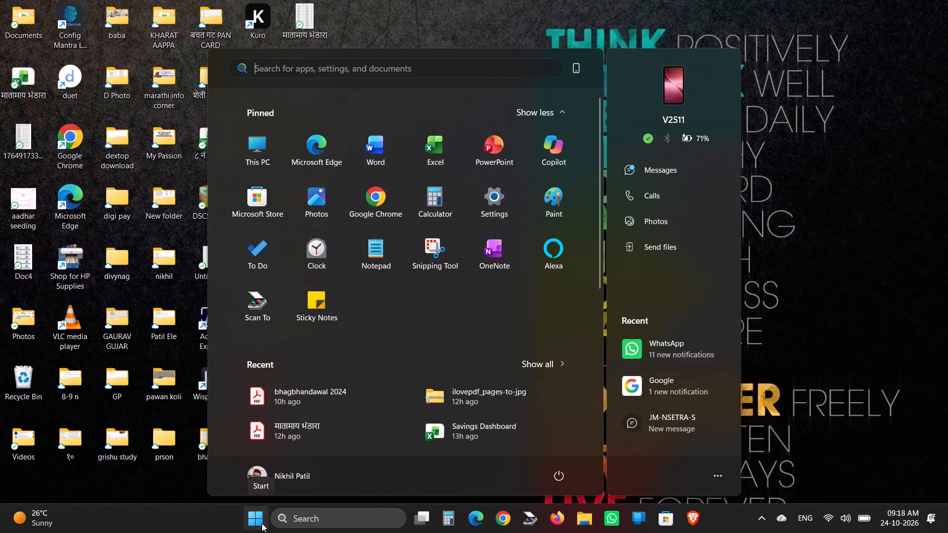
Open the bhagbhandawal_2024 workbook from File Explorer's recent files in Excel and maximize its window.
left_click(592, 516)
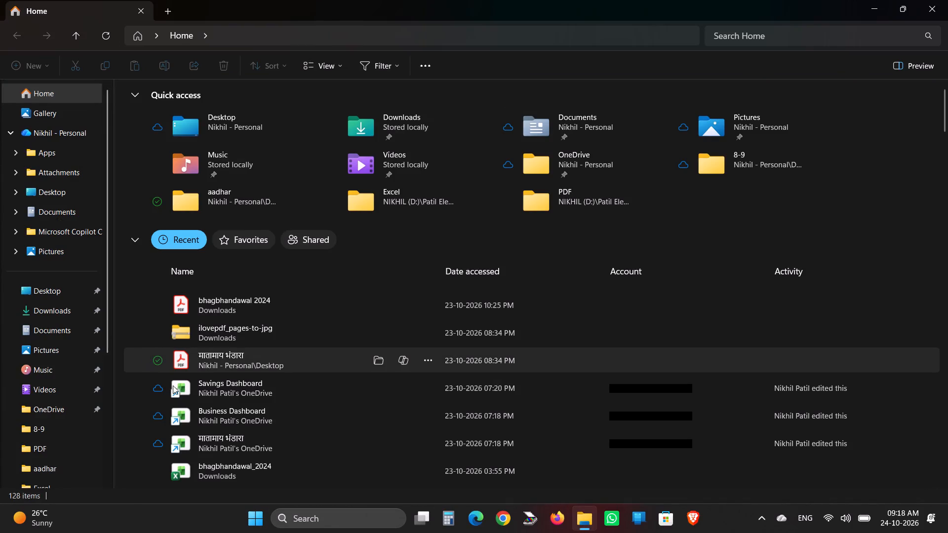
left_click(221, 472)
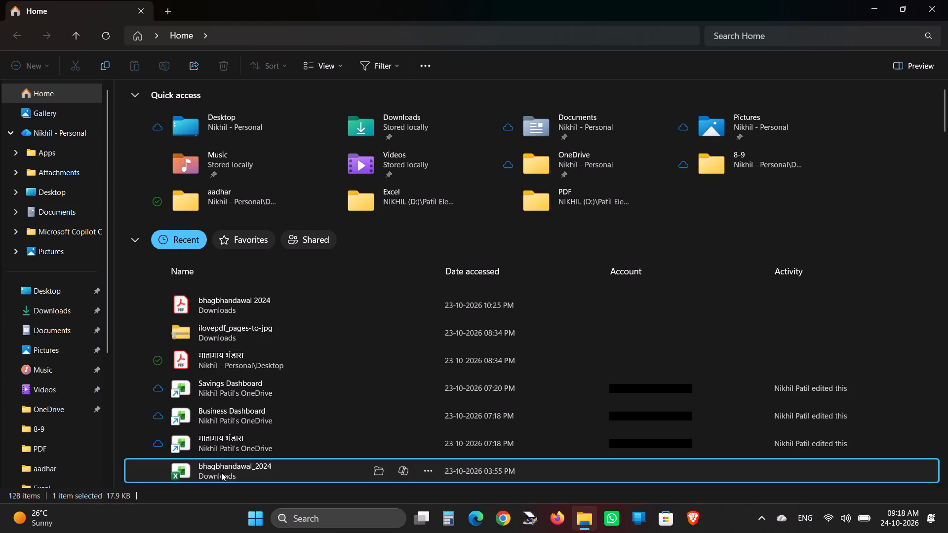
double_click(221, 472)
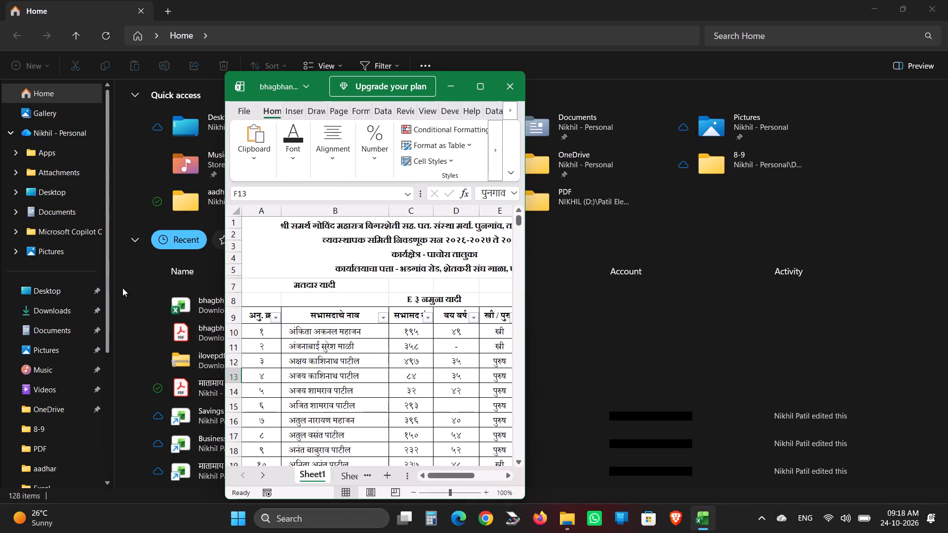
left_click(484, 90)
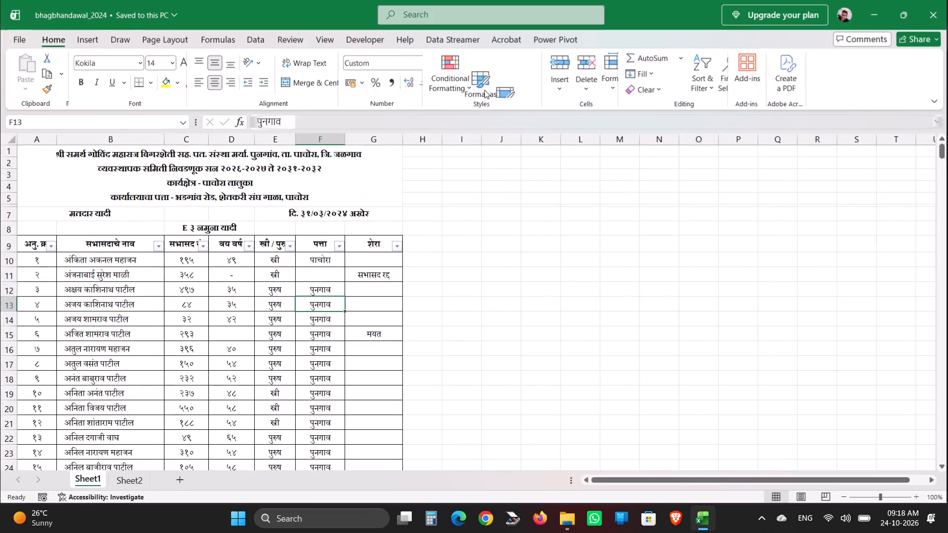
Look through the voter list on Sheet1, examining the member names, numbers, ages and remarks.
left_click(160, 348)
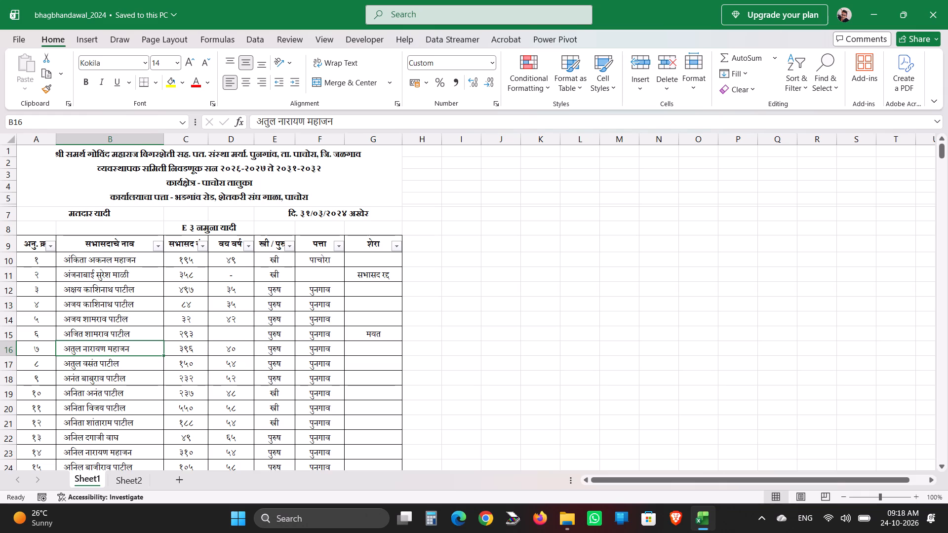
left_click(124, 299)
scroll(123, 299, "down", 12)
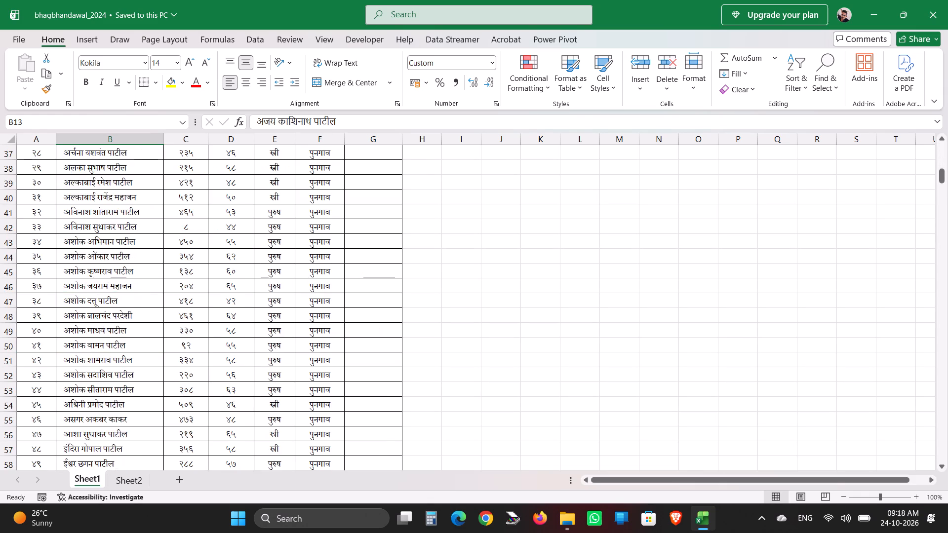
scroll(123, 299, "down", 15)
scroll(123, 299, "down", 8)
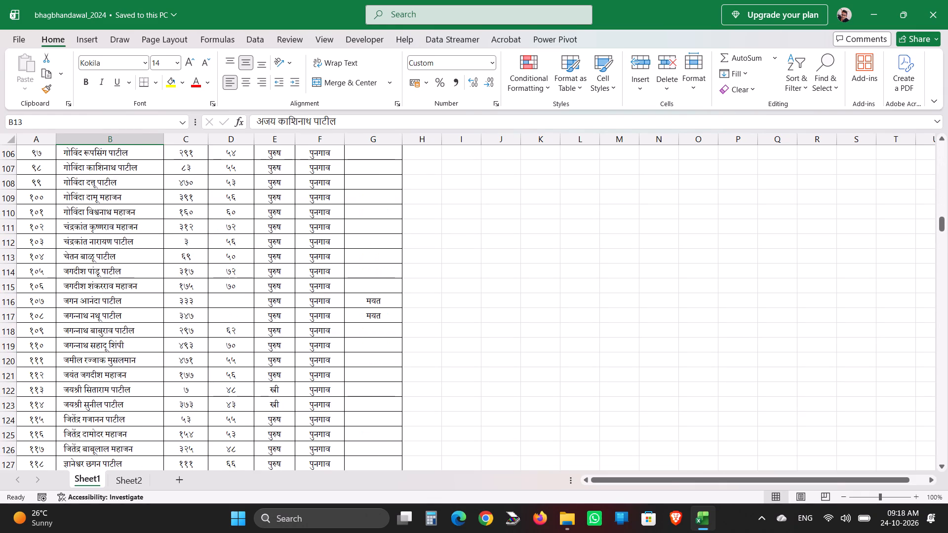
scroll(123, 299, "down", 14)
scroll(123, 299, "up", 16)
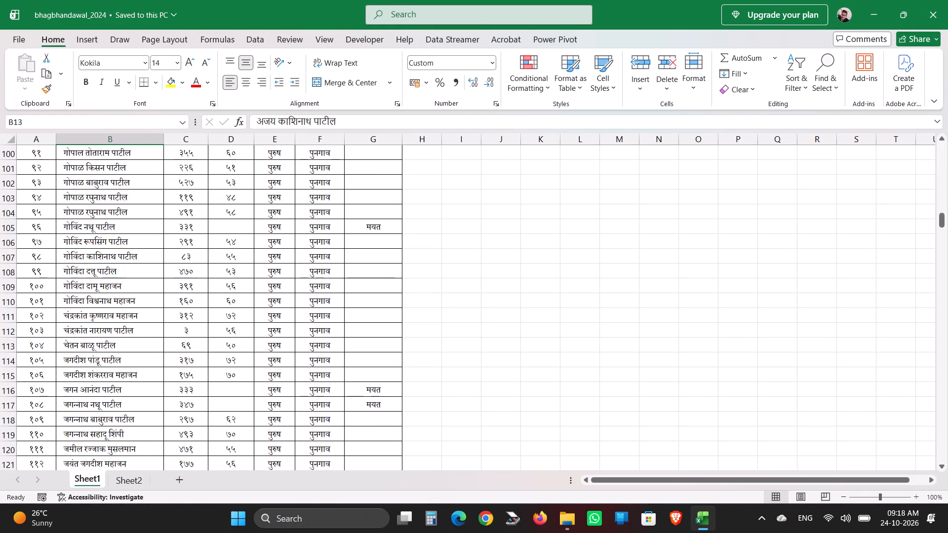
scroll(123, 299, "up", 15)
scroll(123, 299, "up", 15)
scroll(123, 299, "up", 8)
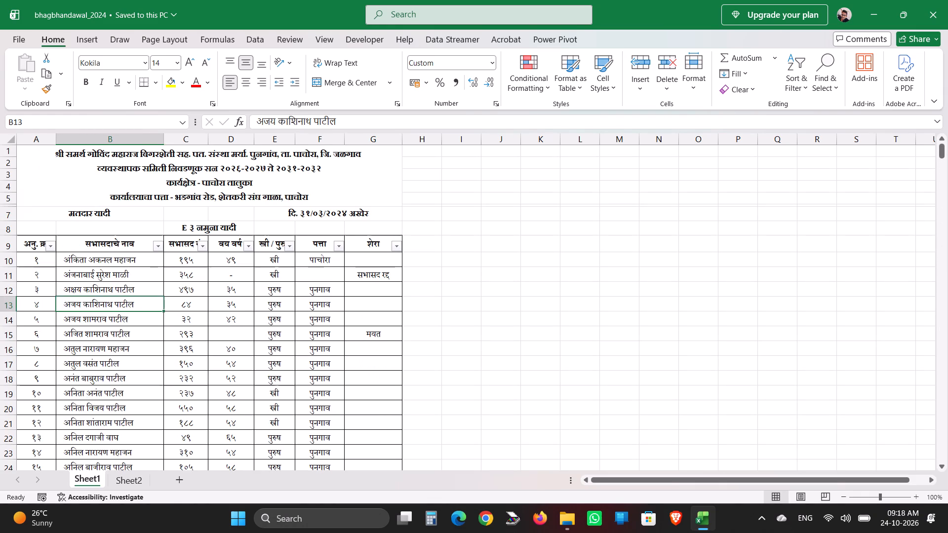
Select the first two serial numbers, cells A10 to A11, in the voter list's serial number column.
left_click(35, 260)
left_click_drag(35, 260, 35, 273)
left_click(84, 297)
left_click_drag(48, 262, 50, 275)
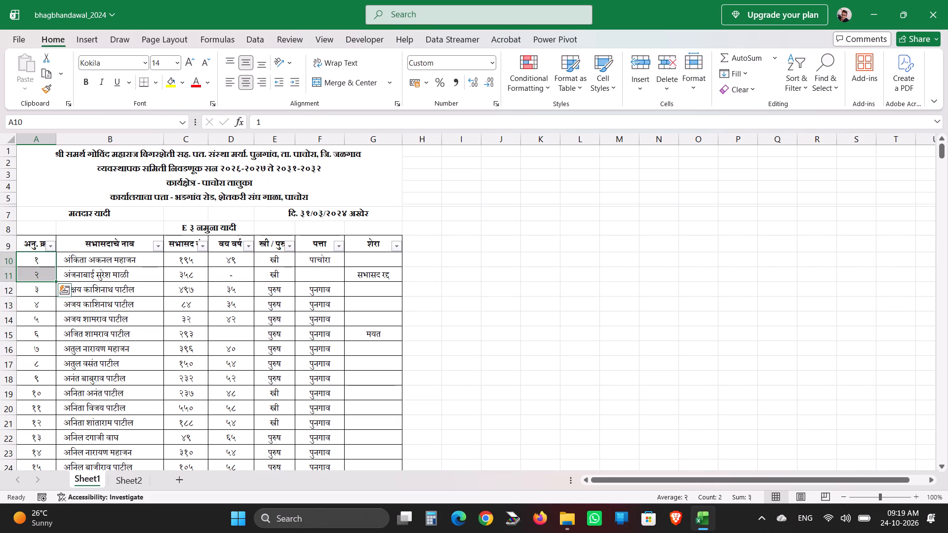
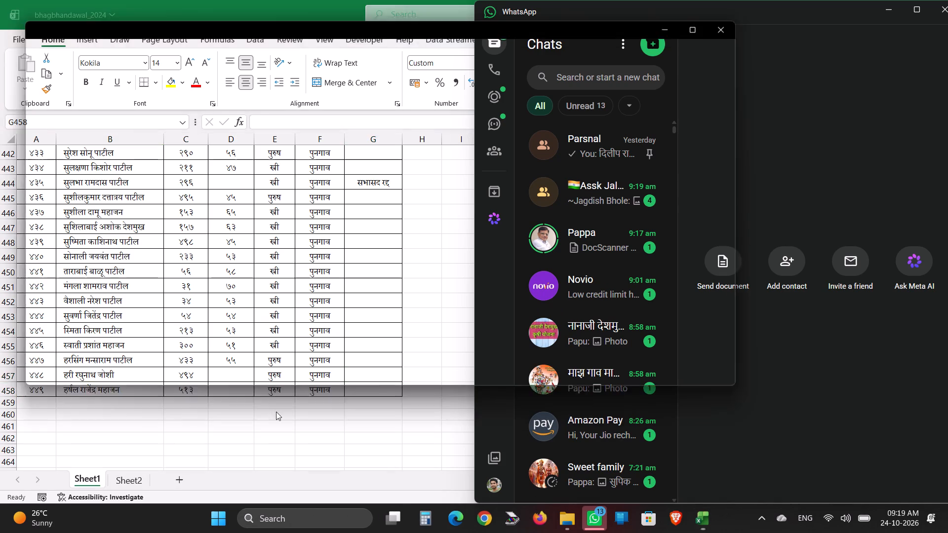
Return to the workbook and select the blank age cell D457 in the second-to-last voter's row.
left_click(302, 483)
left_click(223, 371)
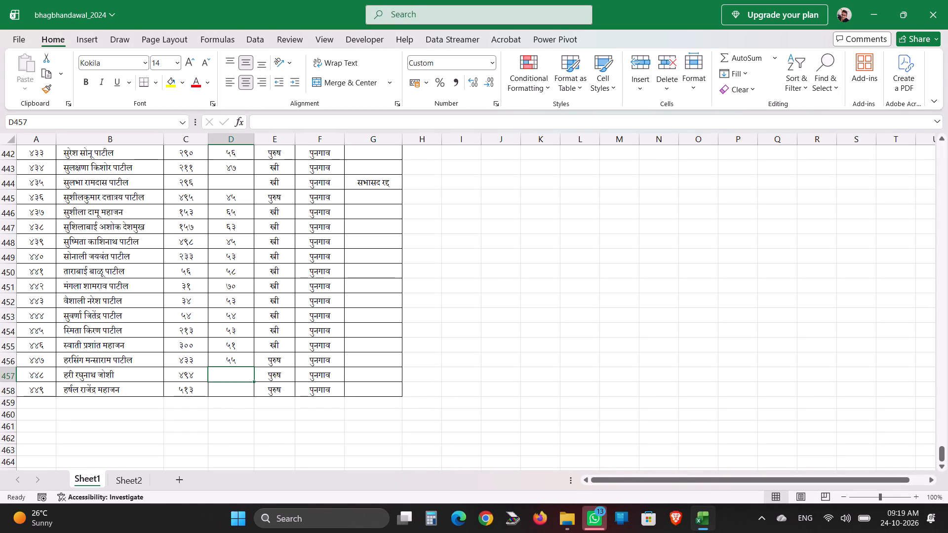
left_click(90, 384)
left_click_drag(95, 376, 98, 386)
left_click(232, 378)
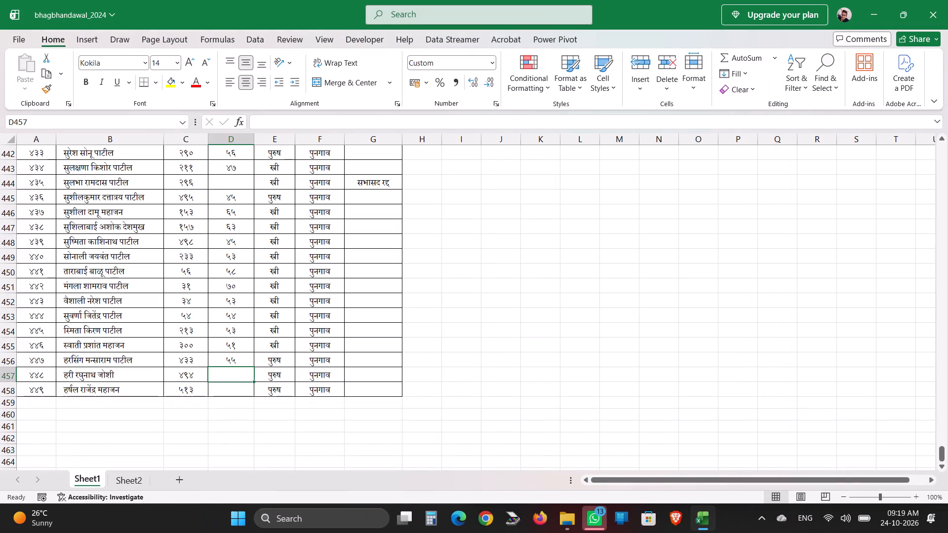
Fill in the missing ages of the last two members, 56 in D457 and 45 in D458.
type("55")
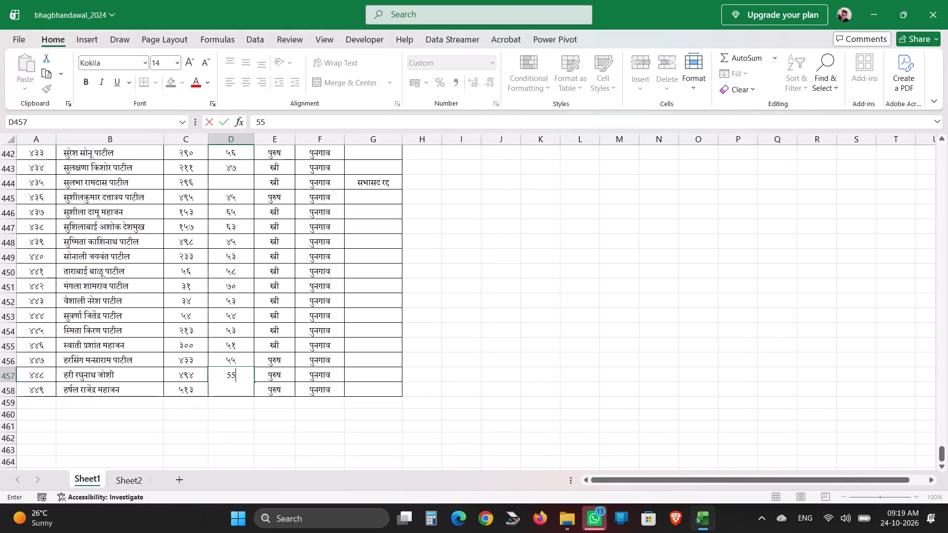
key("BackSpace")
key("6")
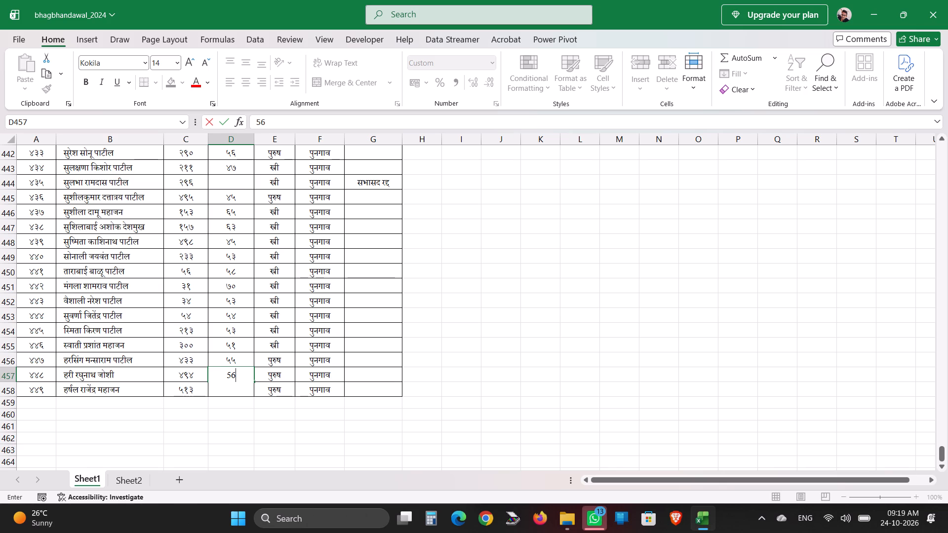
key("Return")
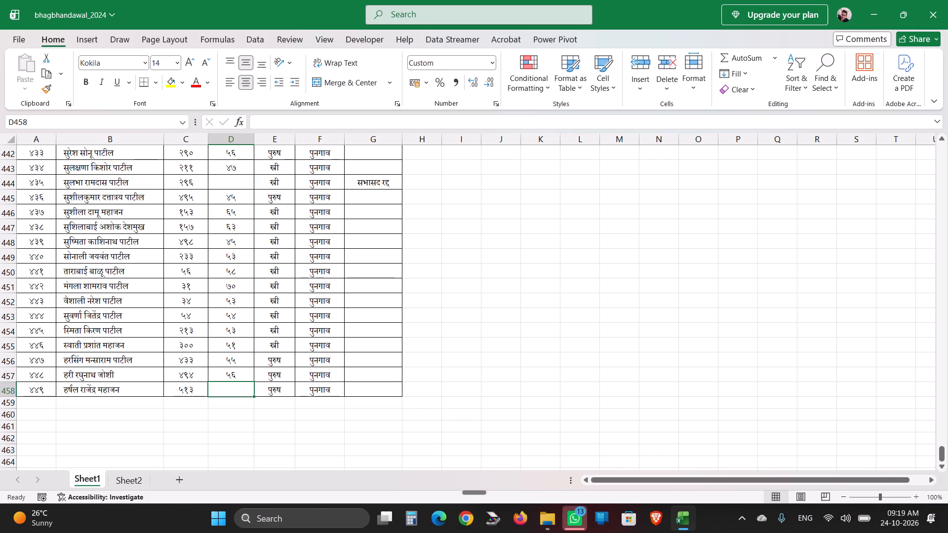
type("45")
key("Return")
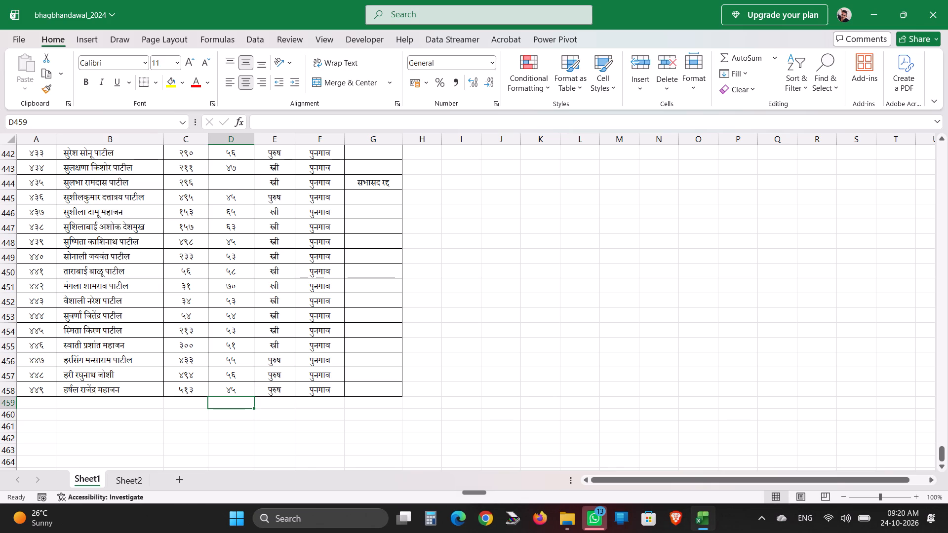
Look back through the member rows on Sheet1 from the end of the list up to its header.
scroll(318, 398, "up", 3)
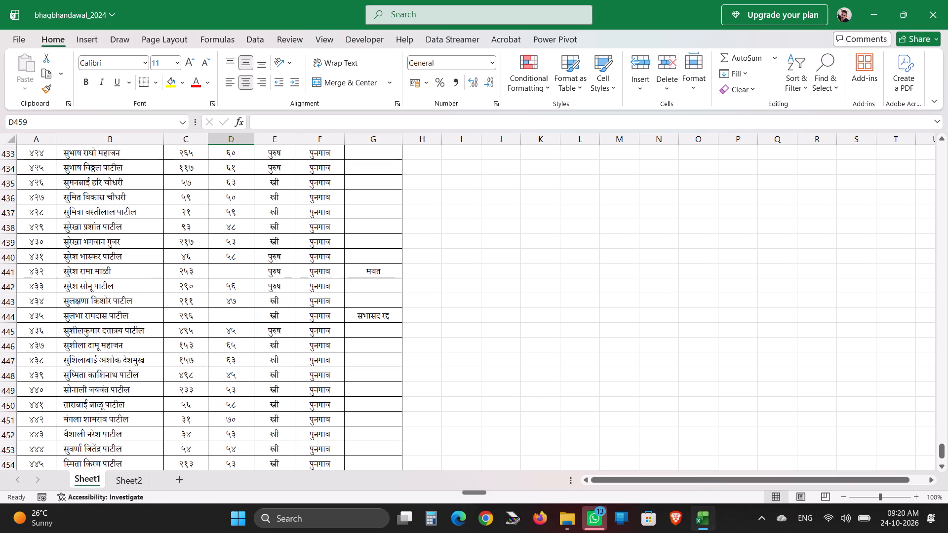
scroll(318, 398, "up", 9)
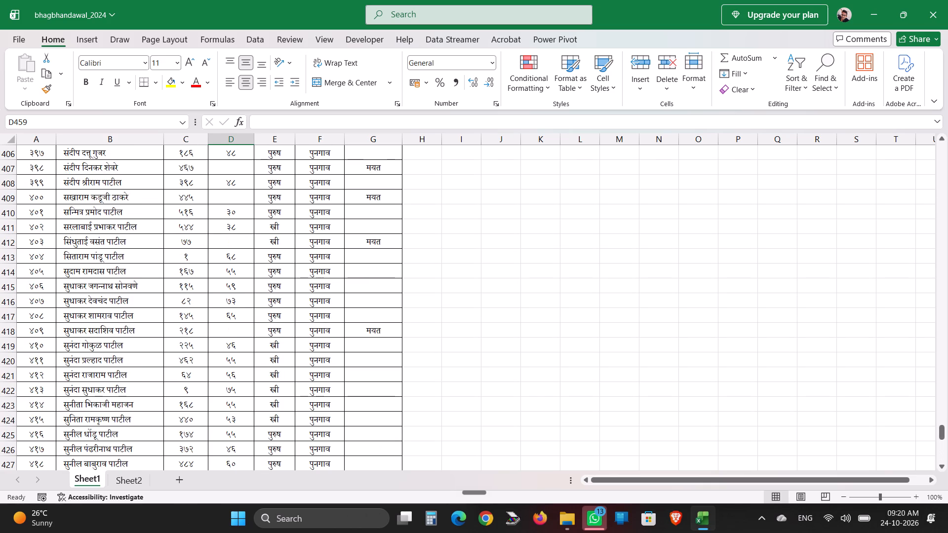
scroll(318, 398, "up", 3)
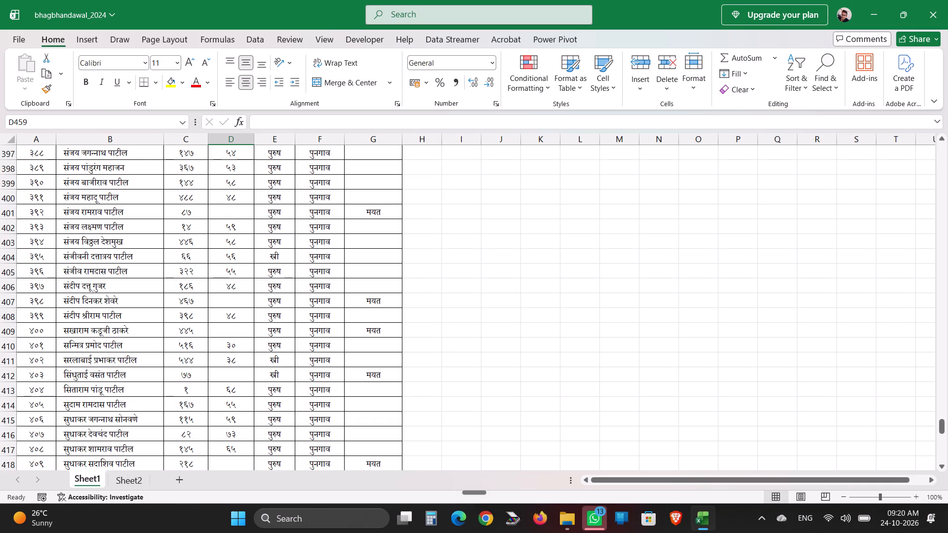
scroll(318, 398, "up", 1)
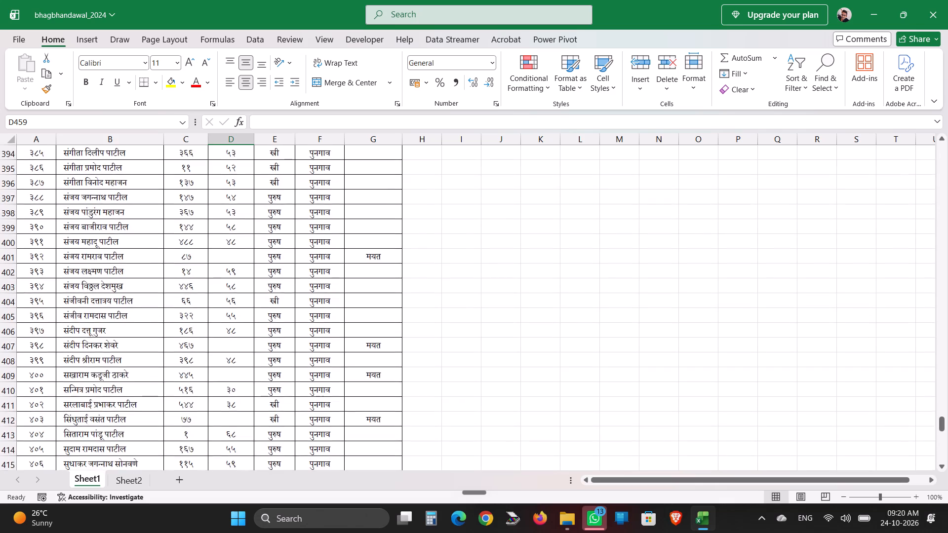
scroll(318, 398, "up", 6)
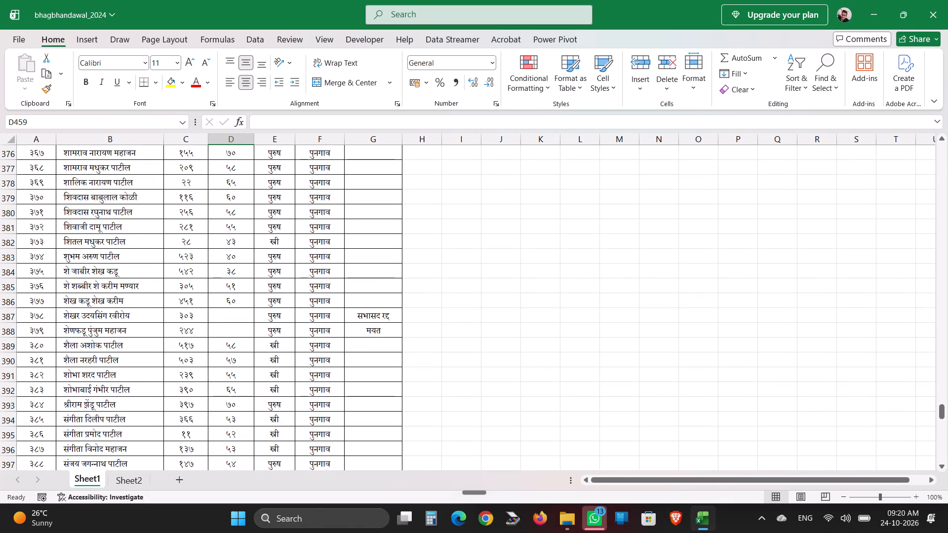
scroll(318, 398, "up", 7)
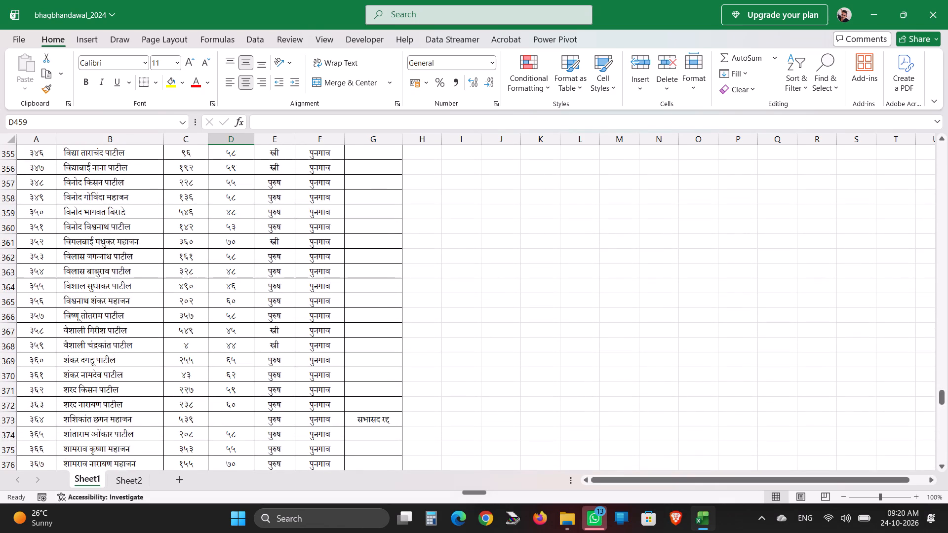
scroll(318, 398, "up", 6)
scroll(318, 398, "up", 20)
scroll(318, 398, "up", 12)
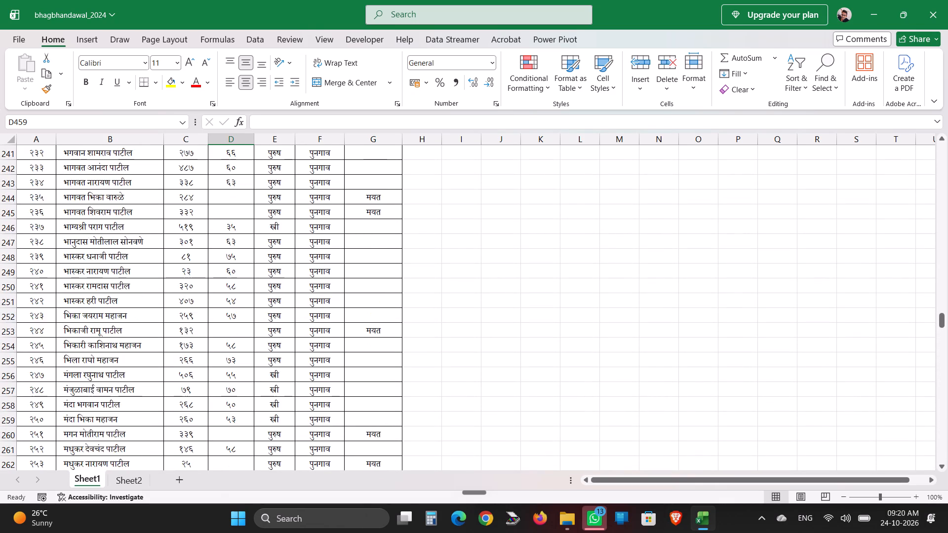
scroll(318, 398, "up", 15)
scroll(318, 398, "up", 14)
scroll(318, 398, "up", 8)
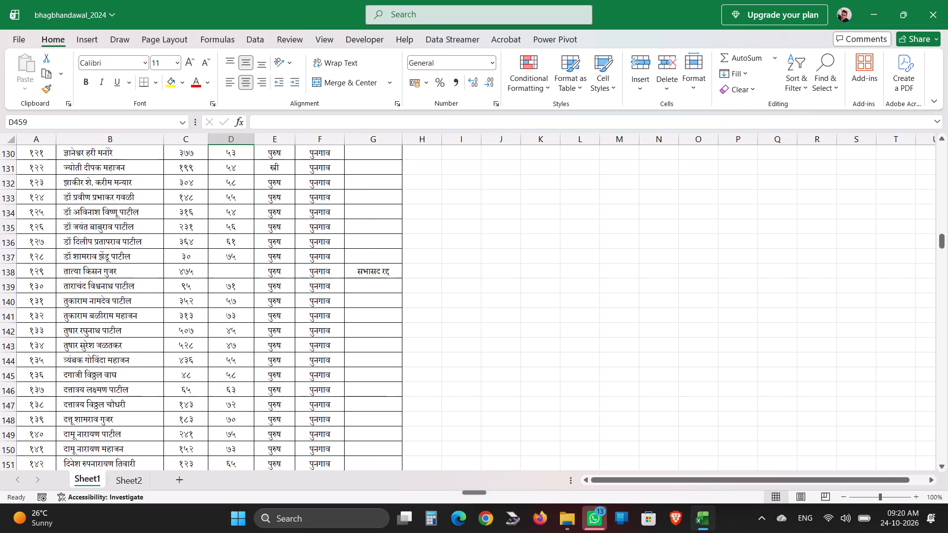
scroll(318, 398, "up", 20)
scroll(318, 398, "up", 7)
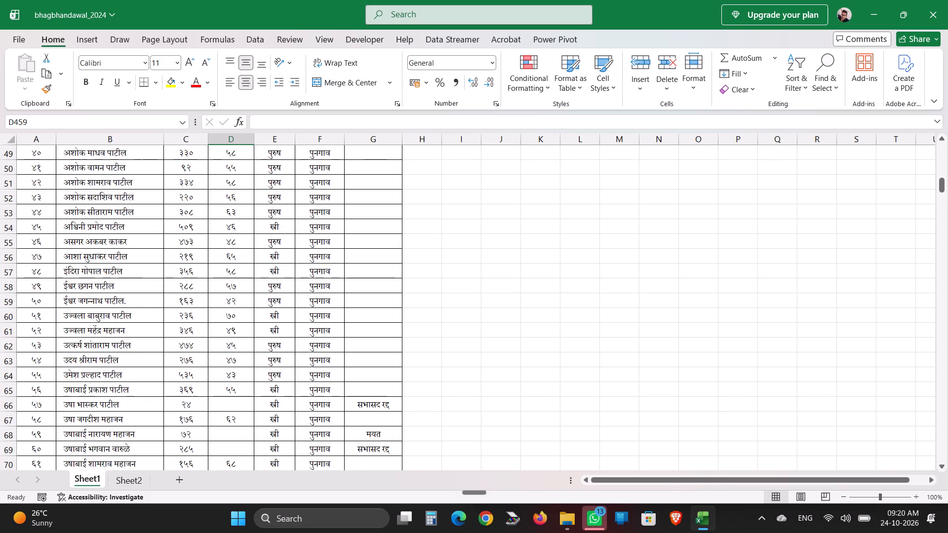
scroll(318, 398, "up", 19)
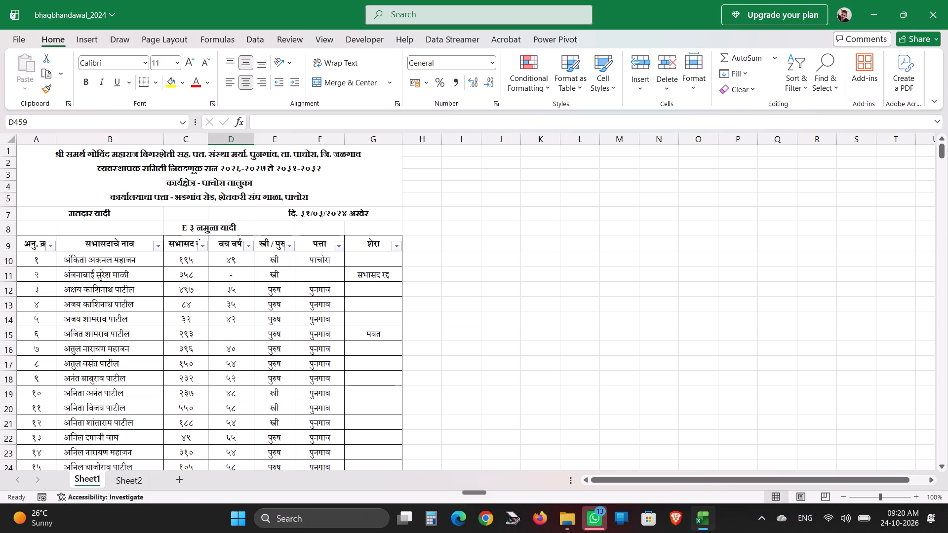
Correct the middle name of the first member in B10 to अनिल and save the workbook.
triple_click(97, 258)
left_click(97, 258)
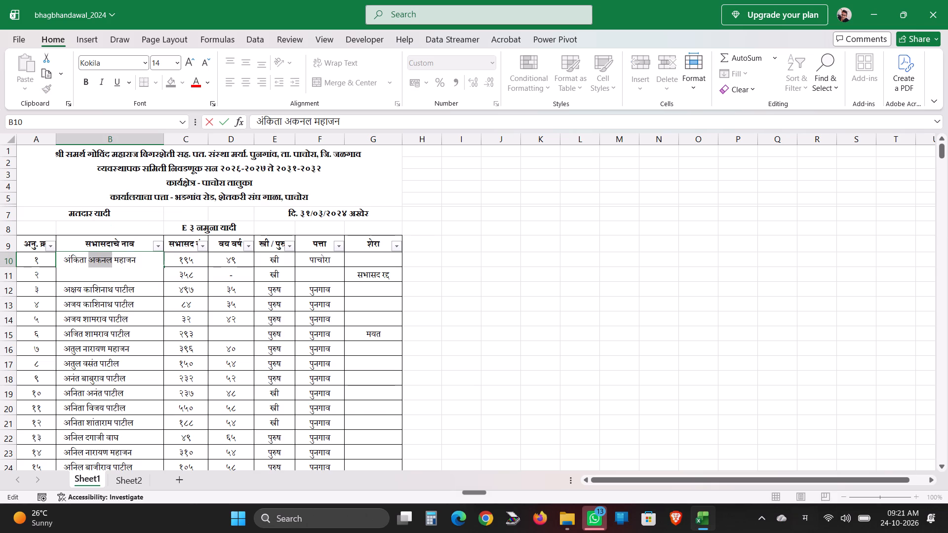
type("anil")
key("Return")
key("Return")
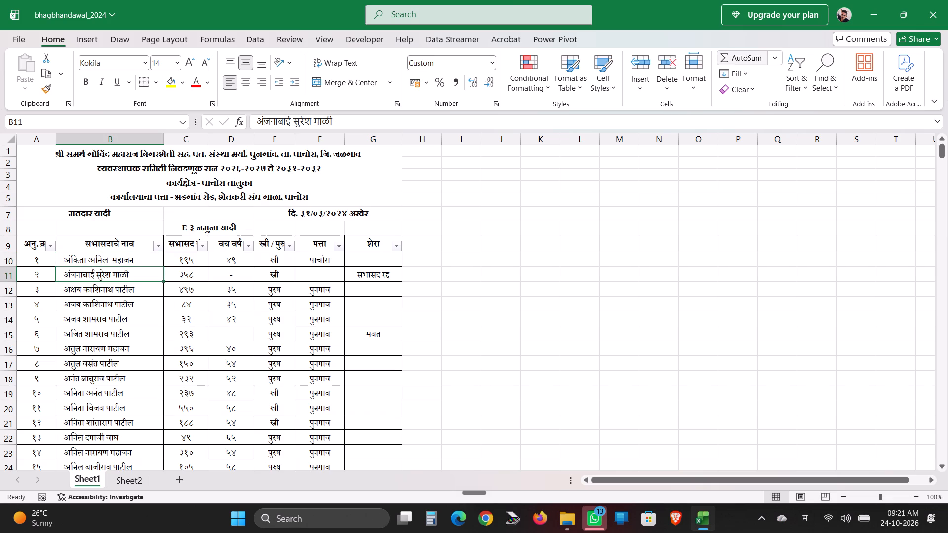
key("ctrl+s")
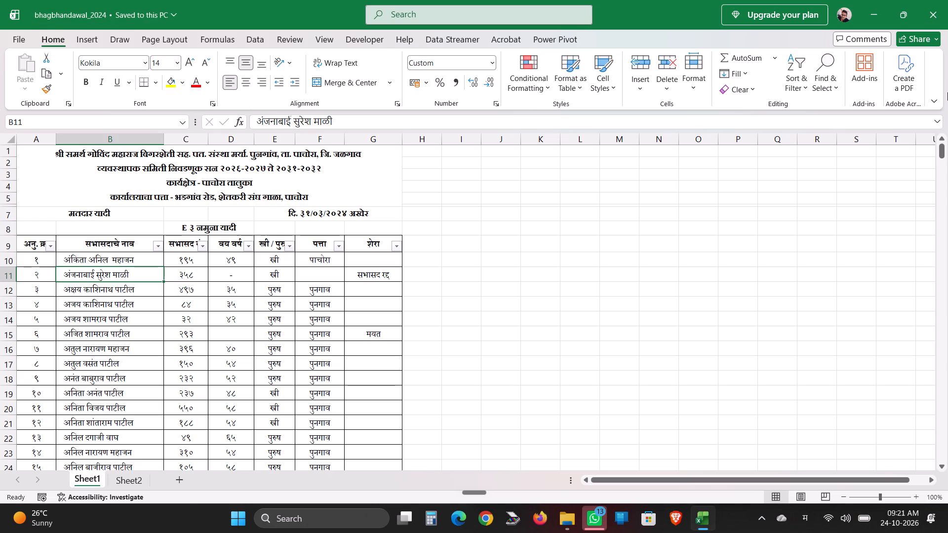
Proofread the member names in column B of Sheet1 row by row, from B14 down to B53.
scroll(314, 341, "up", 1, "ctrl")
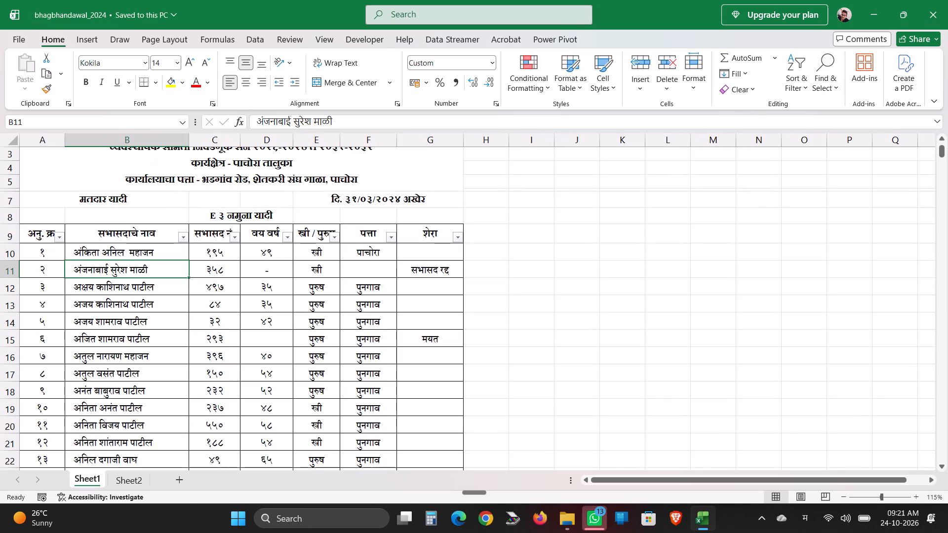
scroll(314, 341, "up", 1, "ctrl")
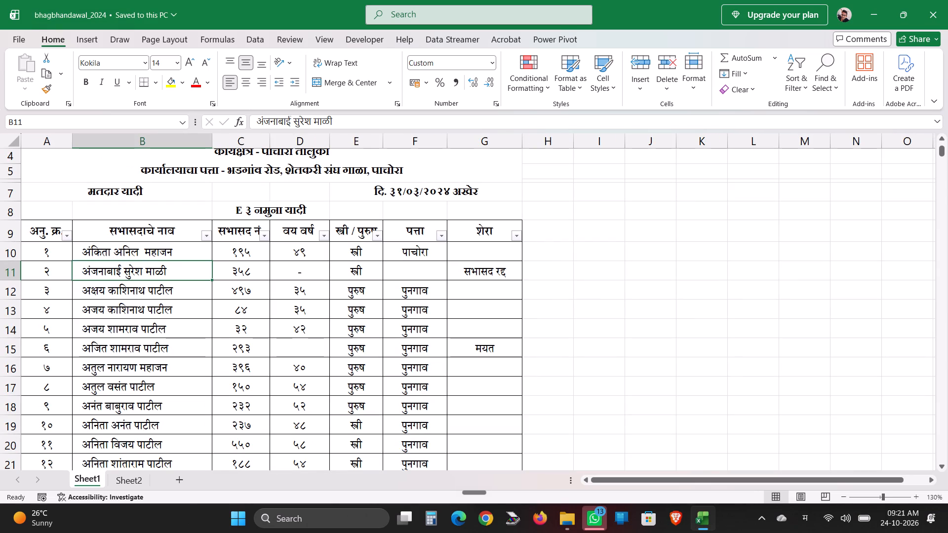
left_click(188, 324)
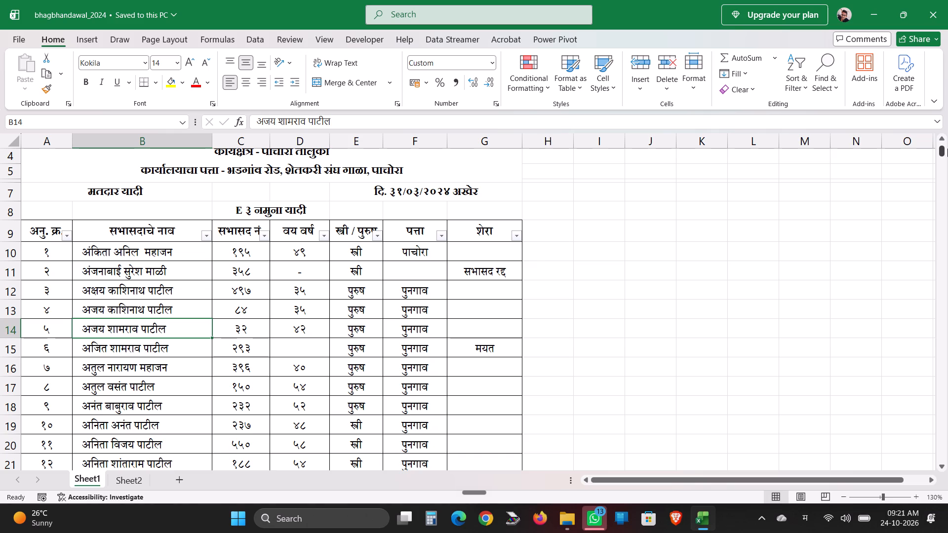
key("Down")
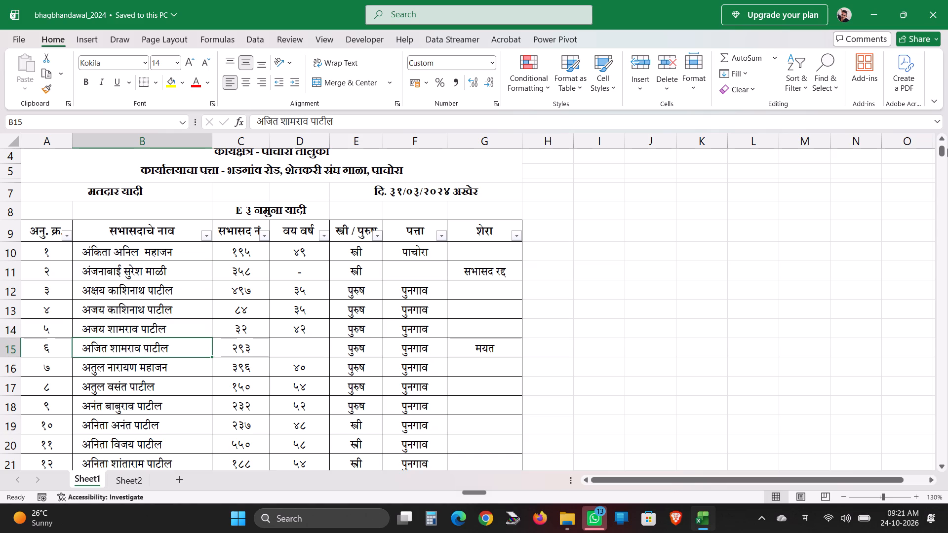
key("Down")
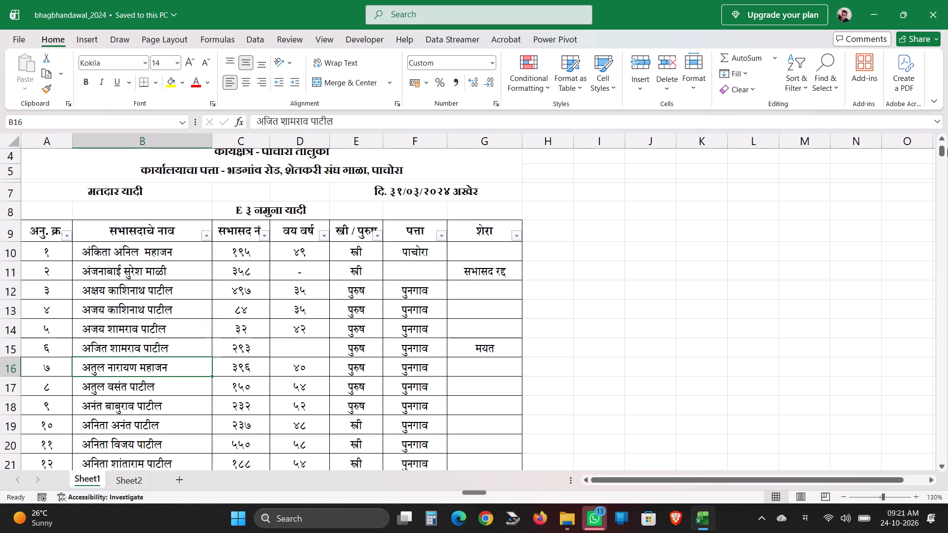
key("Down")
key("Down")
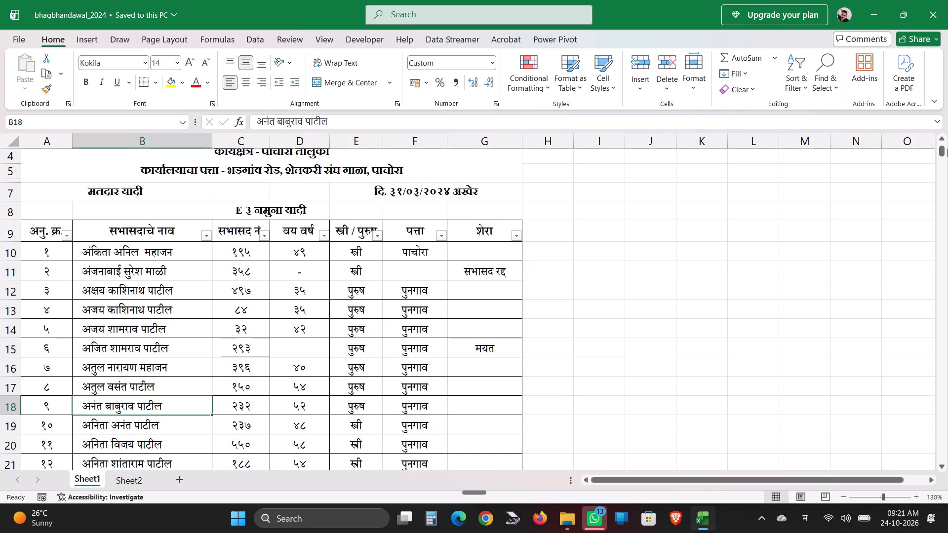
key("Down")
key("Down")
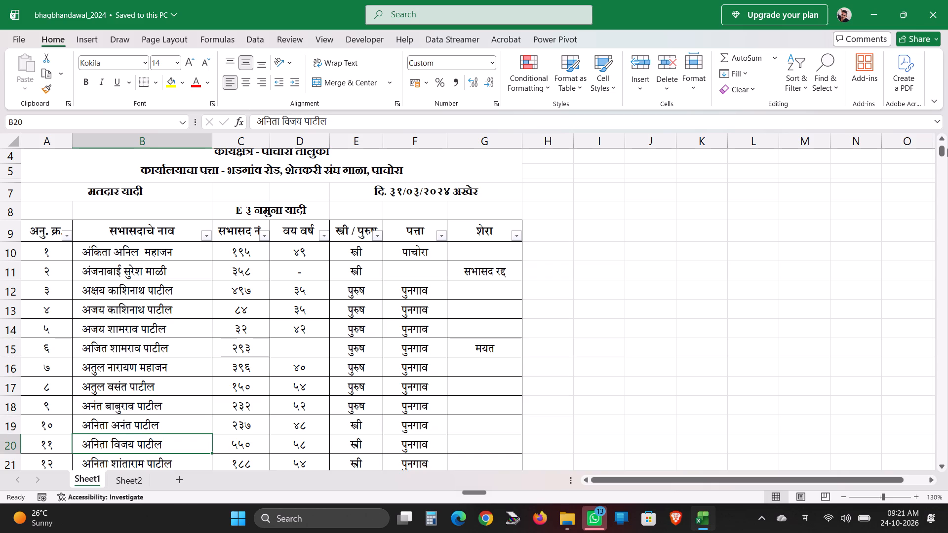
key("Down")
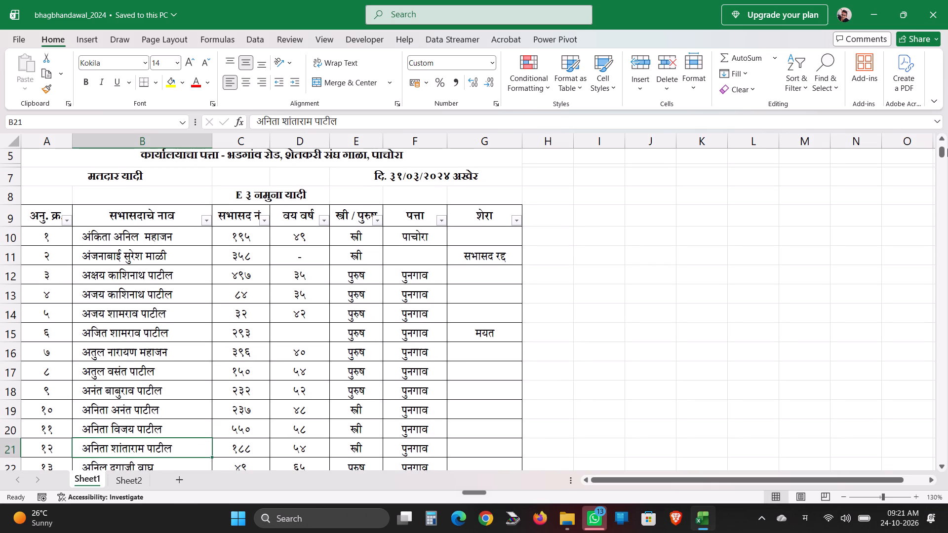
key("Down")
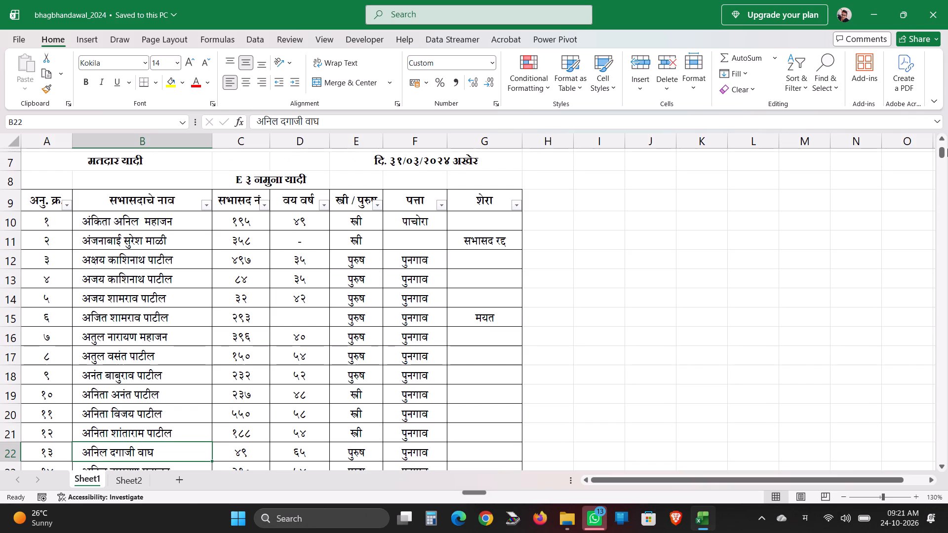
key("Down")
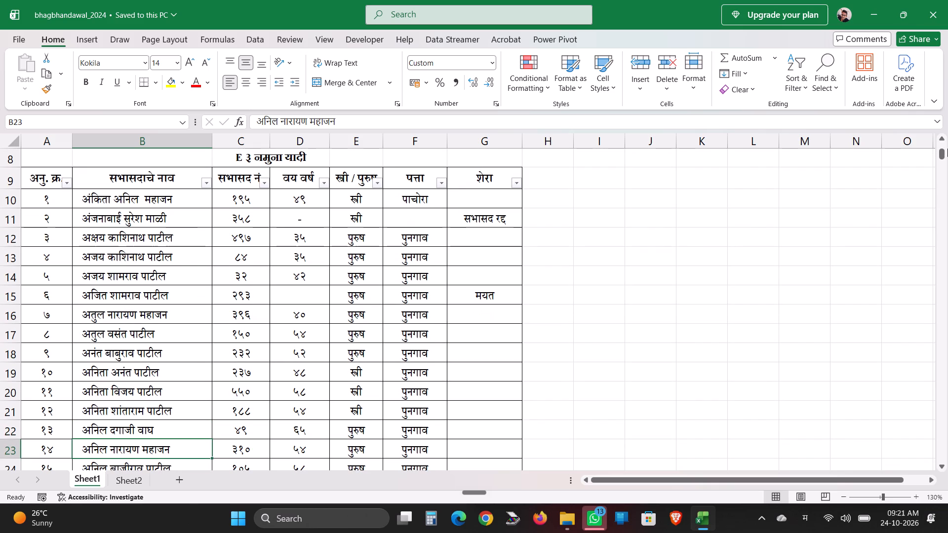
key("Down")
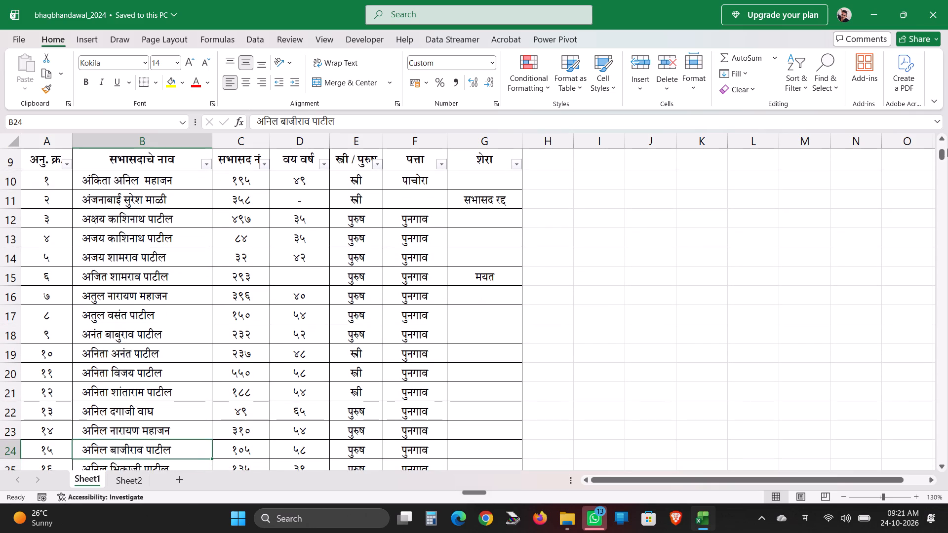
key("Down")
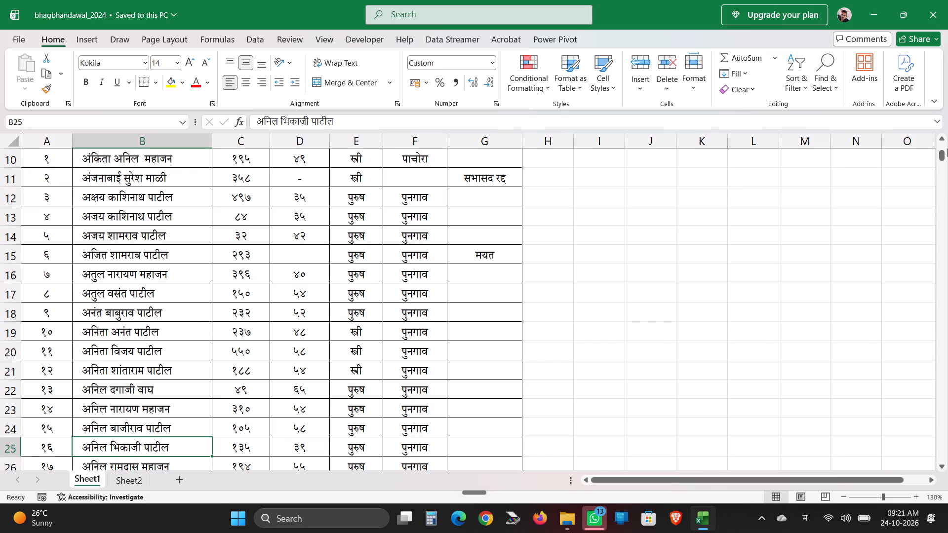
key("Down")
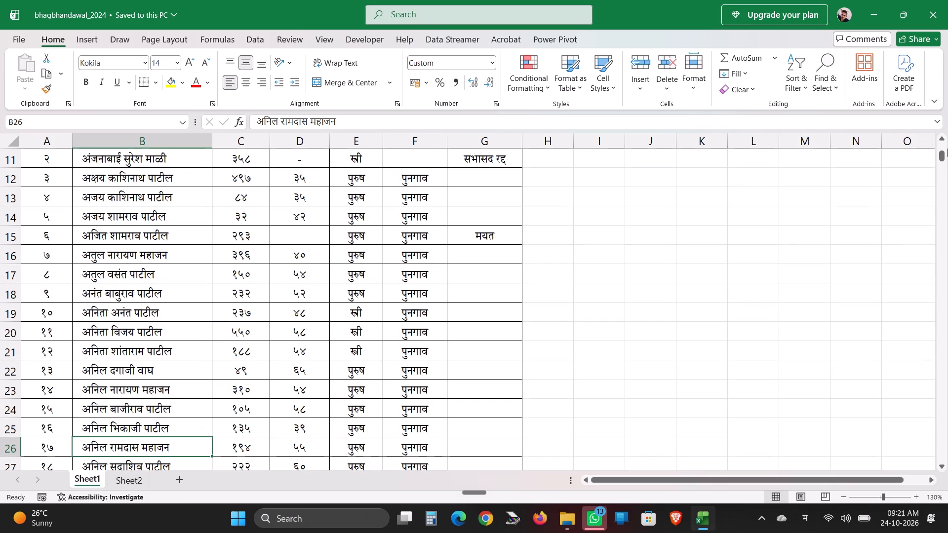
key("Down")
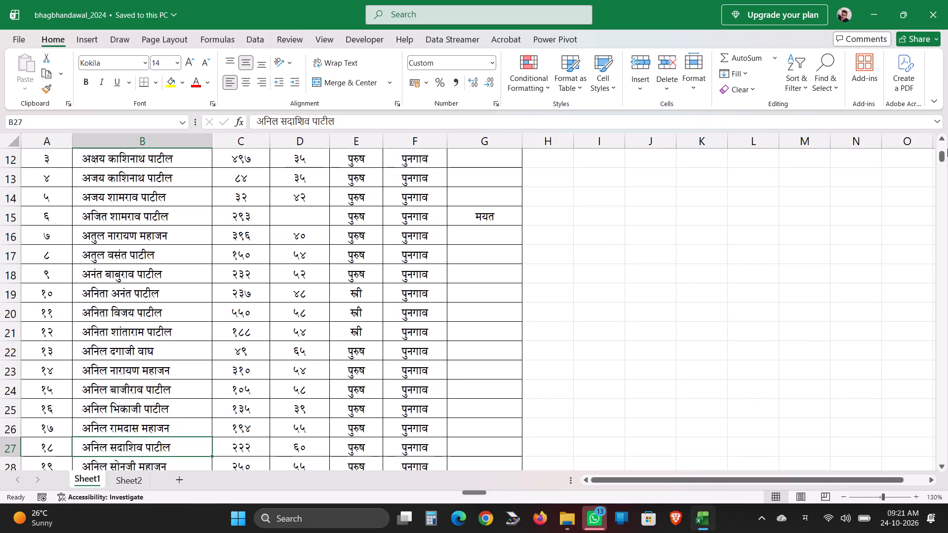
key("Down")
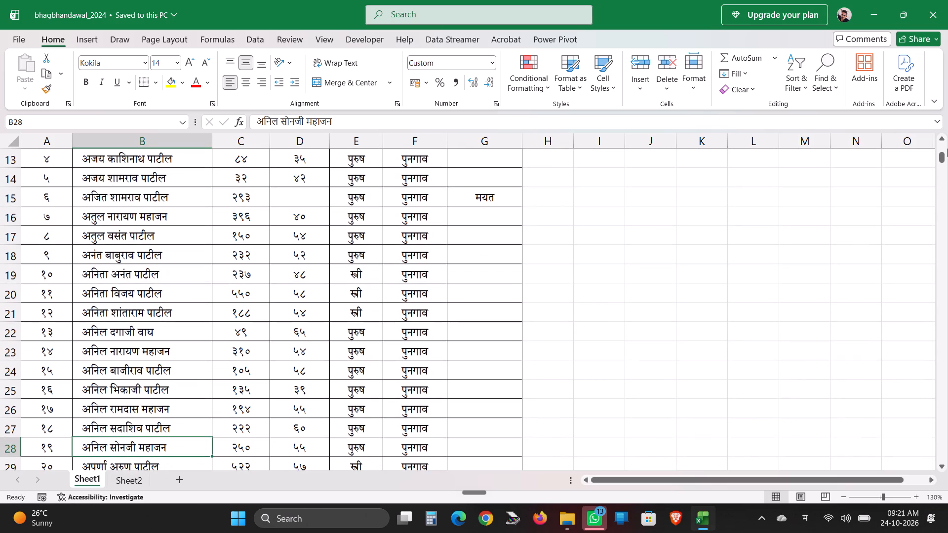
key("Down")
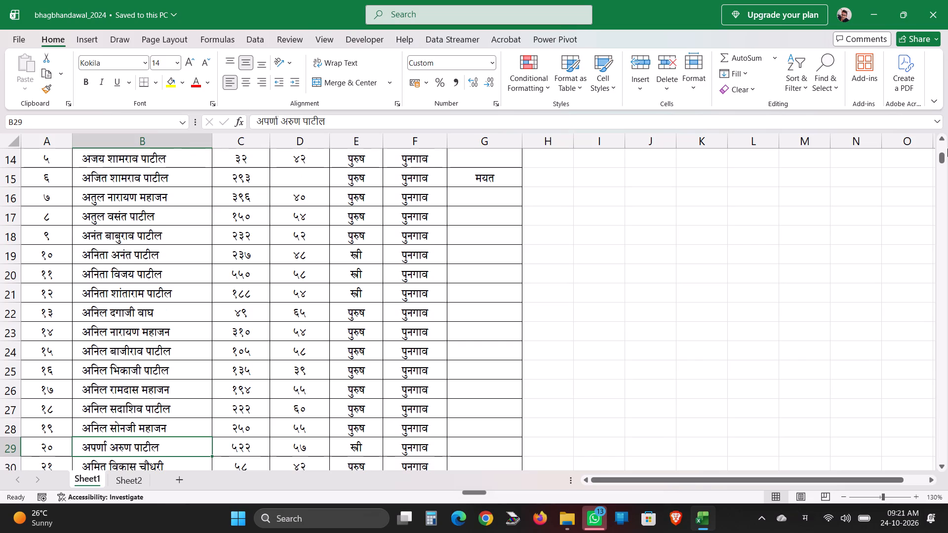
key("Down")
key("Down")
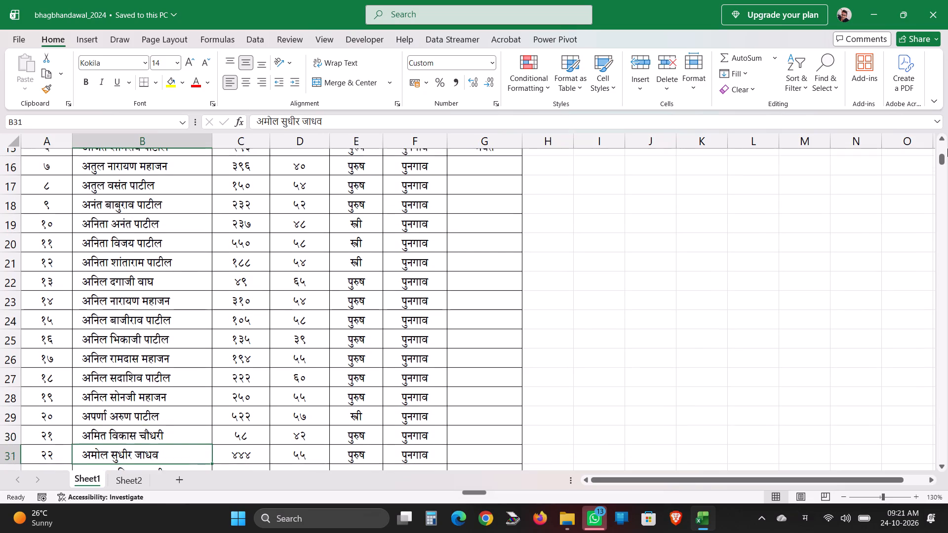
key("Down")
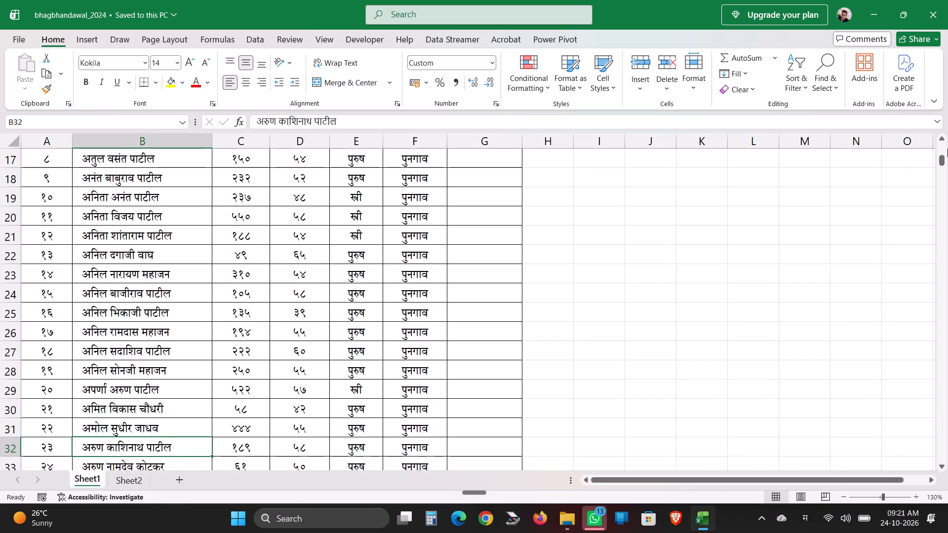
key("Down")
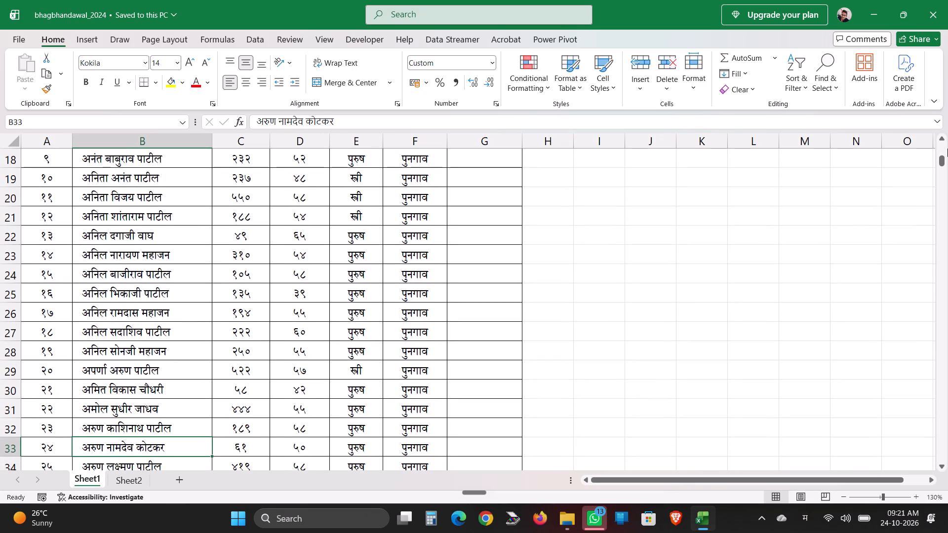
key("Down")
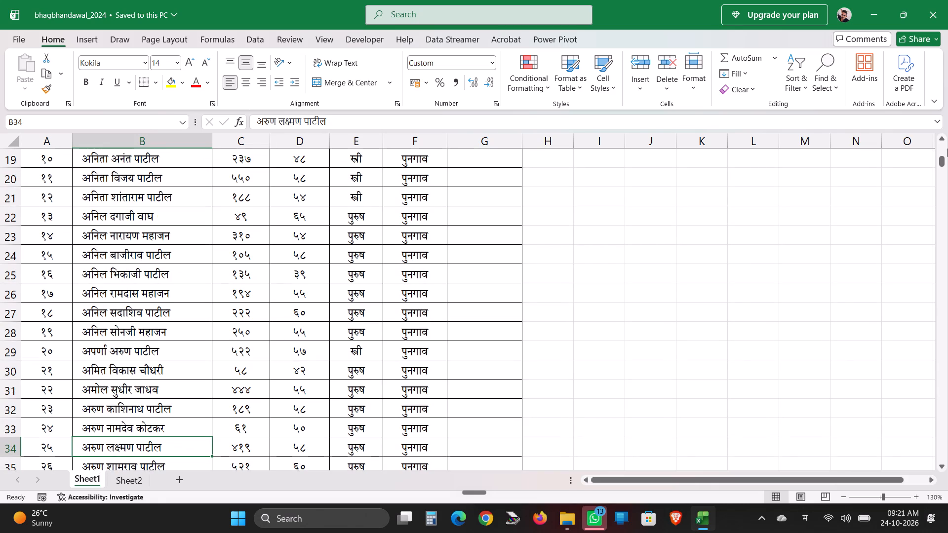
key("Down")
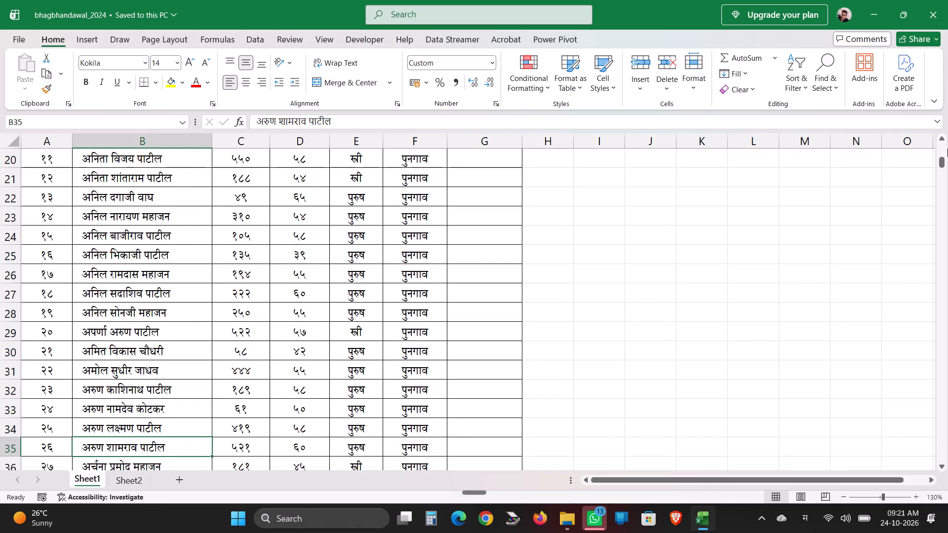
key("Down")
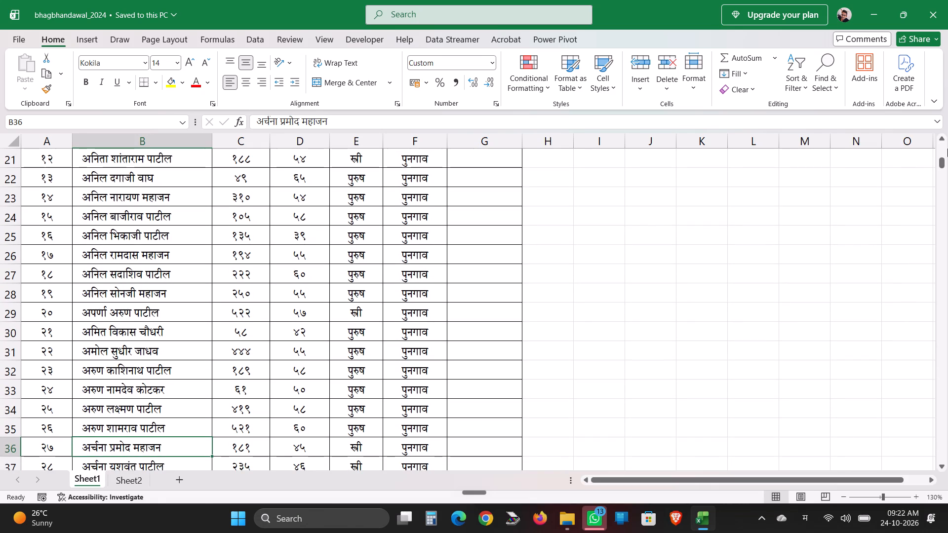
key("Down")
key("Down")
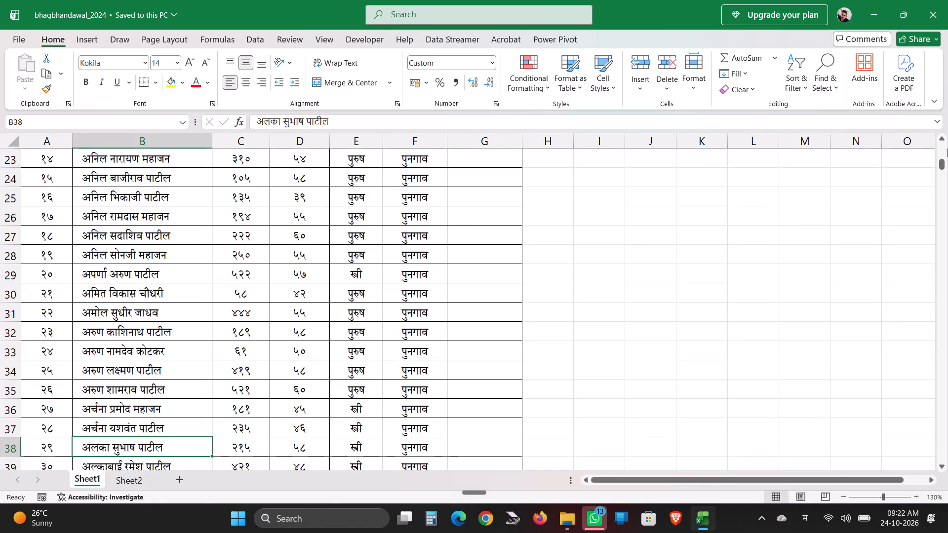
key("Down")
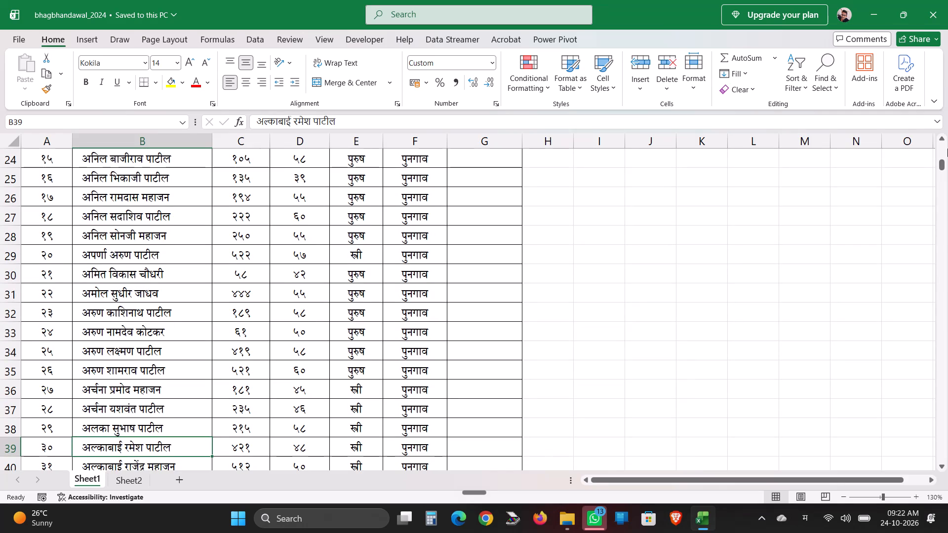
key("Down")
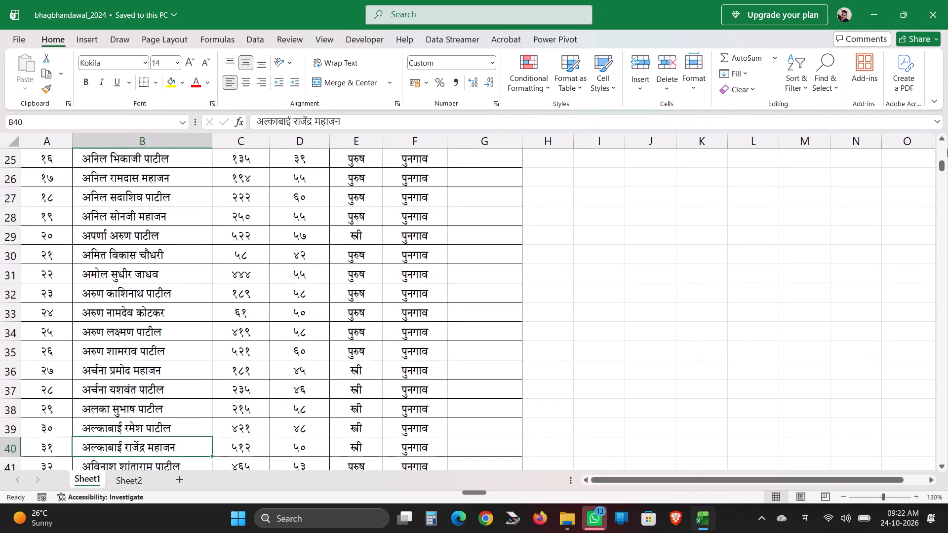
key("Down")
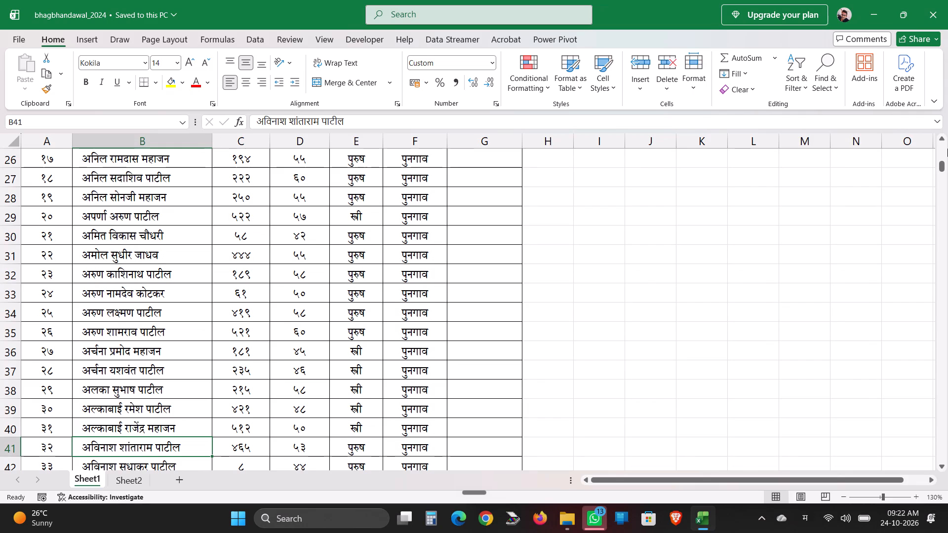
key("Down")
key("Down")
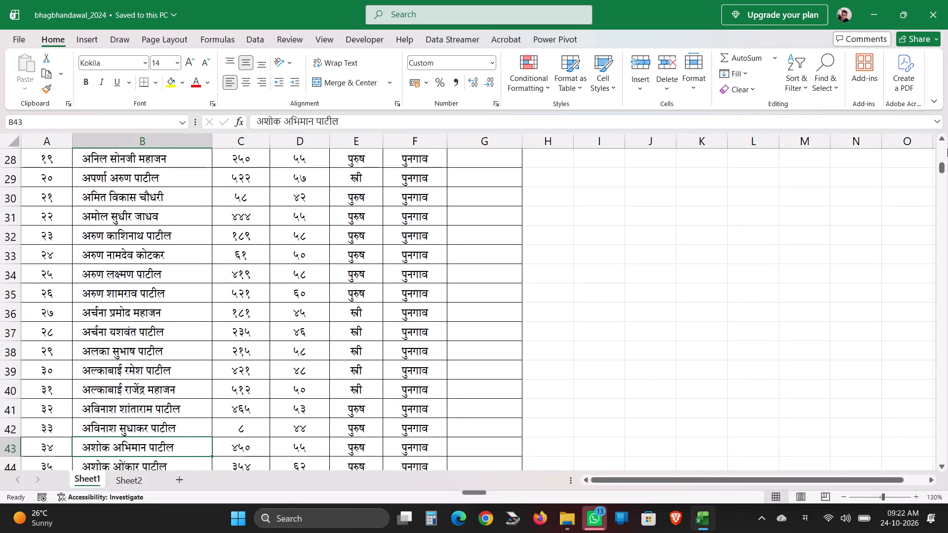
key("Down")
key("Down")
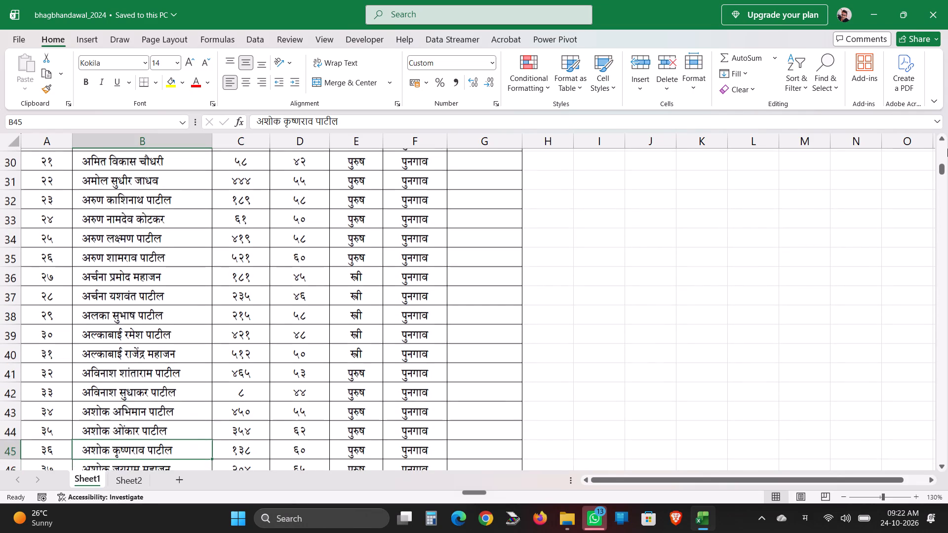
key("Down")
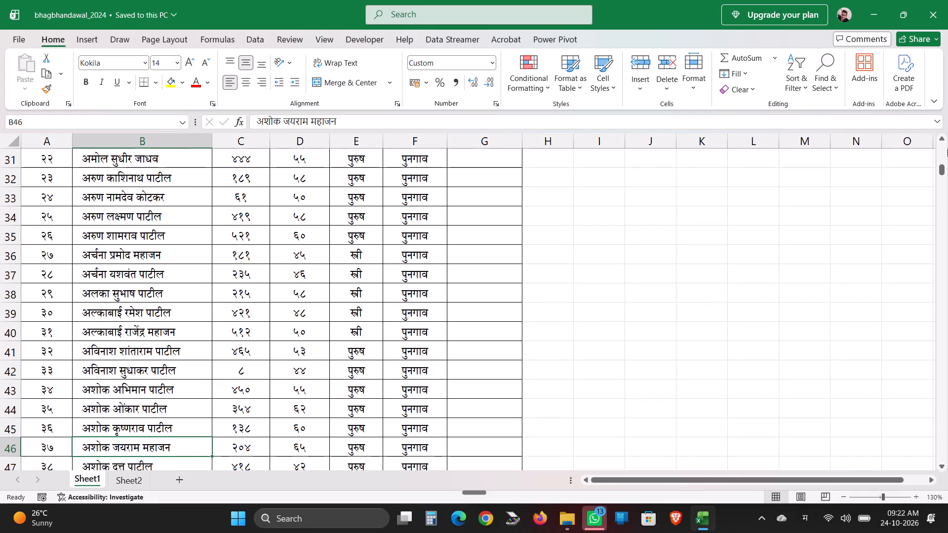
key("Down")
key("Down")
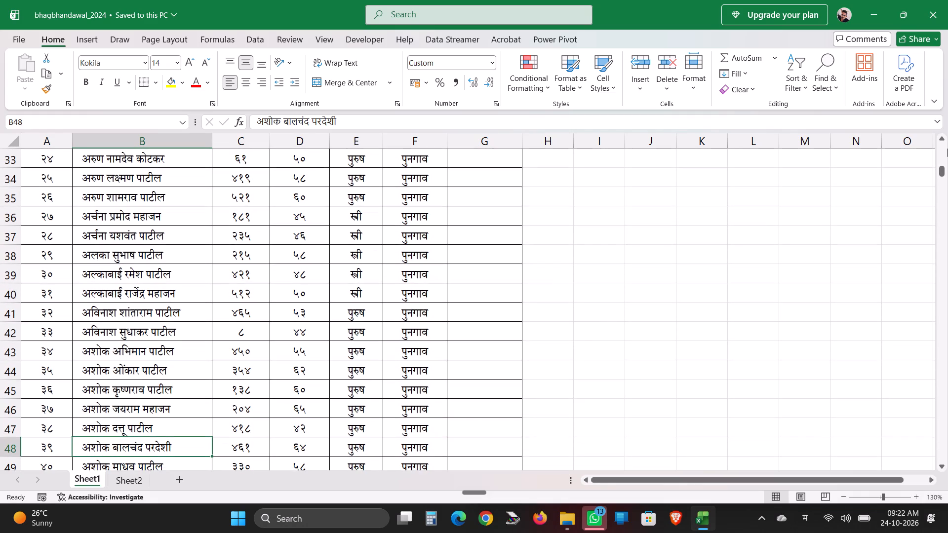
key("Down")
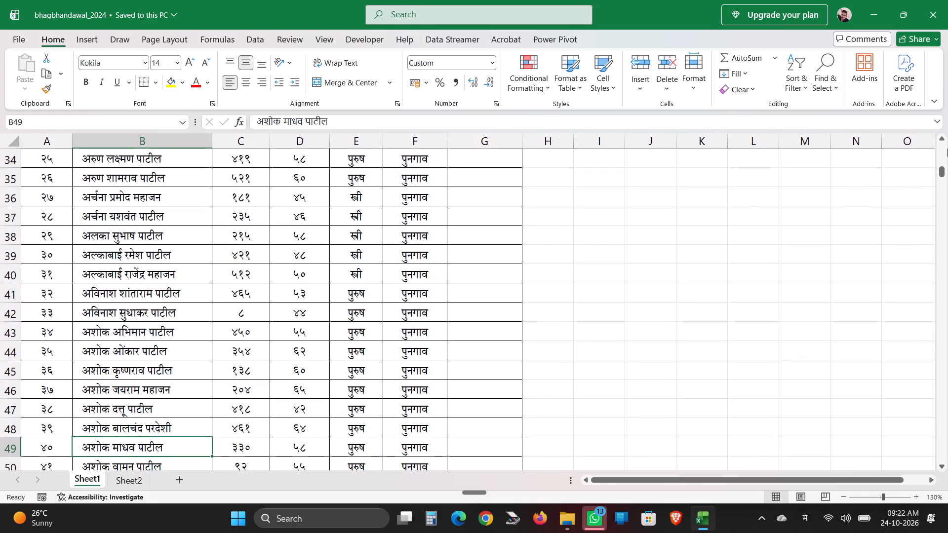
key("Down")
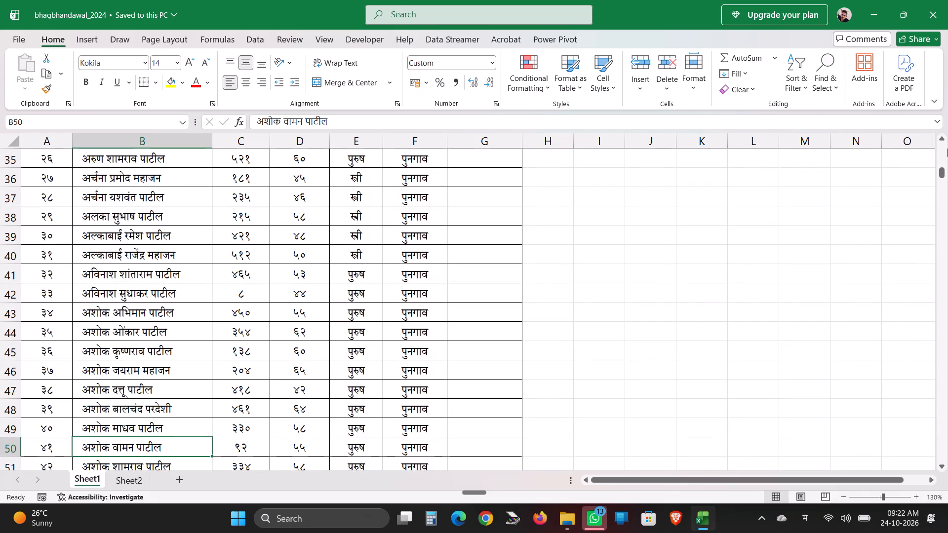
key("Down")
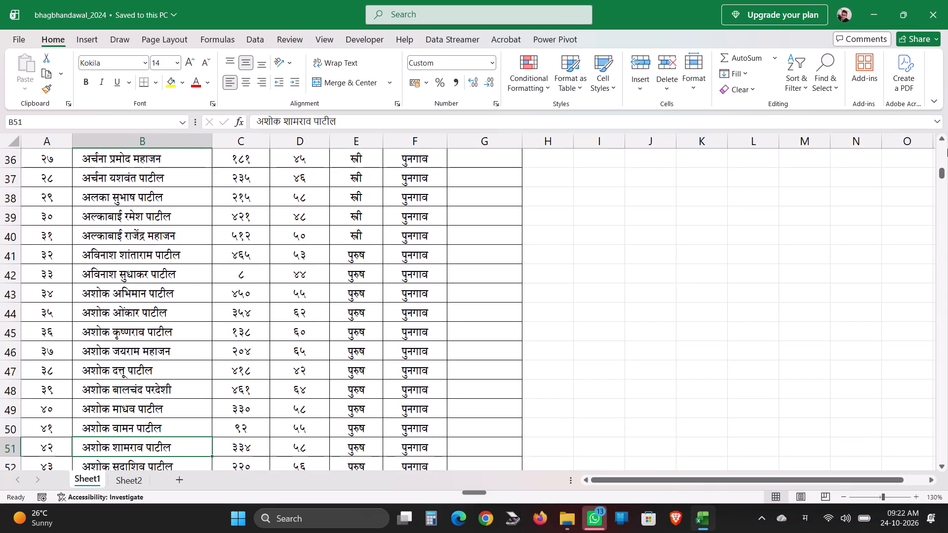
key("Down")
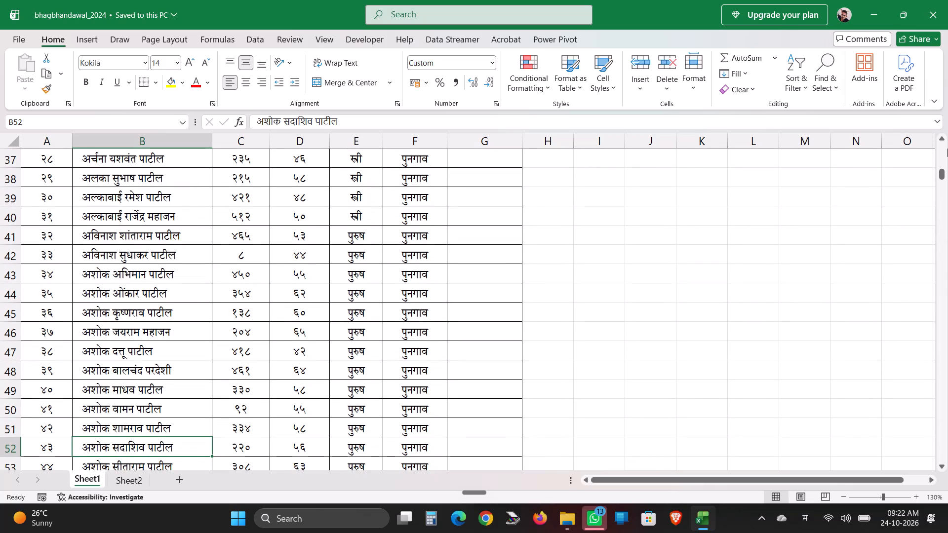
key("Down")
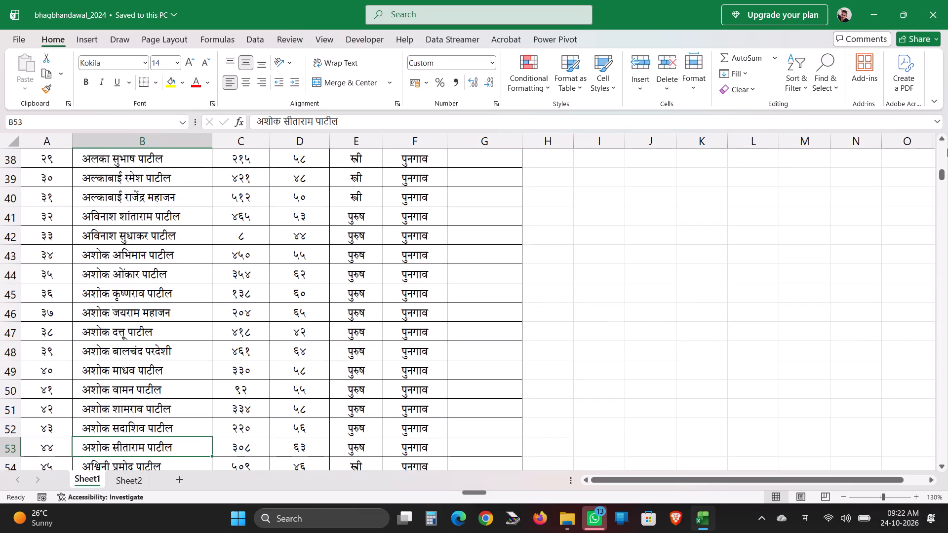
Continue proofreading the member names in column B of Sheet1 row by row, from B54 down to B70.
key("Down")
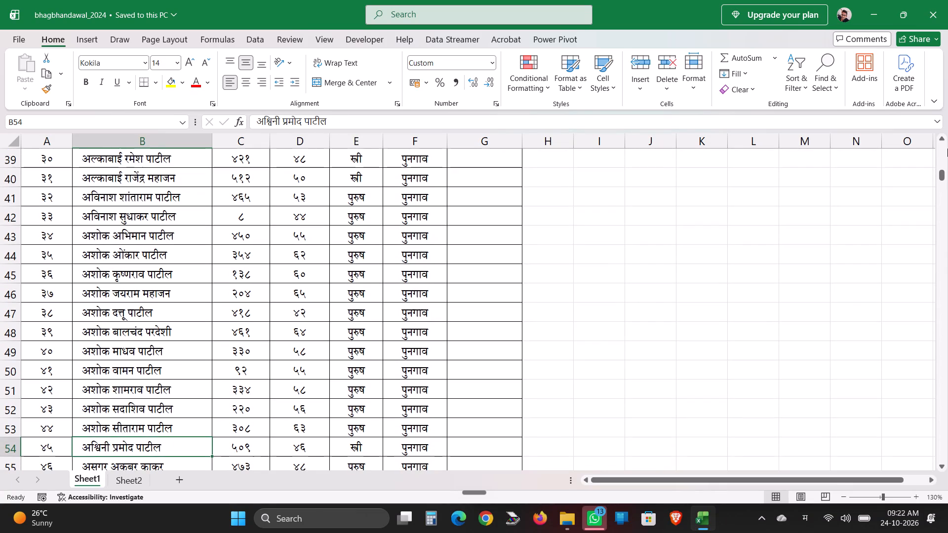
key("Down")
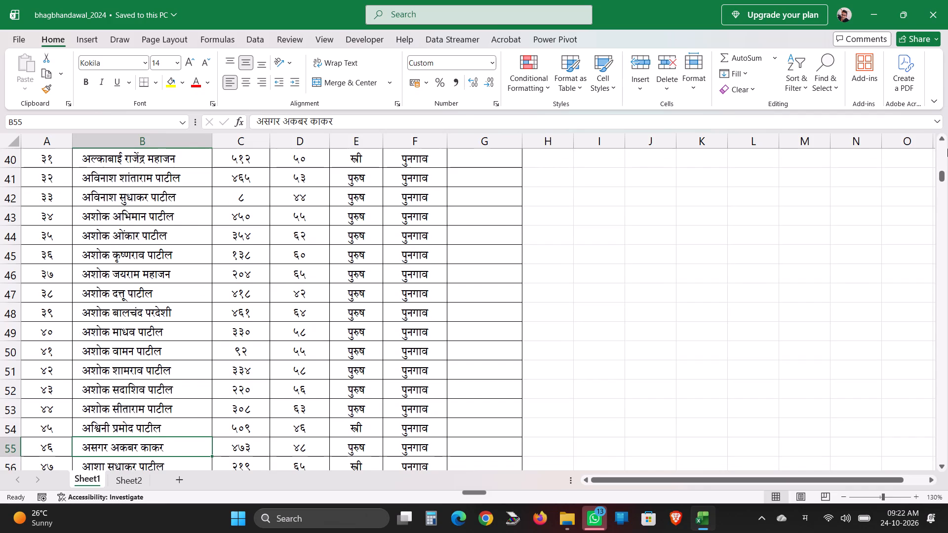
key("Down")
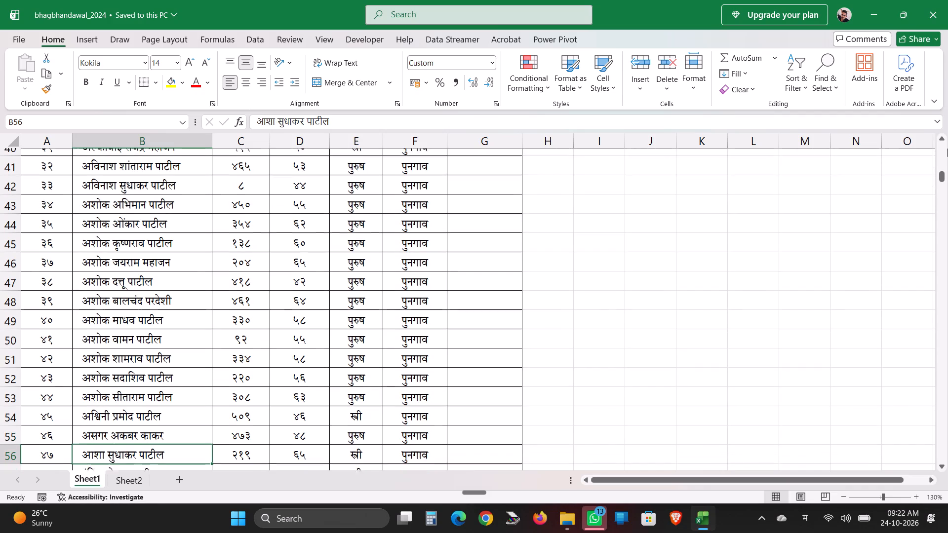
key("Down")
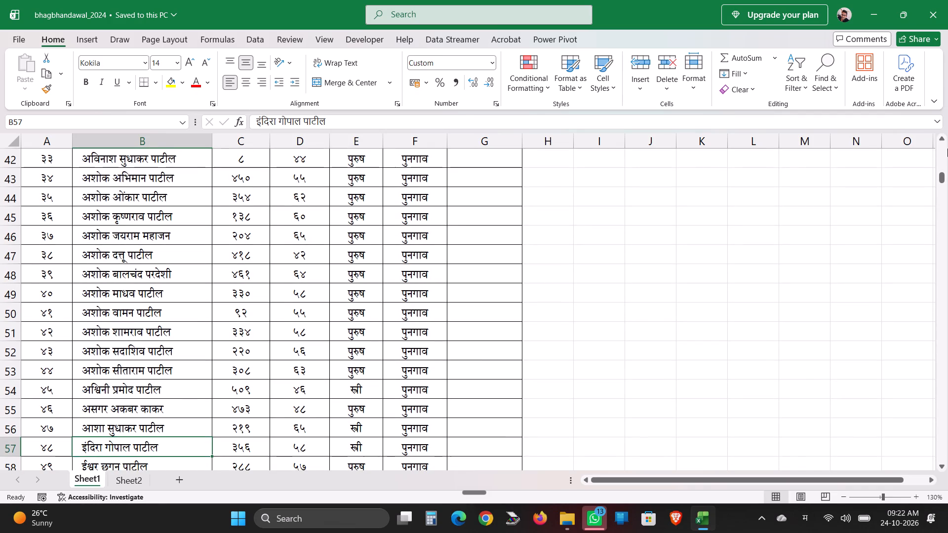
key("Down")
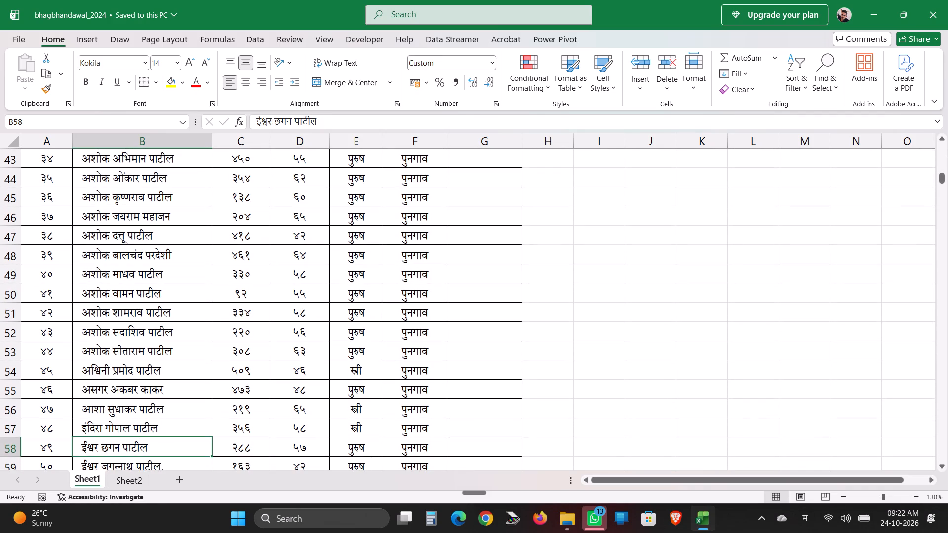
key("Down")
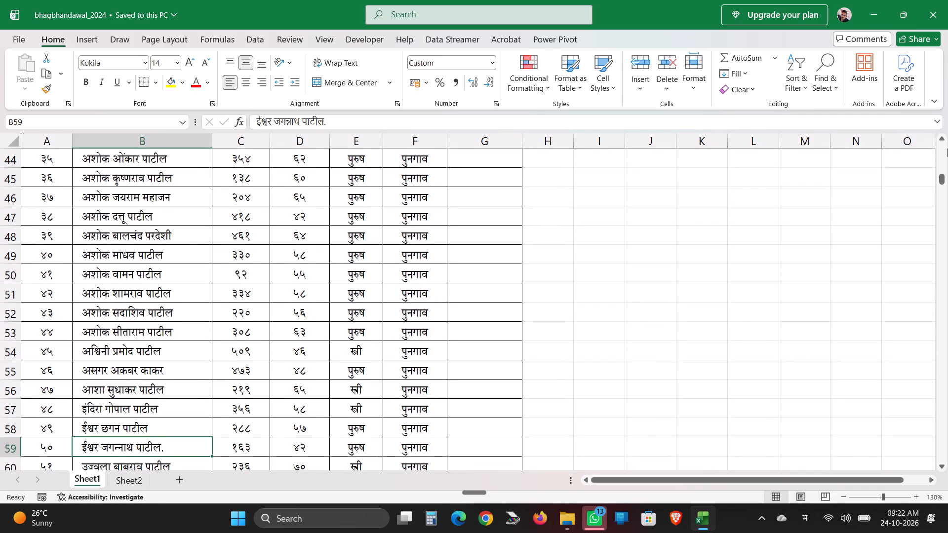
key("Down")
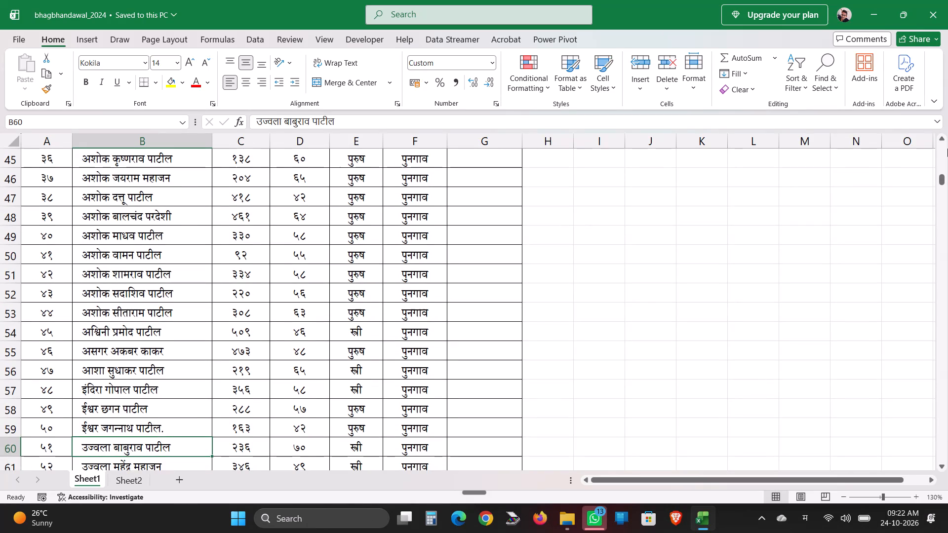
key("Down")
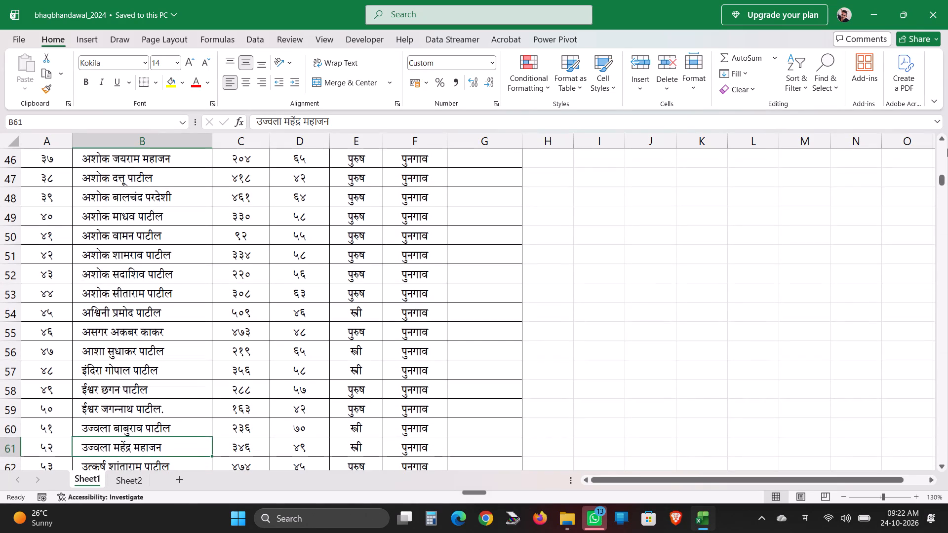
key("Down")
key("Down")
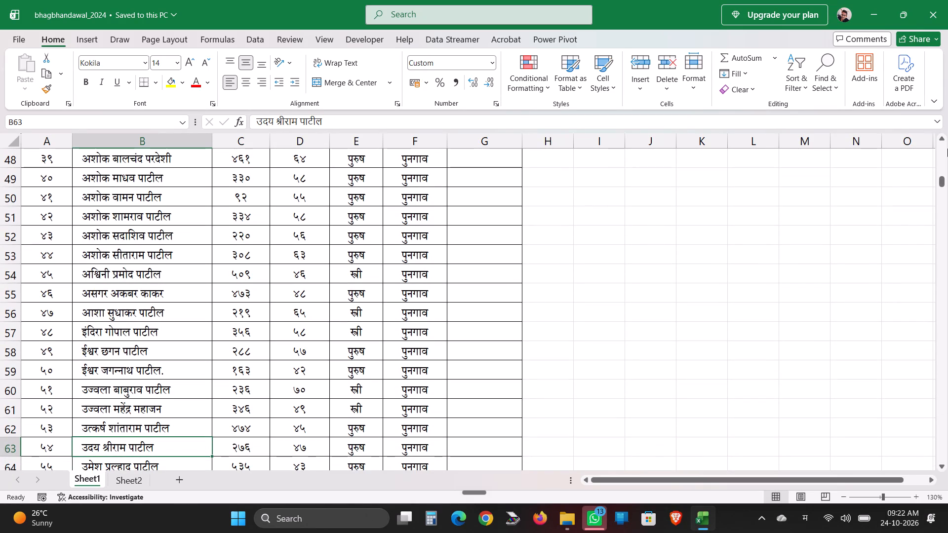
key("Down")
key("Down")
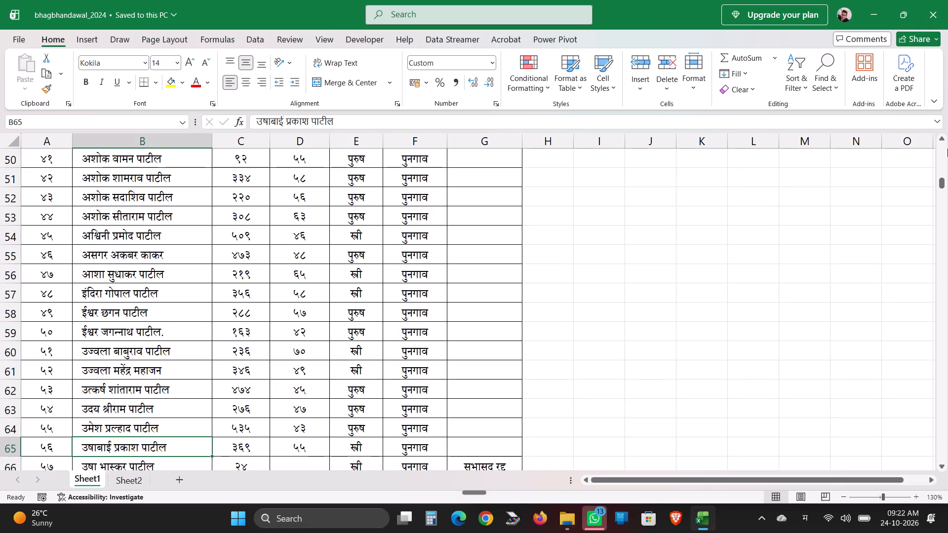
key("Down")
key("Down")
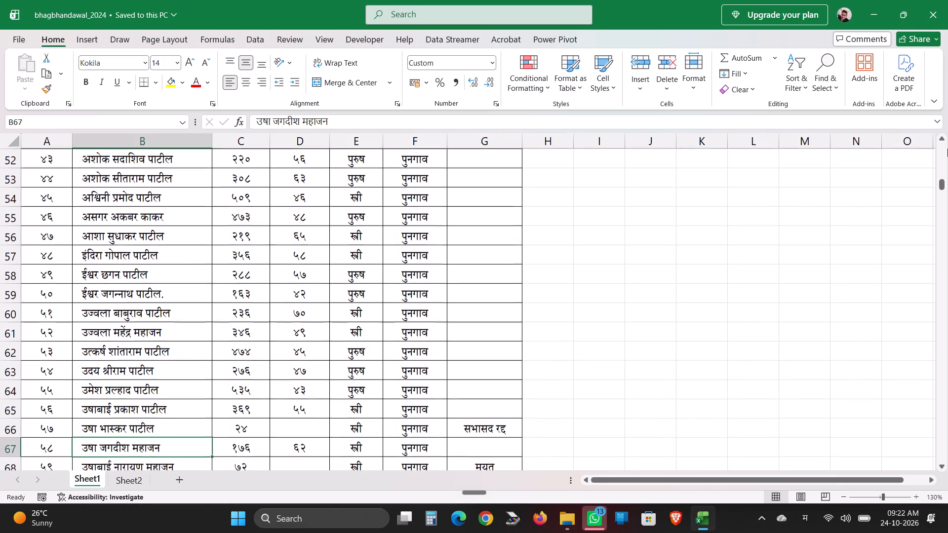
key("Down")
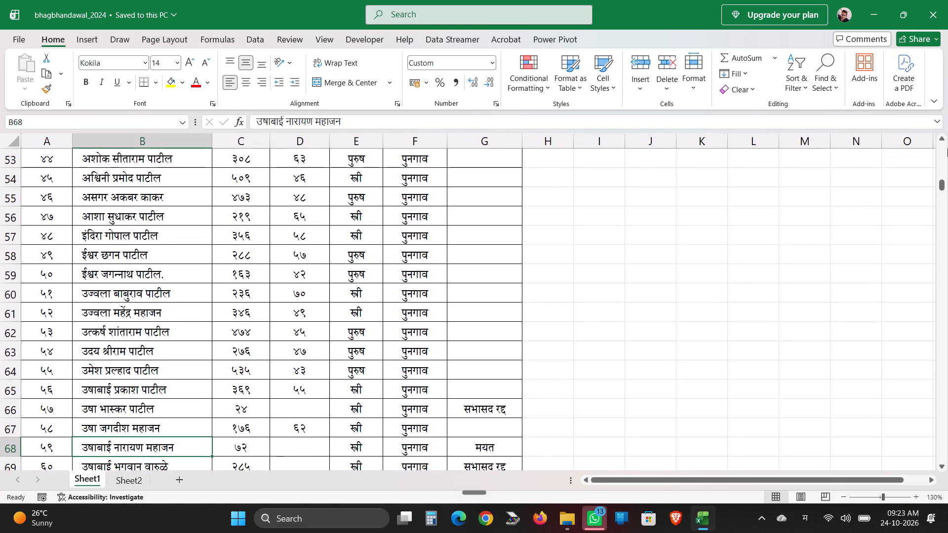
key("Down")
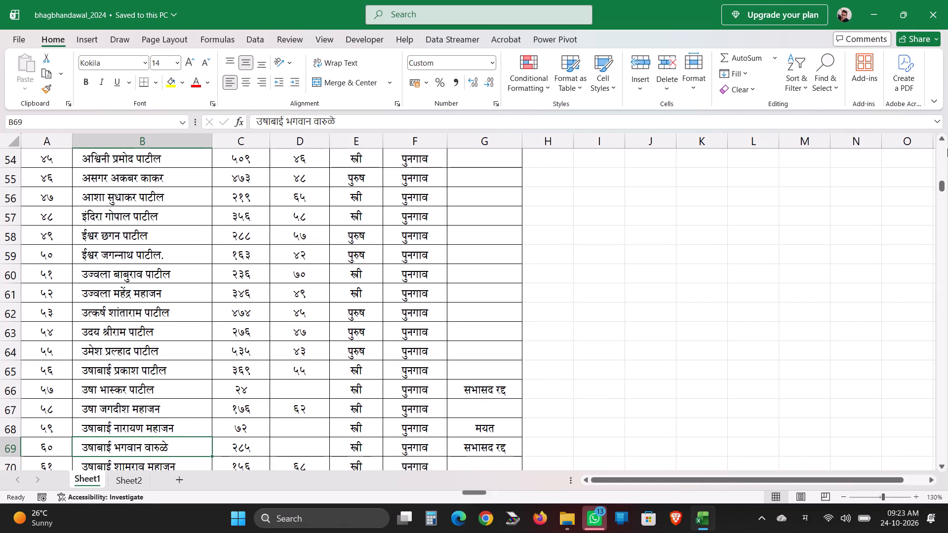
key("Down")
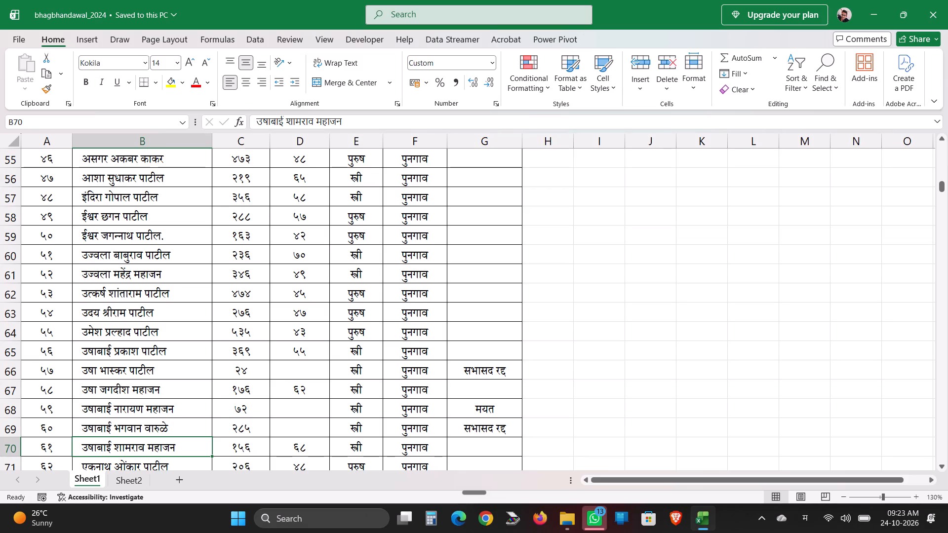
Correct the middle name of the member in B69 to भागवत.
triple_click(118, 427)
left_click(118, 427)
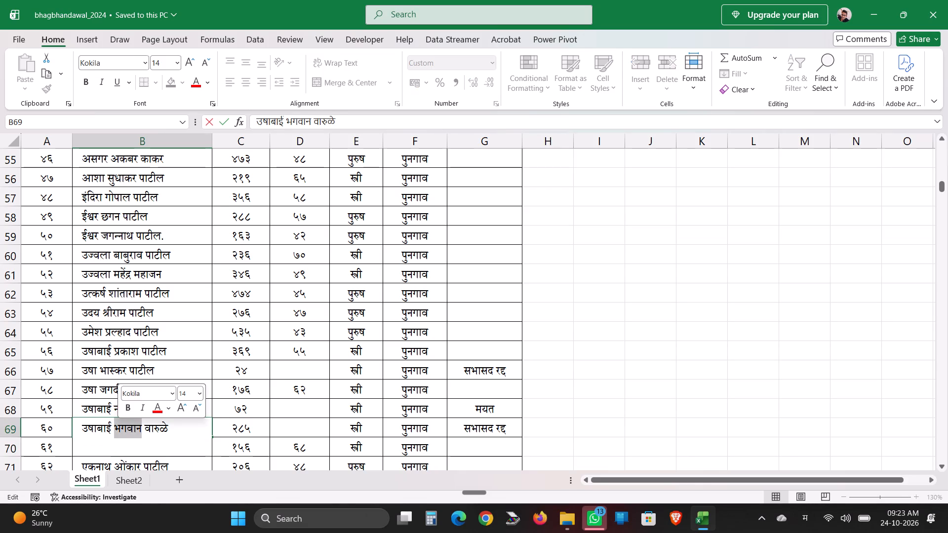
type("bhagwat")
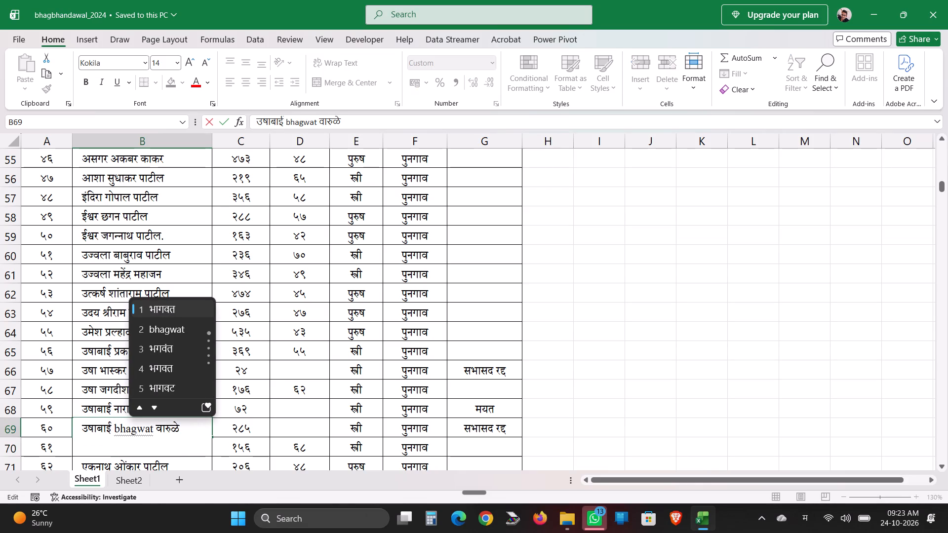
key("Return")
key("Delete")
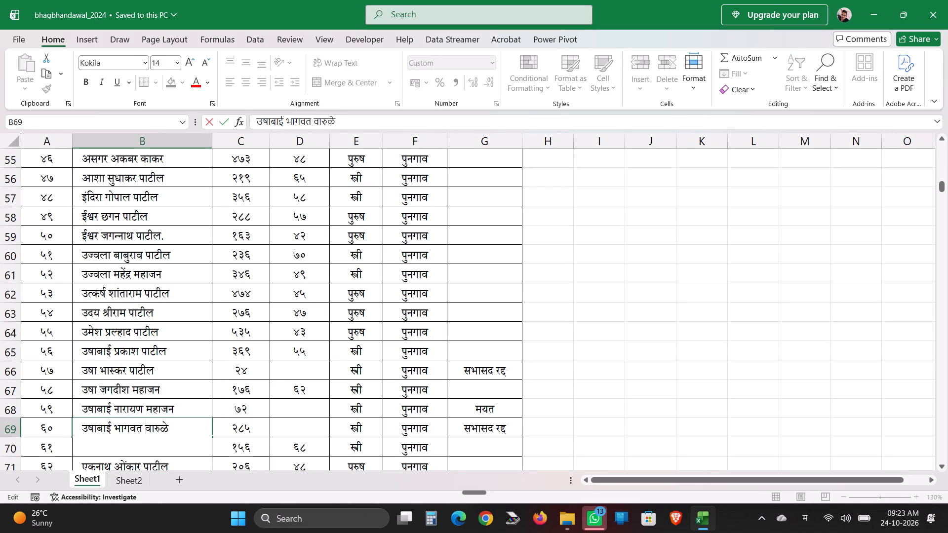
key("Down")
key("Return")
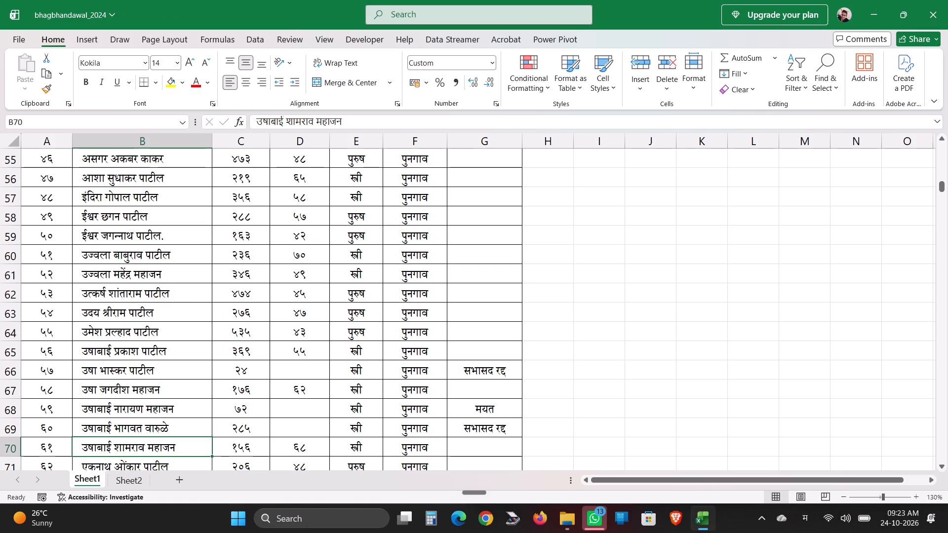
Proofread on to B74 and remove the space inside that member's middle name so it reads चैनसिंग.
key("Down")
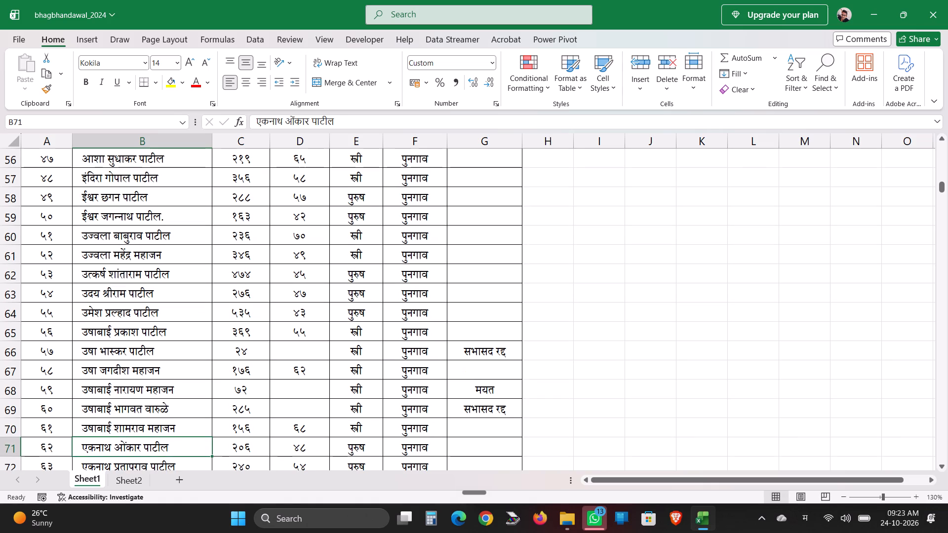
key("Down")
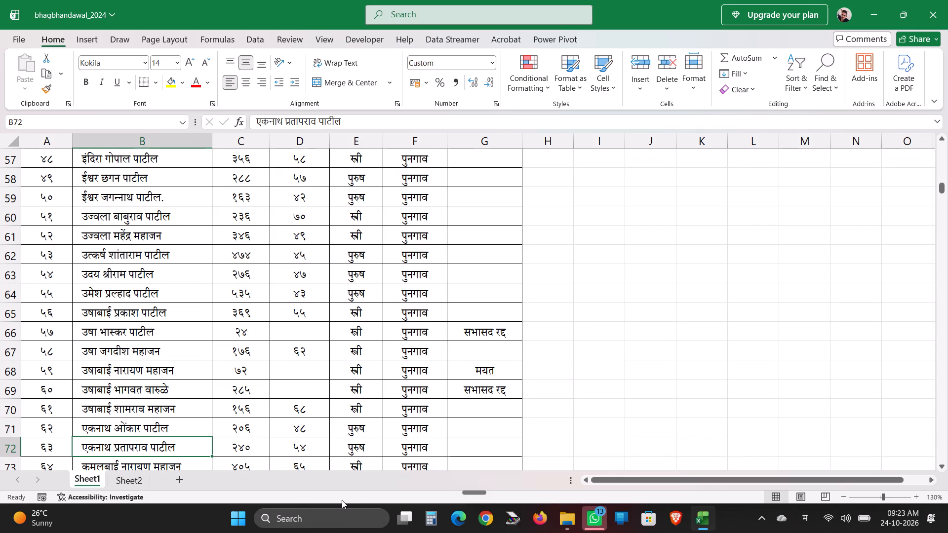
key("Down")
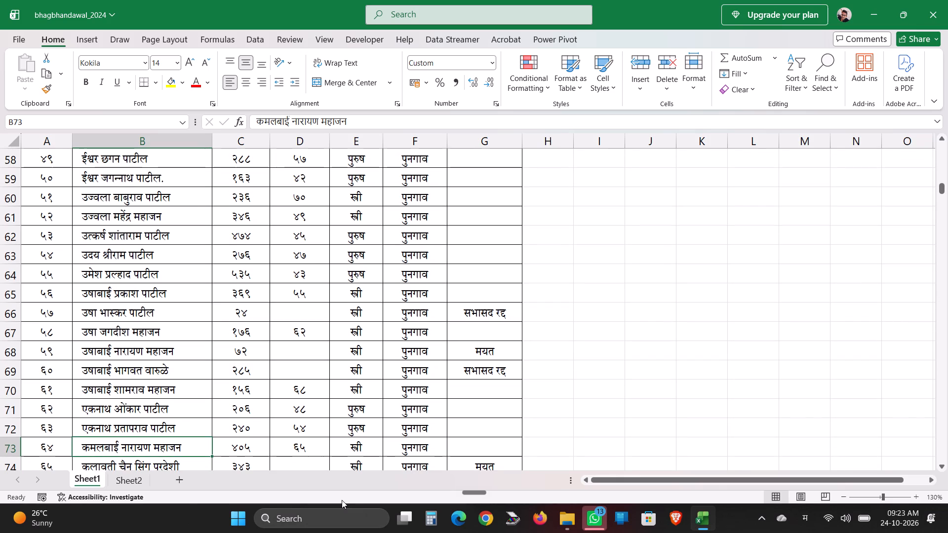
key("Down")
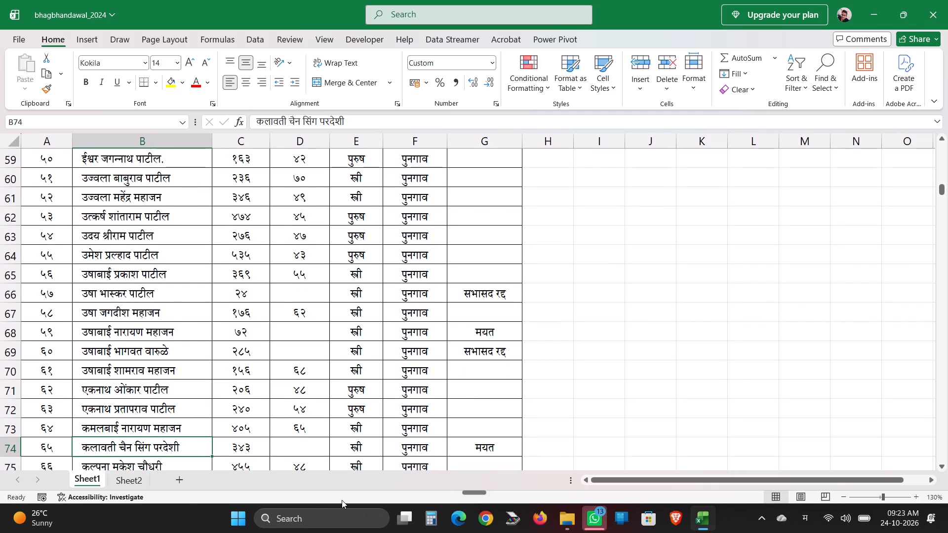
double_click(135, 447)
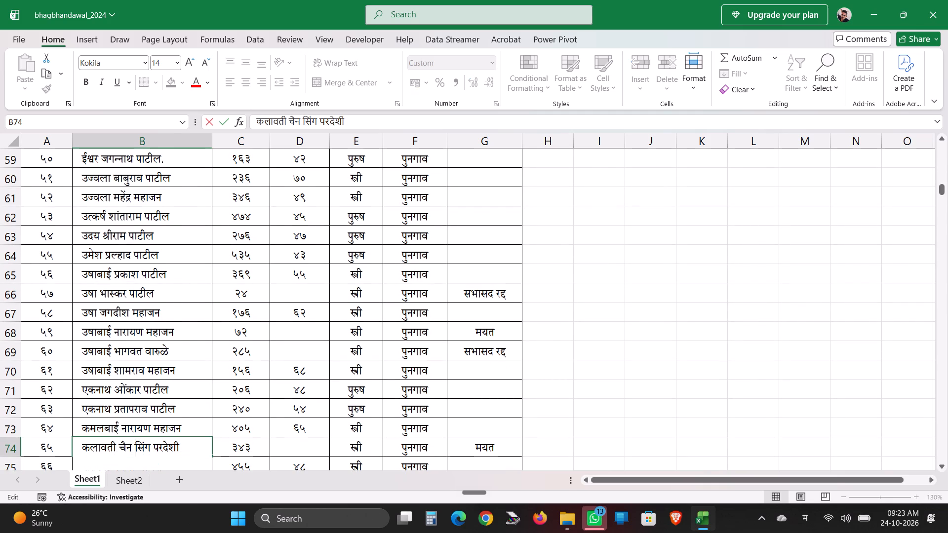
key("BackSpace")
key("Down")
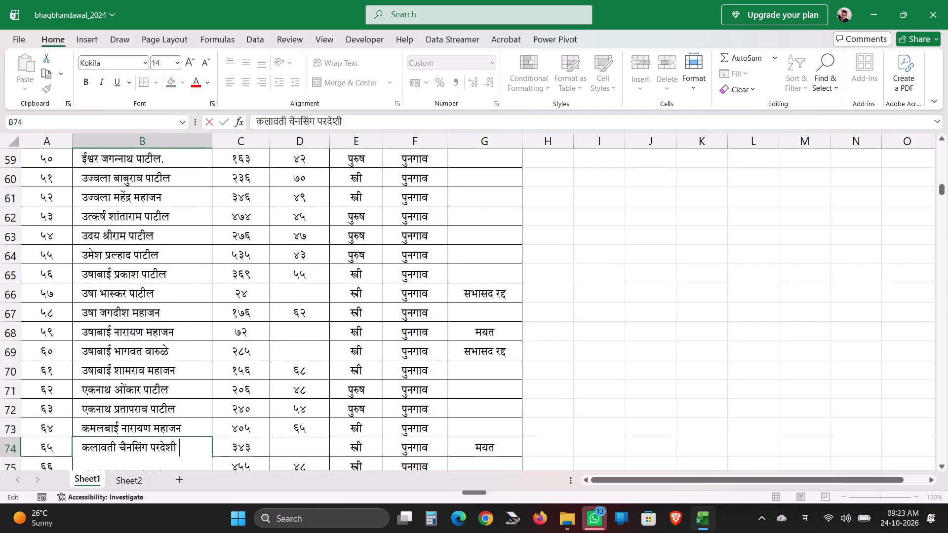
key("Return")
Continue proofreading the member names in column B row by row, from B75 down to B88.
key("Down")
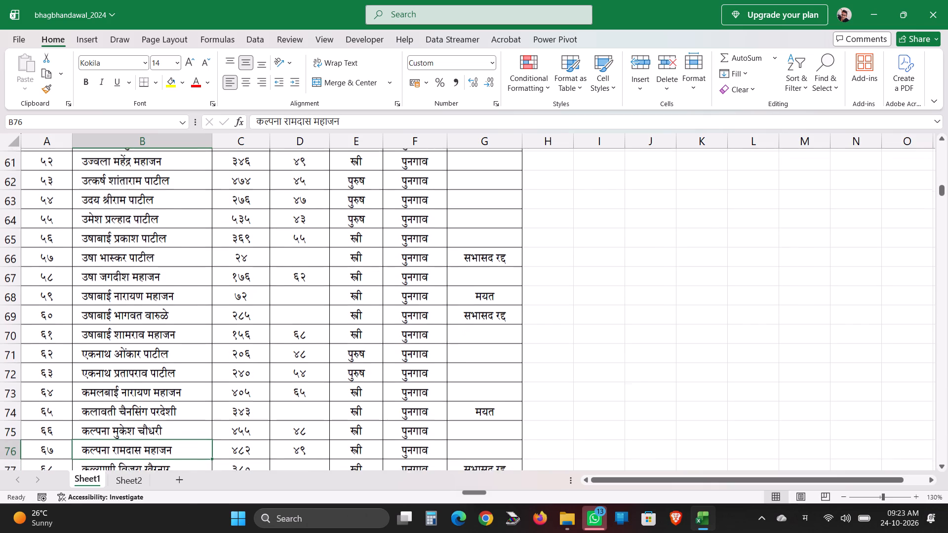
key("Down")
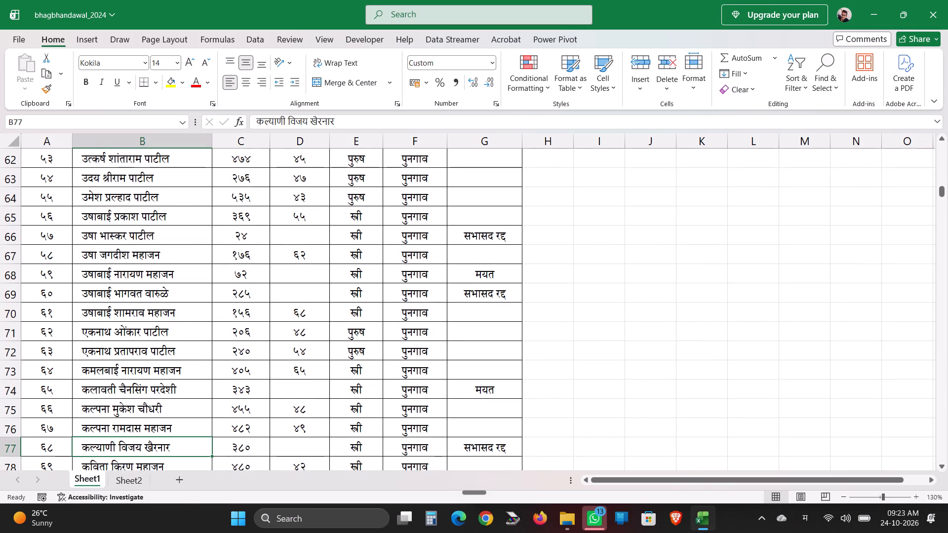
key("Down")
key("Down")
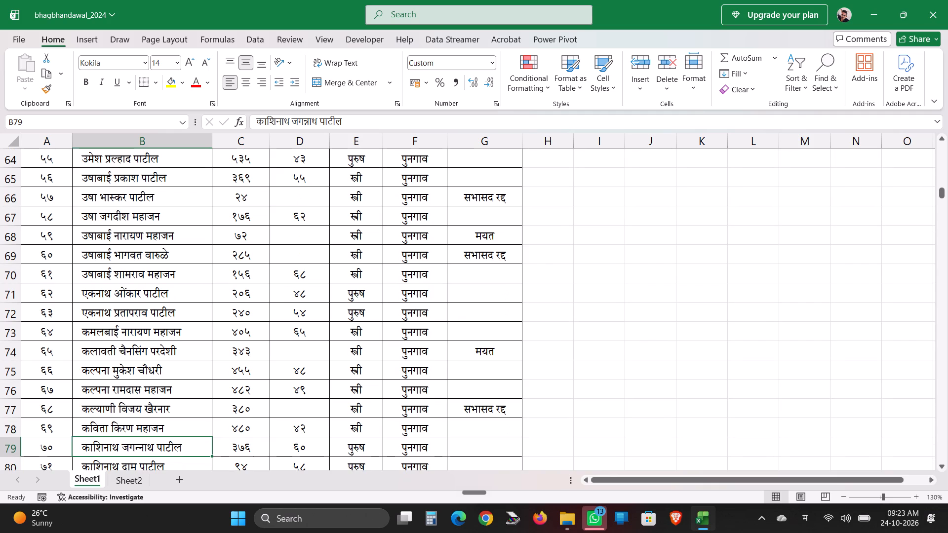
key("Down")
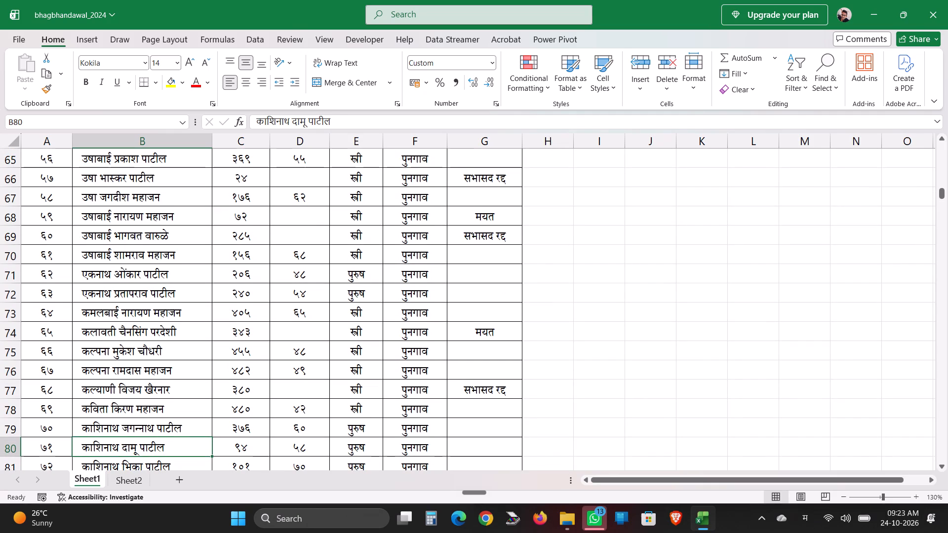
key("Down")
key("Down")
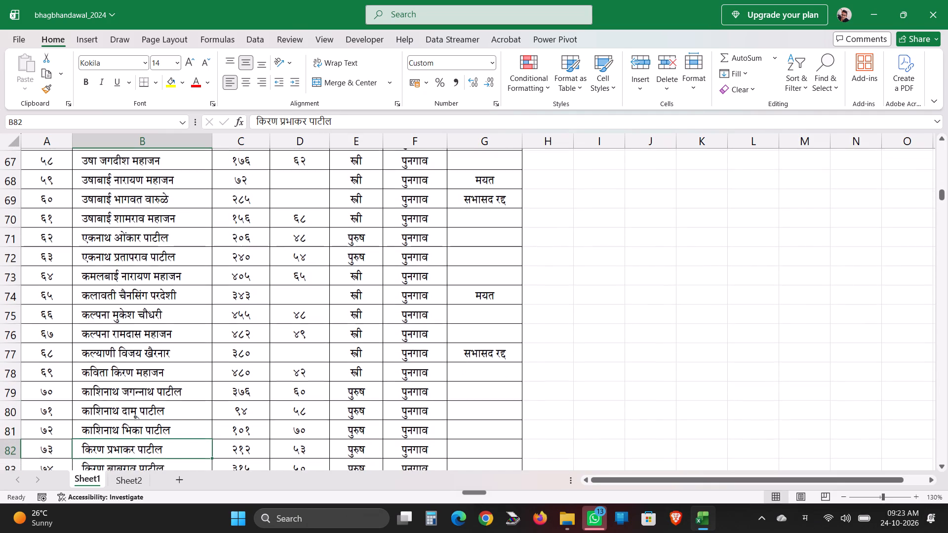
key("Down")
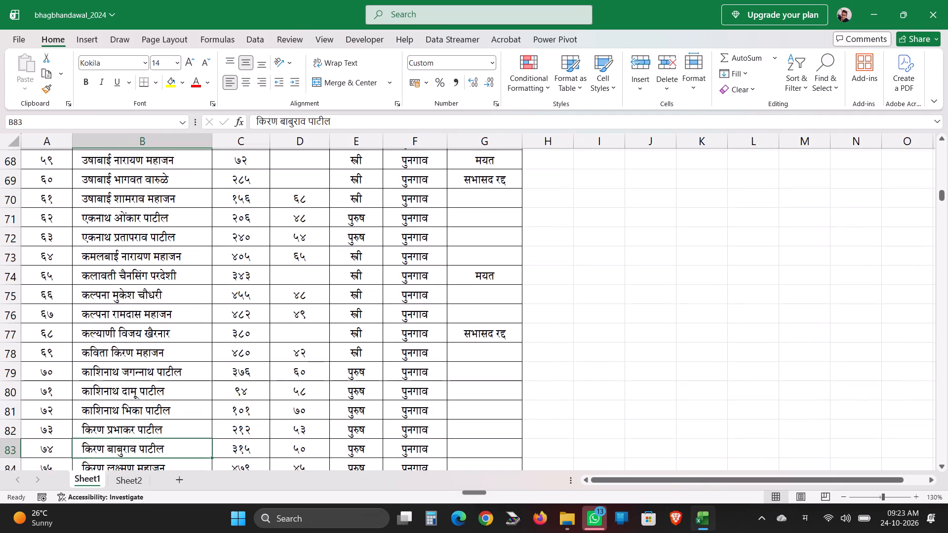
key("Down")
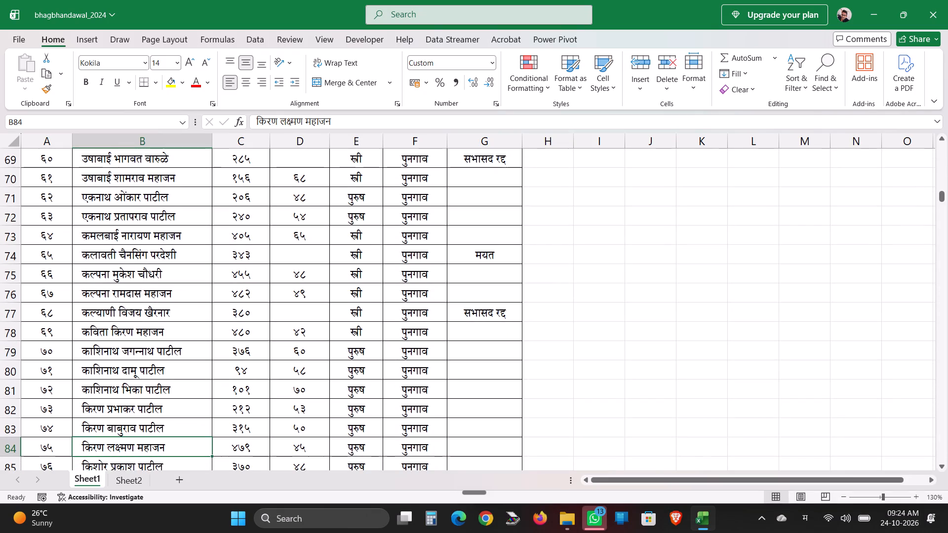
key("Down")
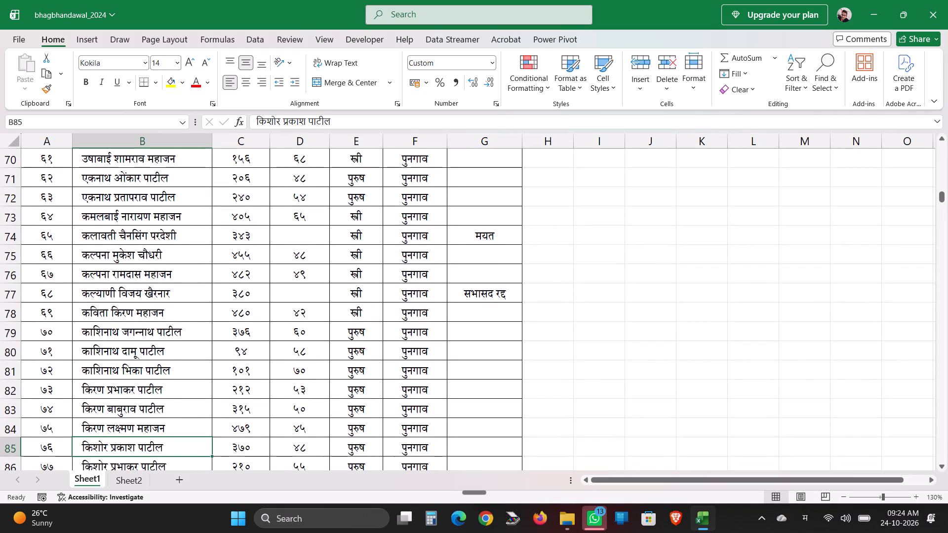
key("Down")
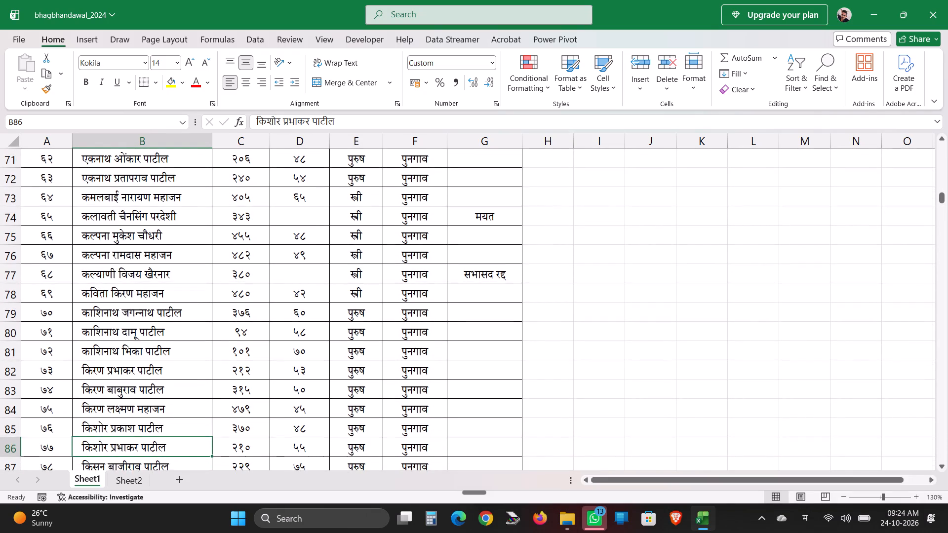
key("Down")
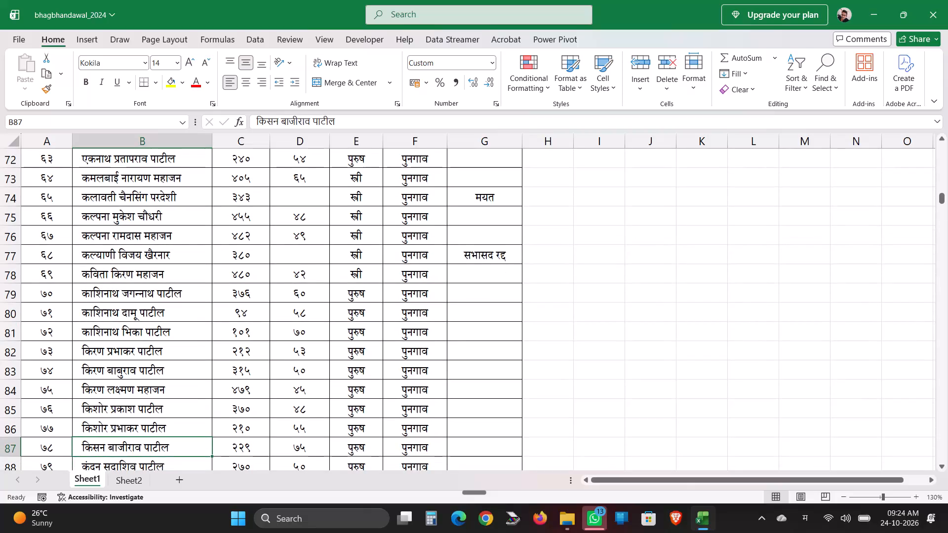
key("Down")
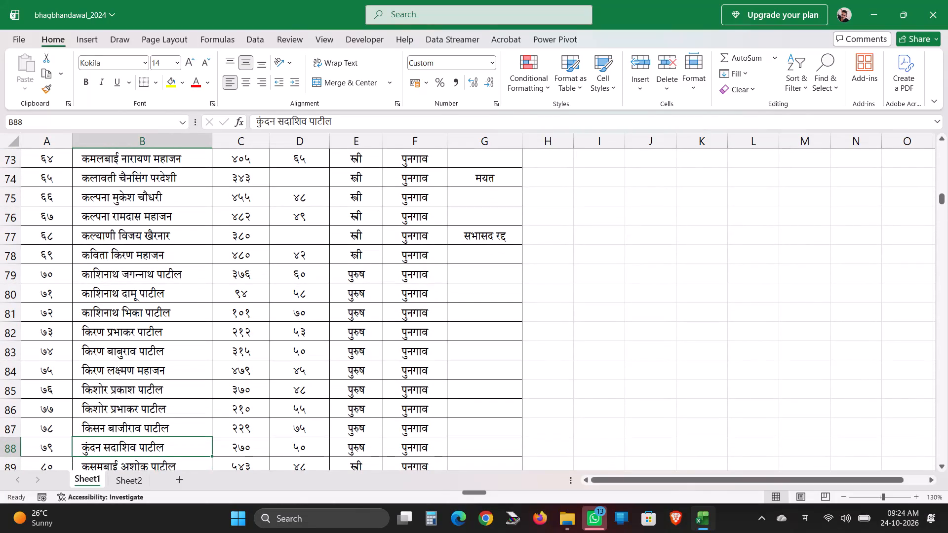
Continue proofreading the member names in column B of Sheet1 row by row, from B89 down to B112.
key("Down")
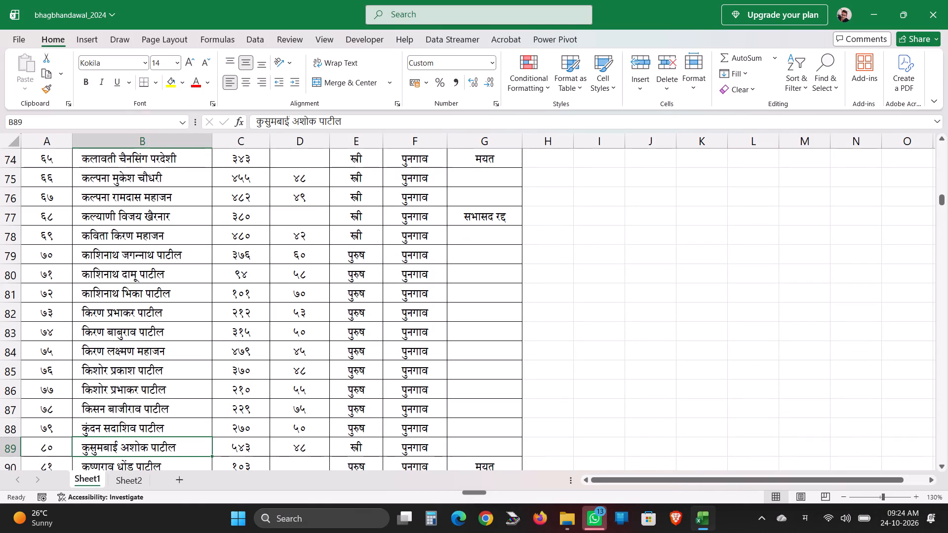
key("Down")
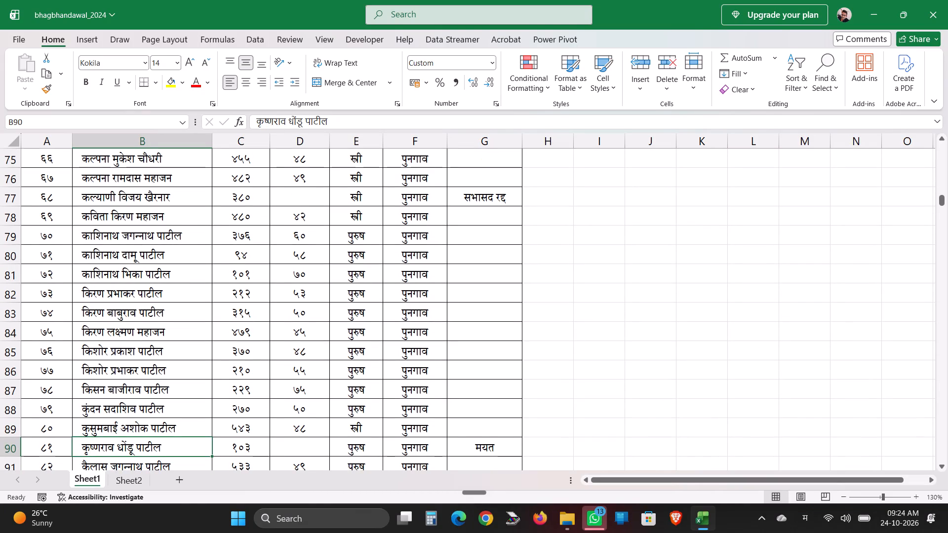
key("Down")
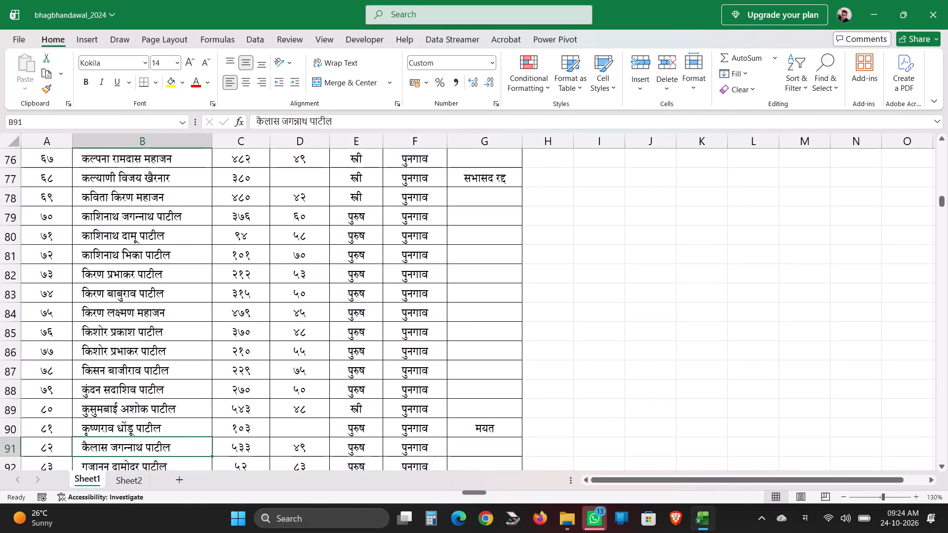
key("Down")
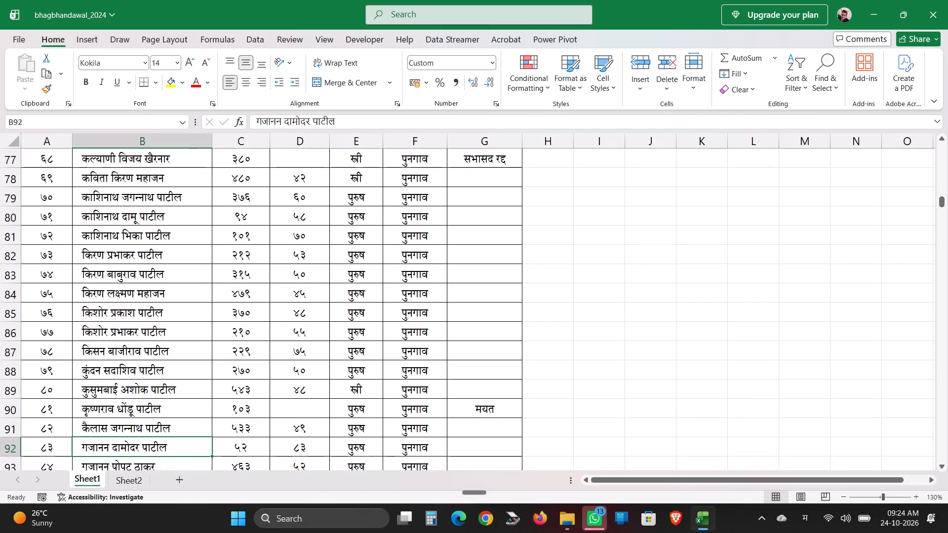
key("Down")
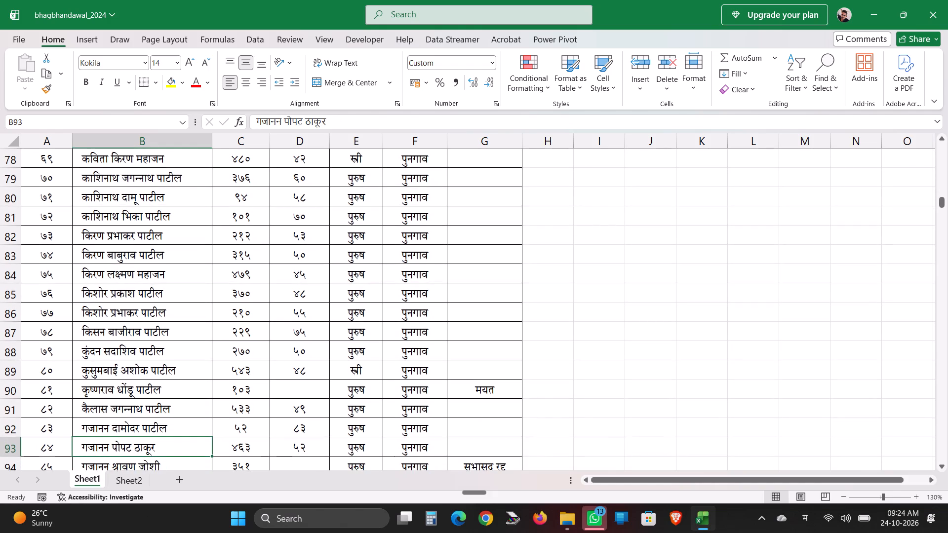
key("Down")
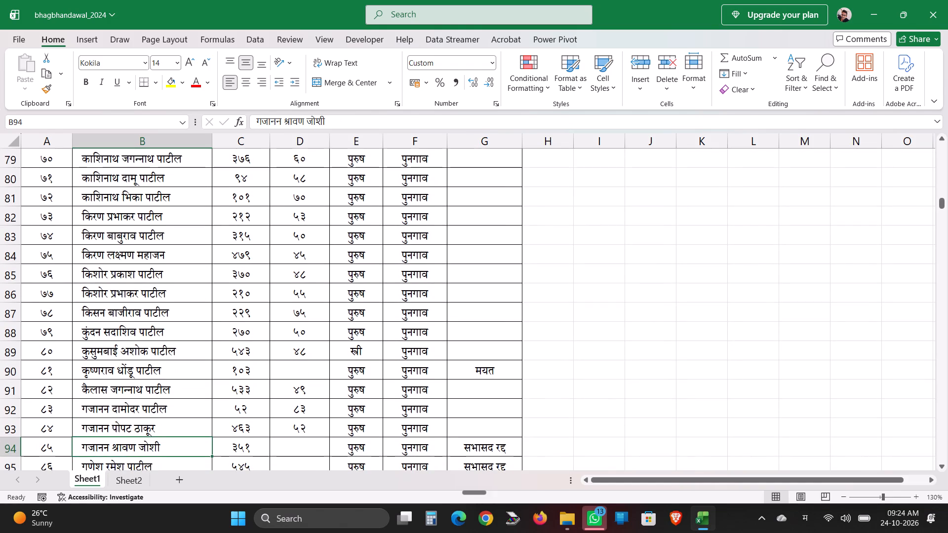
key("Down")
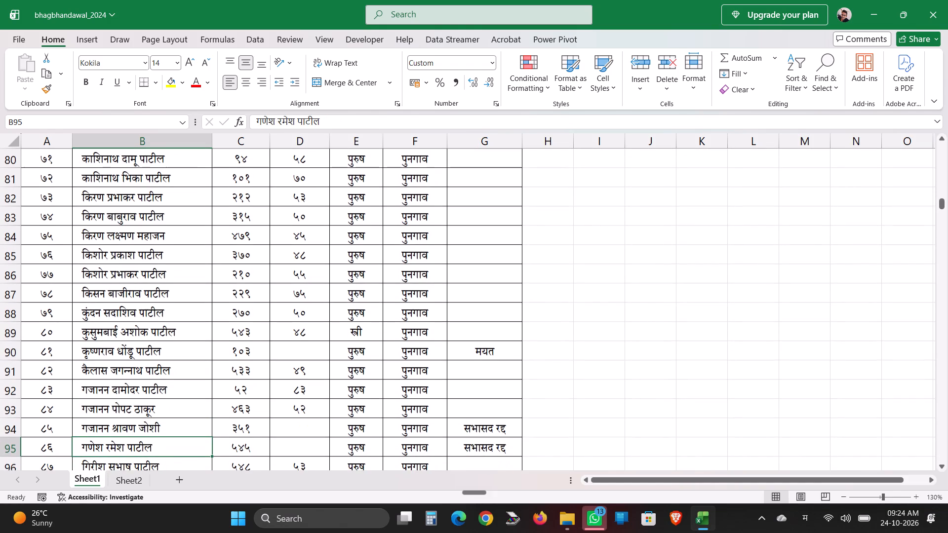
key("Down")
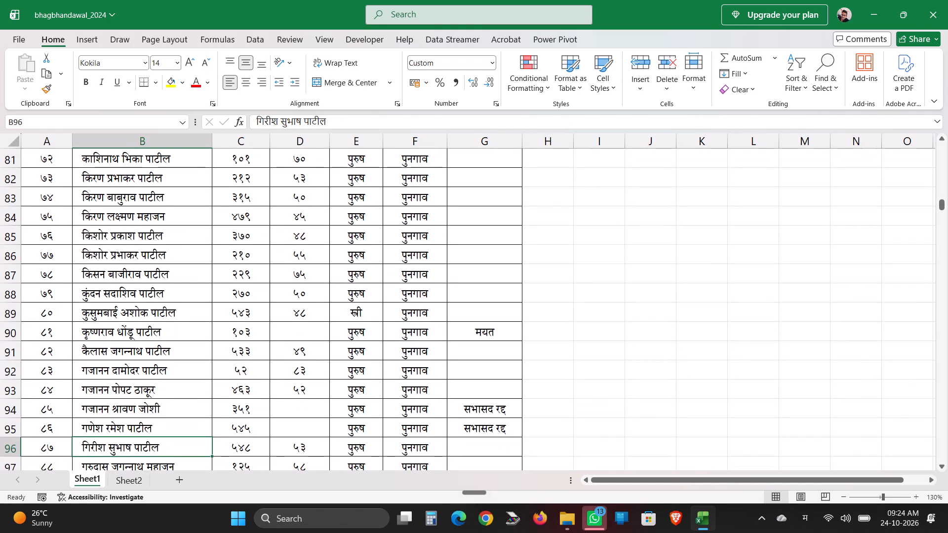
key("Down")
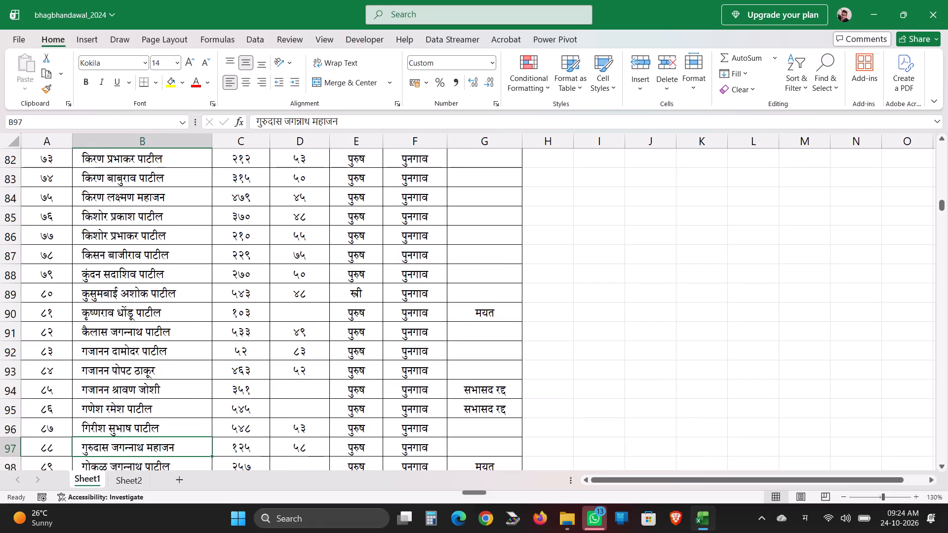
key("Down")
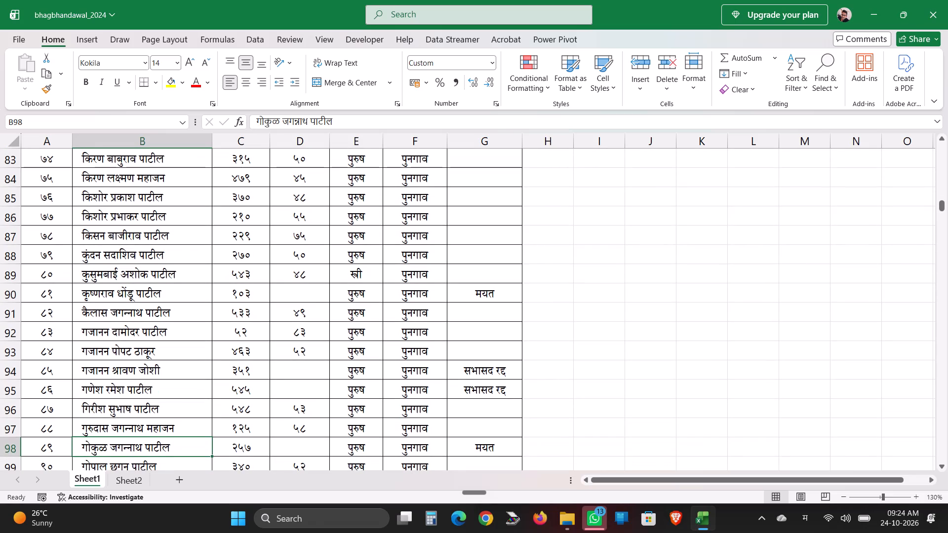
key("Down")
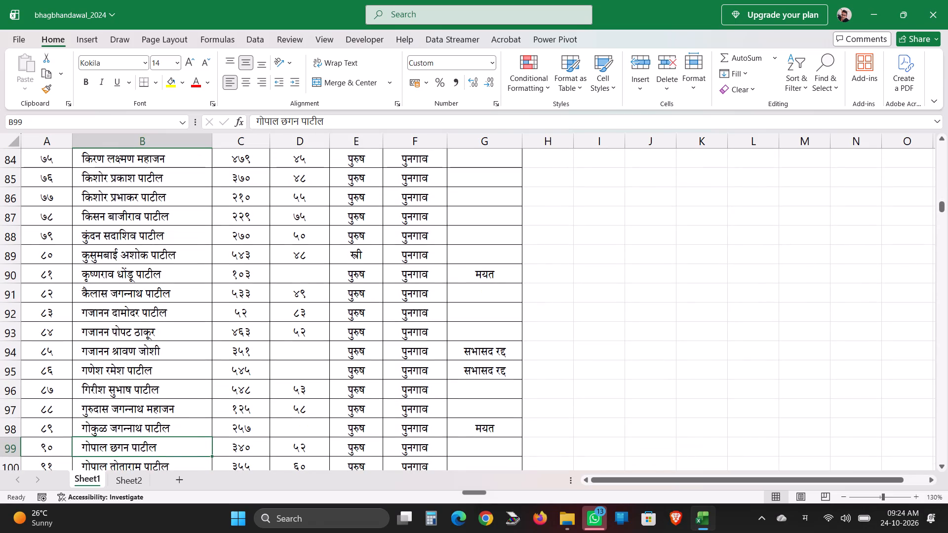
key("Down")
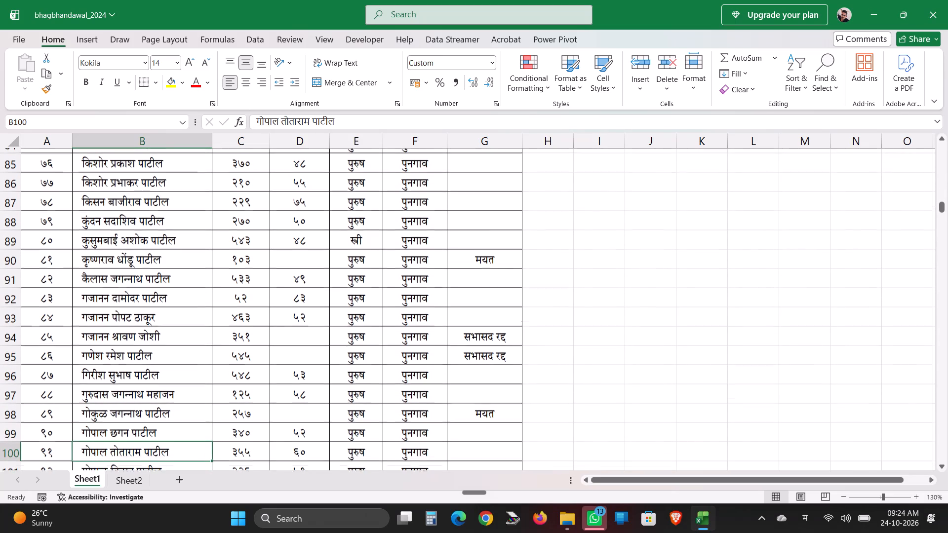
key("Down")
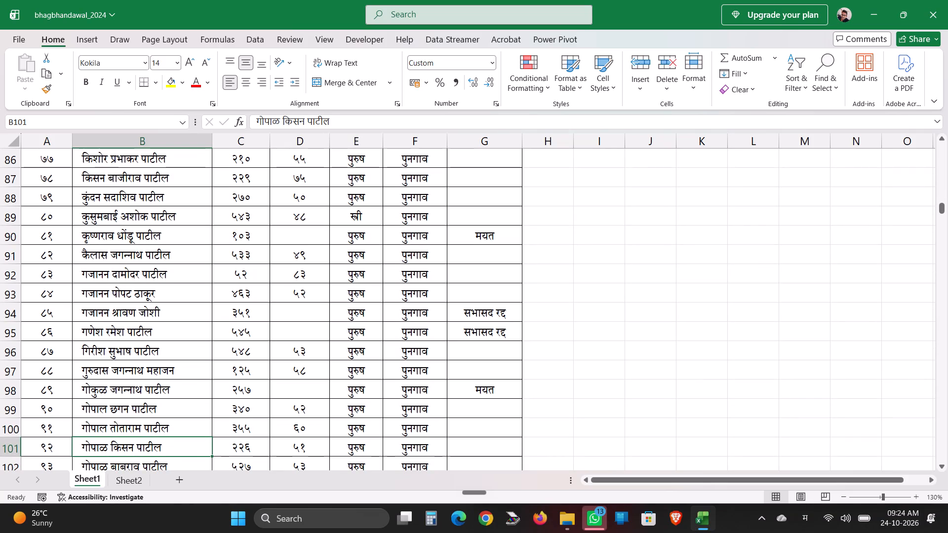
key("Down")
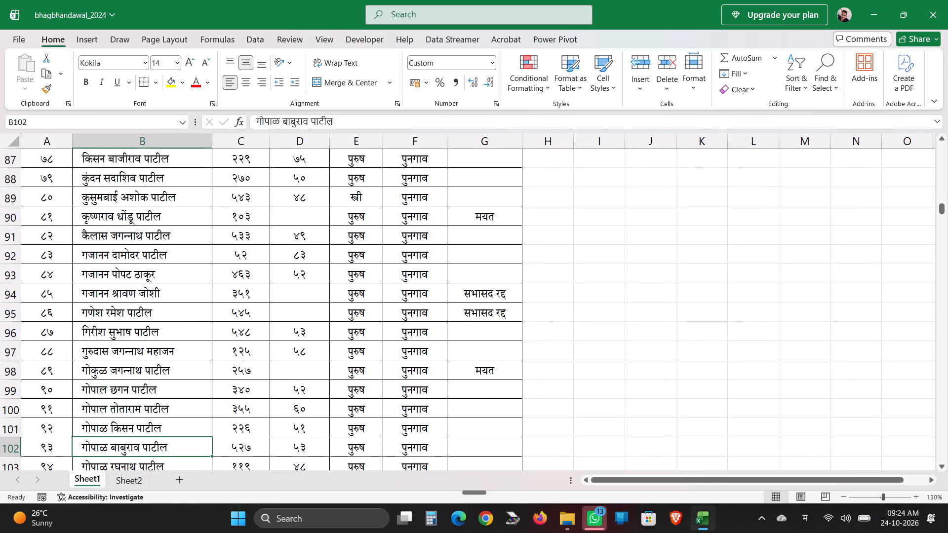
key("Down")
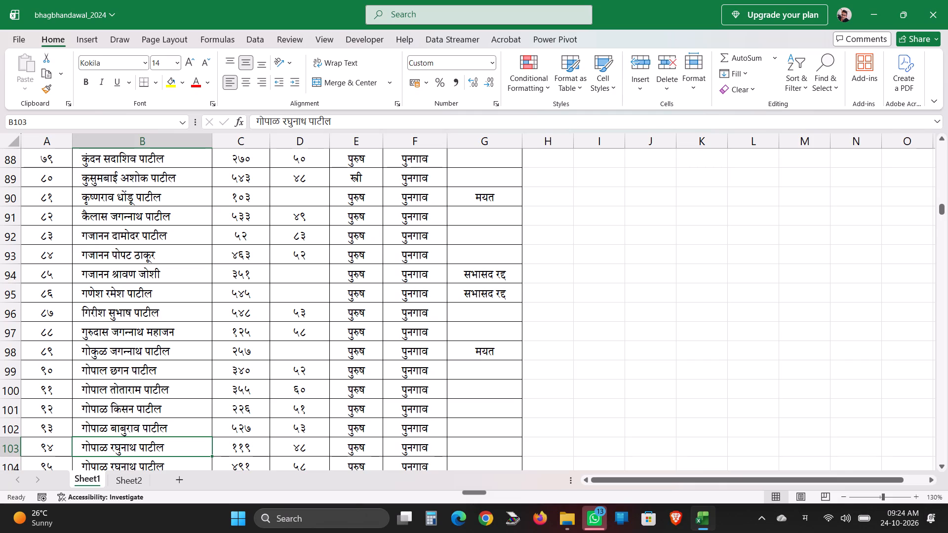
key("Down")
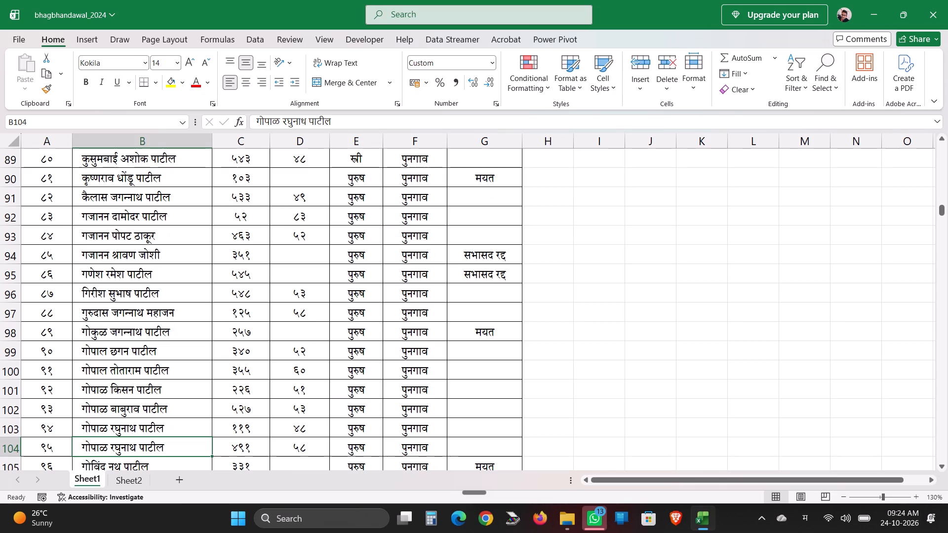
key("Down")
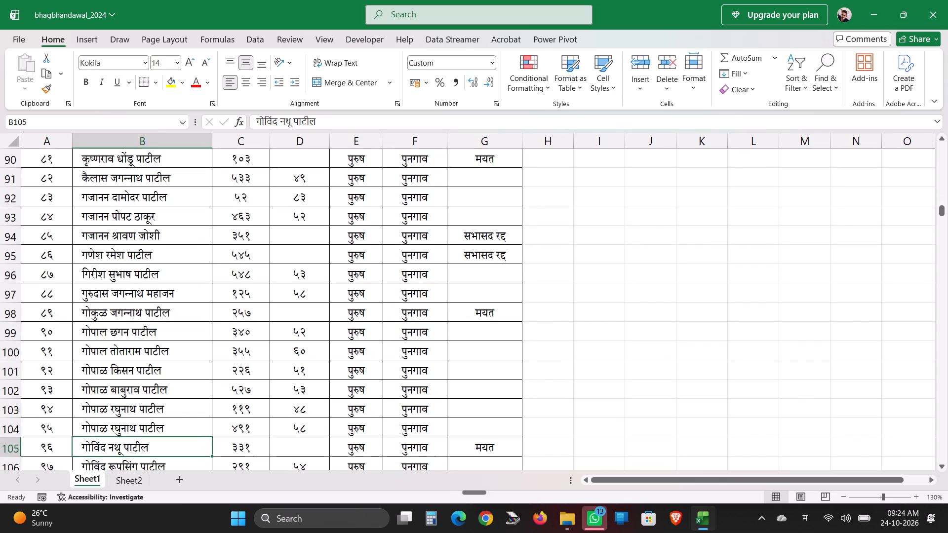
key("Down")
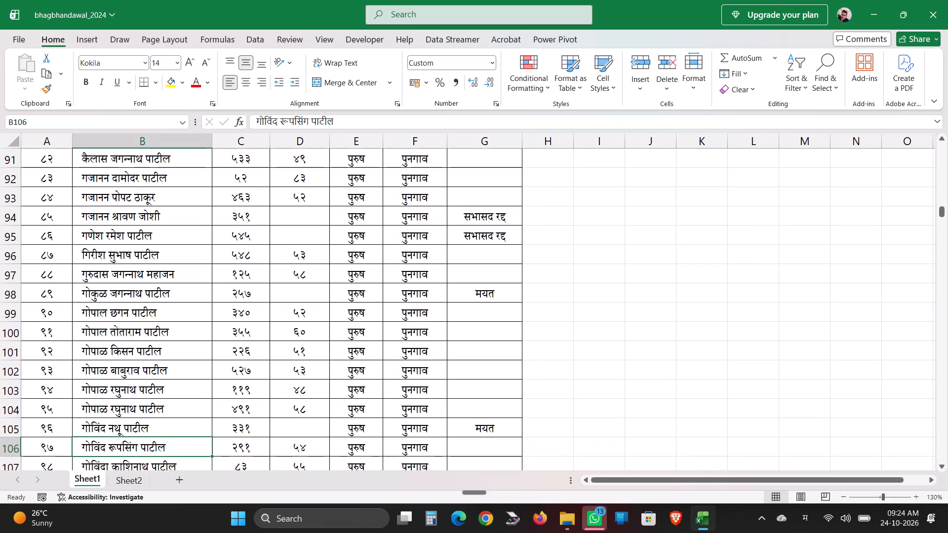
key("Down")
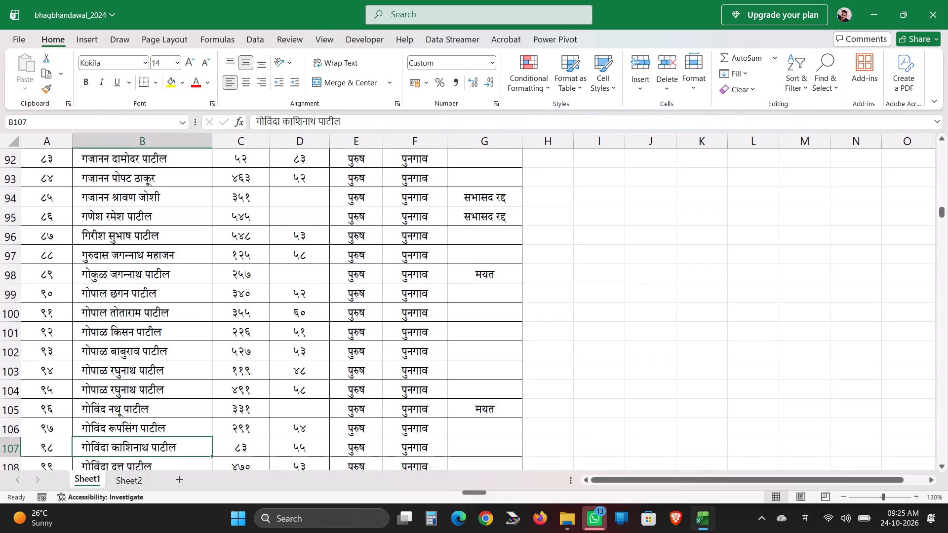
key("Down")
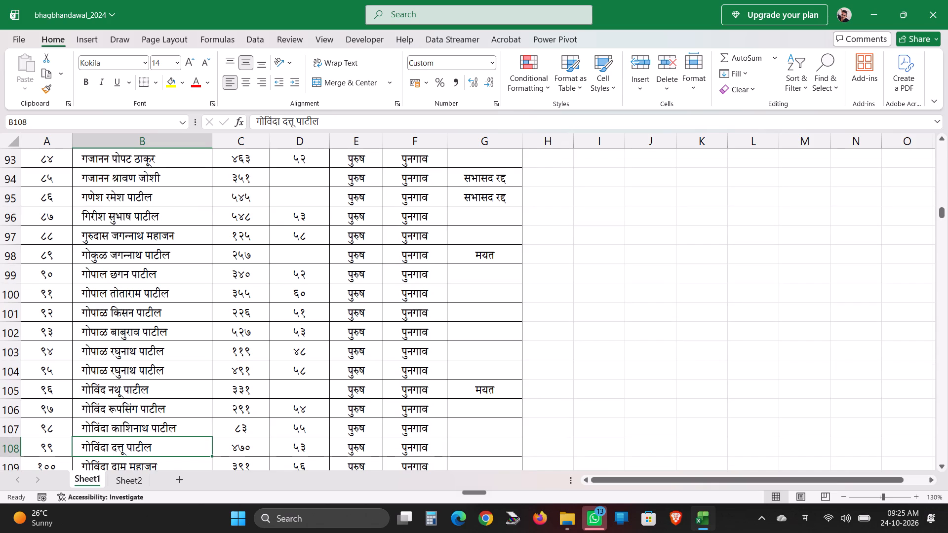
key("Down")
key("Down")
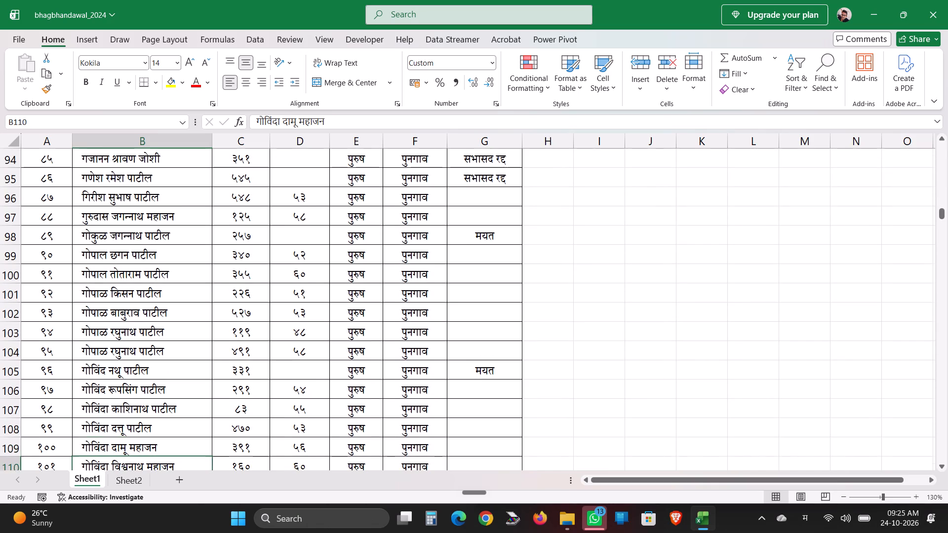
key("Down")
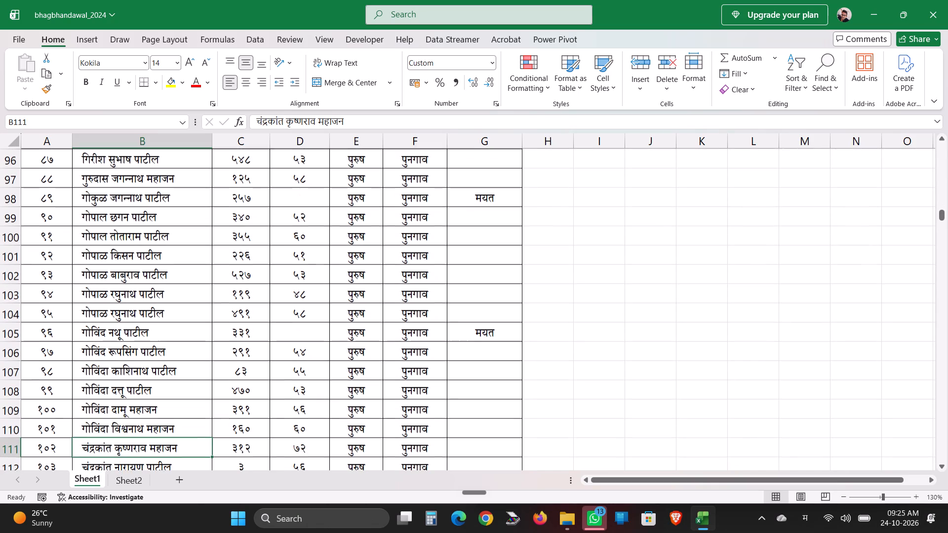
key("Down")
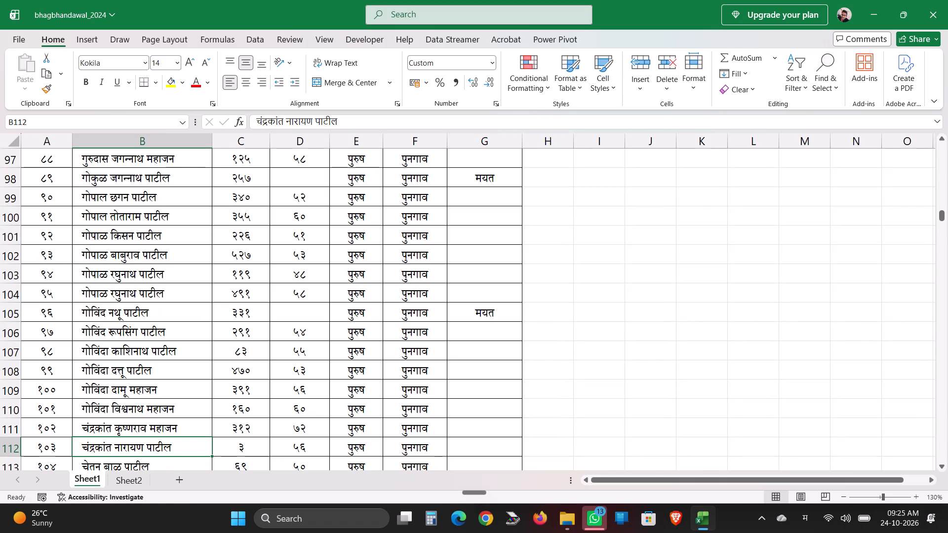
Replace the surname of the member in B111 with सोमपूरकर, keeping the first and middle names.
key("Up")
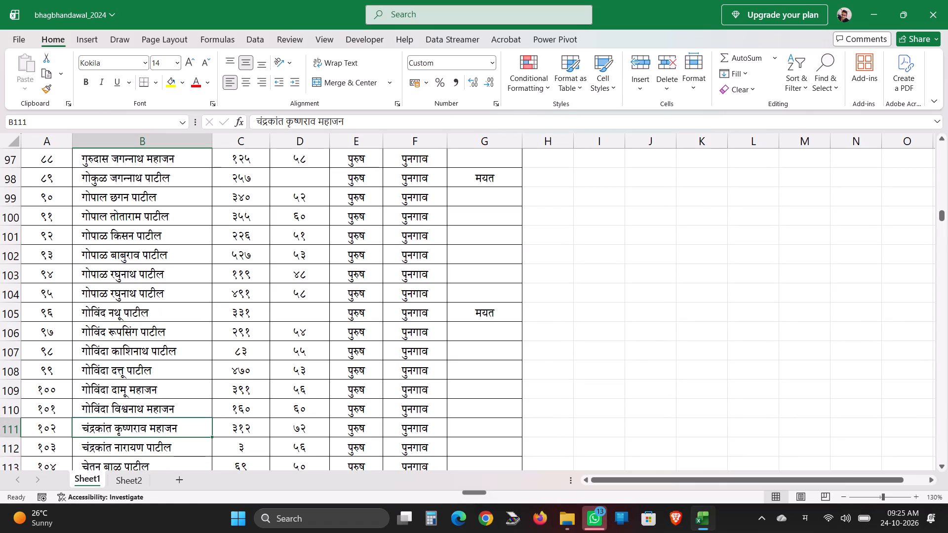
triple_click(167, 429)
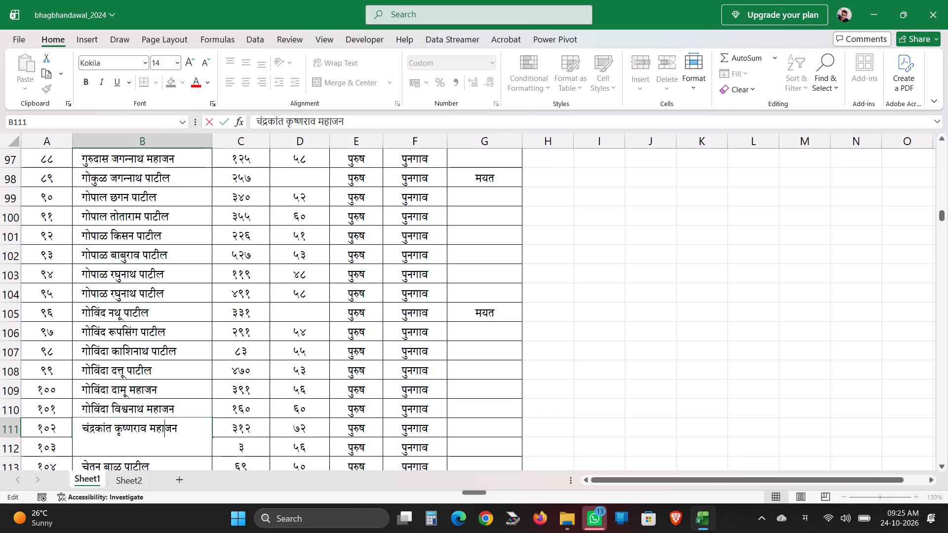
left_click(167, 429)
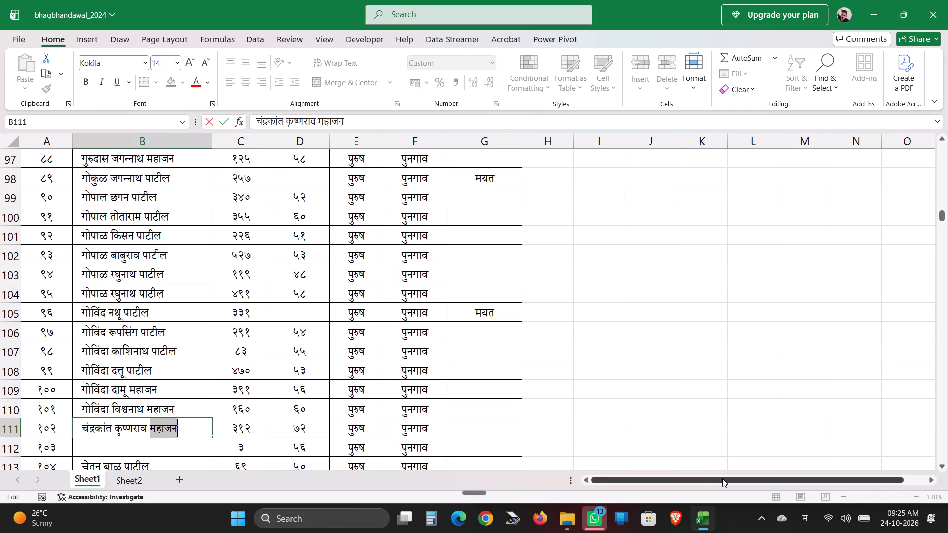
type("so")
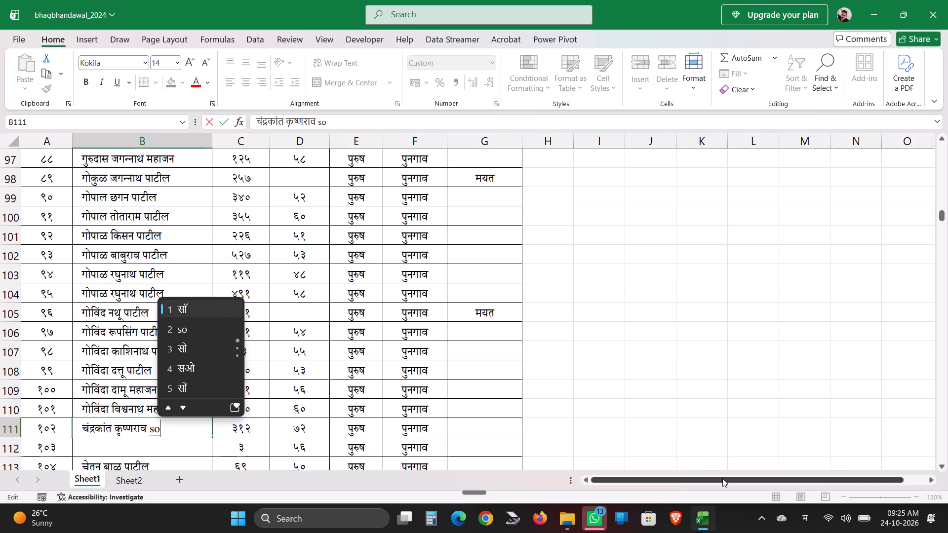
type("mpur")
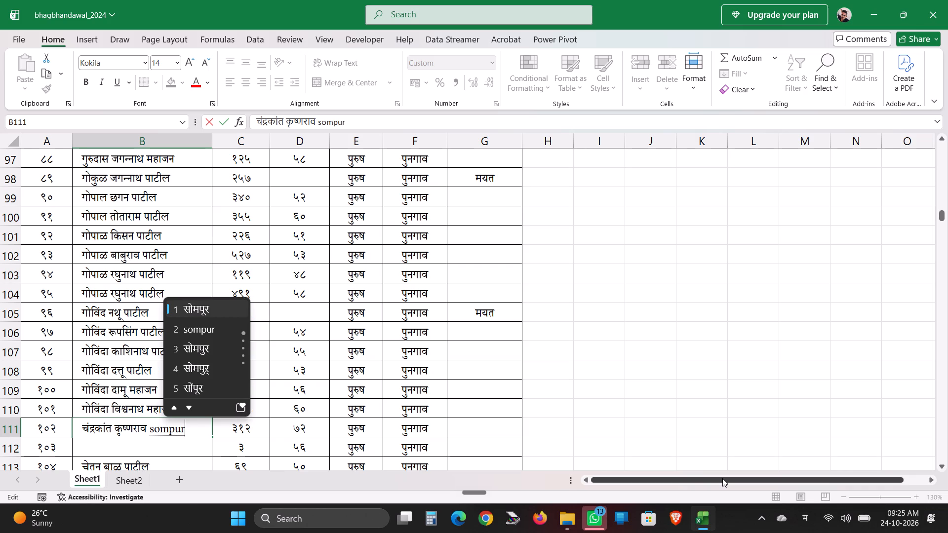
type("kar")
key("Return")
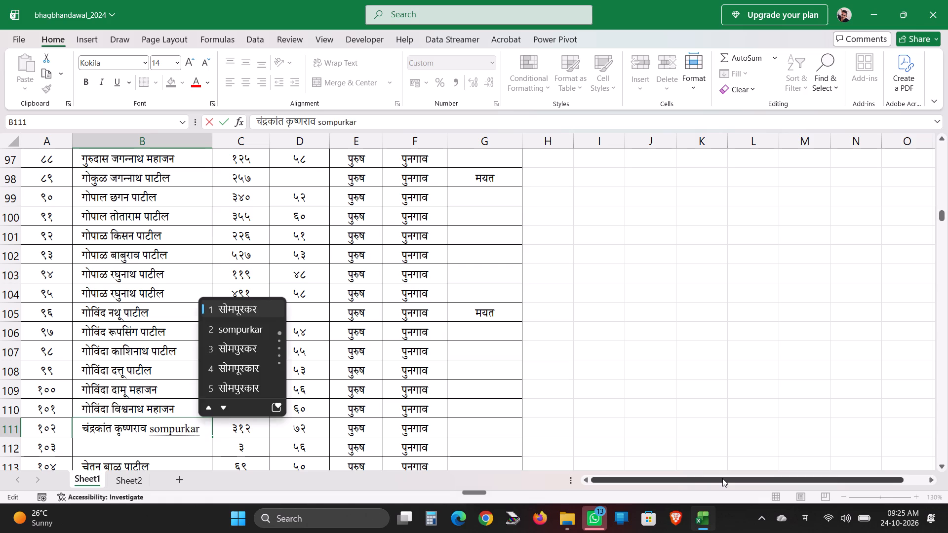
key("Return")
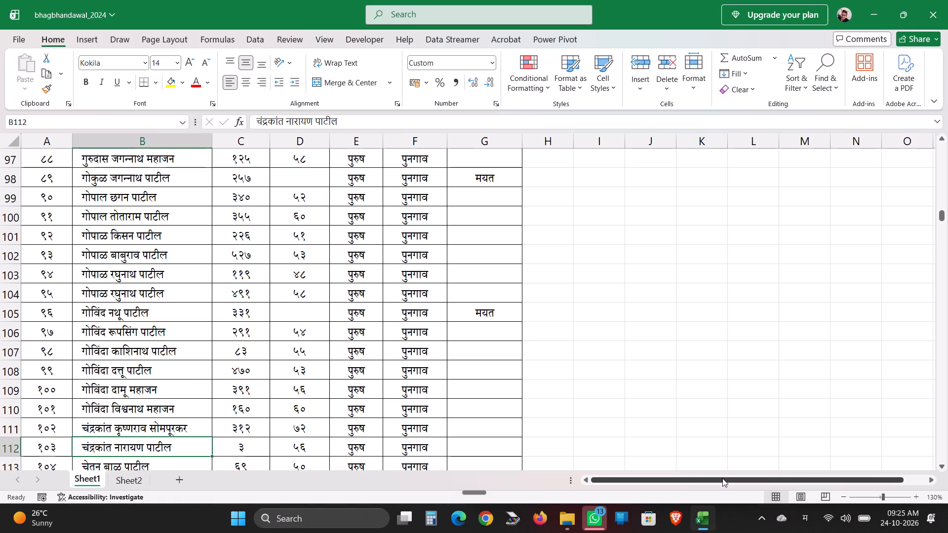
Save the bhagbhandawal_2024 workbook.
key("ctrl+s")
Continue proofreading the member names in column B of Sheet1 row by row, from B113 down to B126.
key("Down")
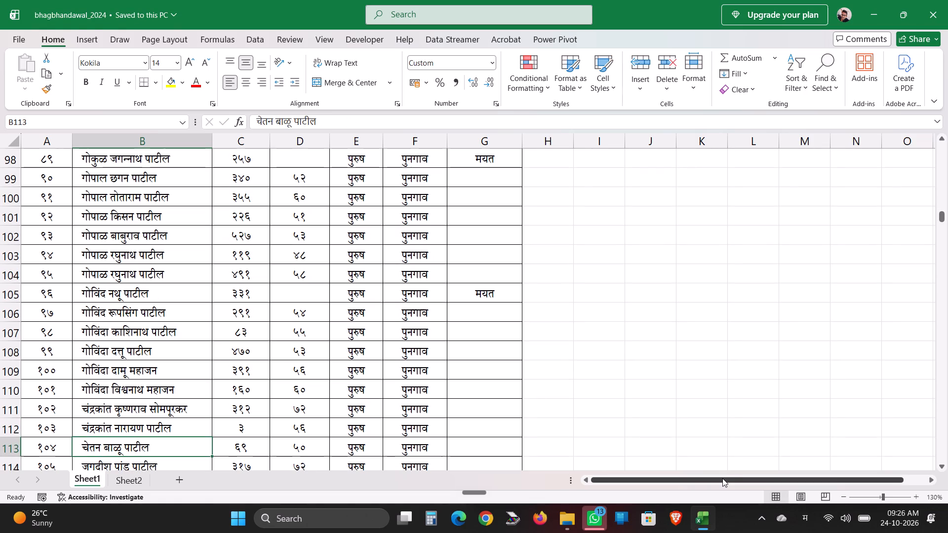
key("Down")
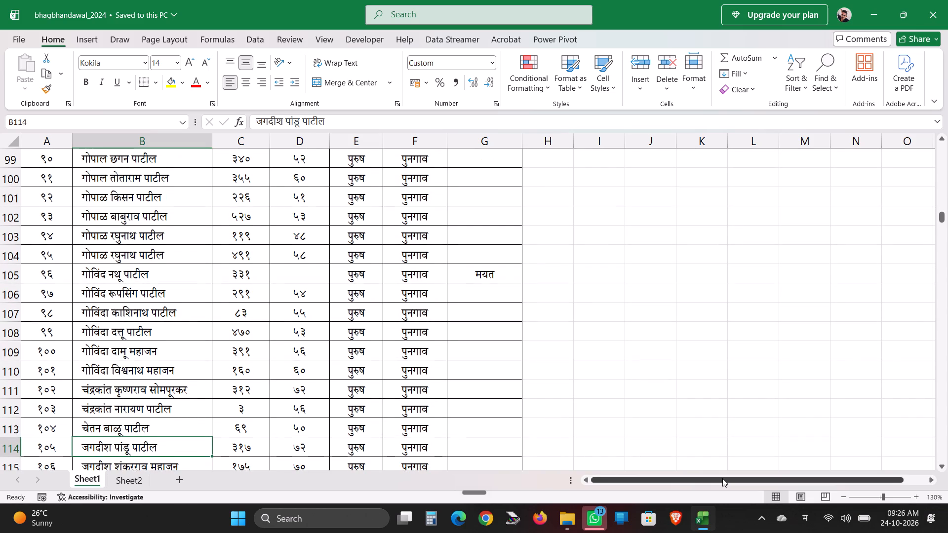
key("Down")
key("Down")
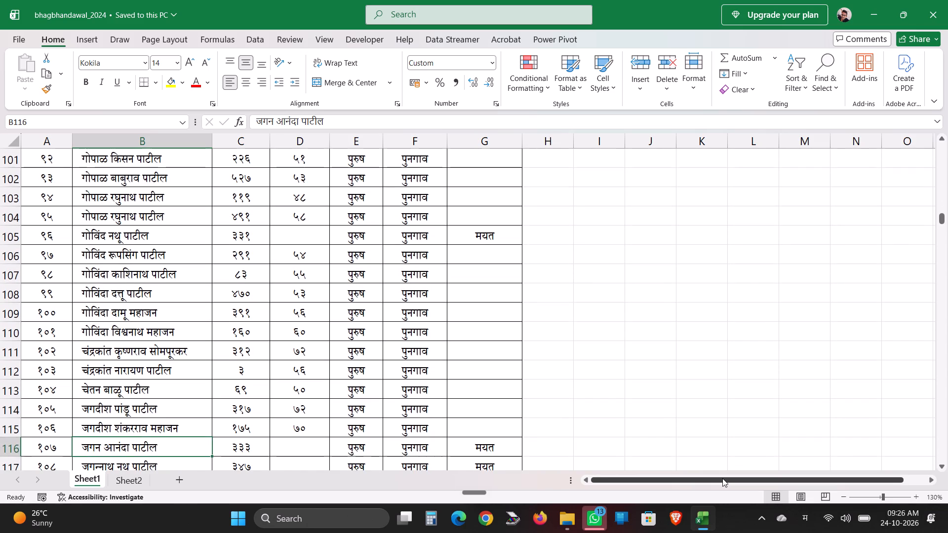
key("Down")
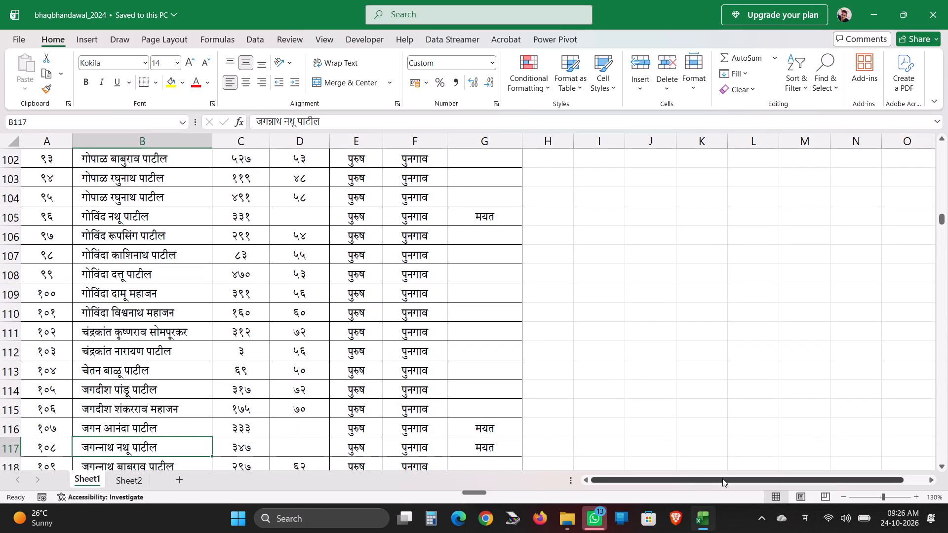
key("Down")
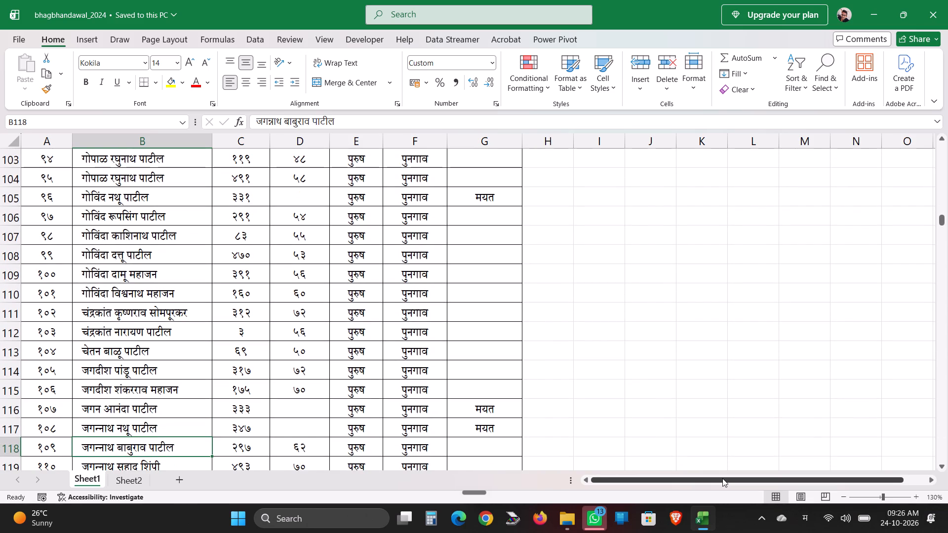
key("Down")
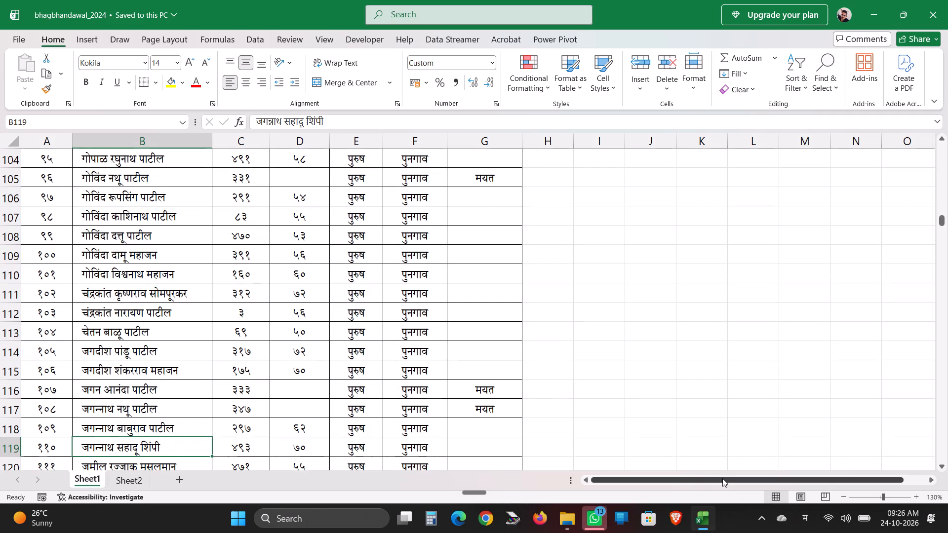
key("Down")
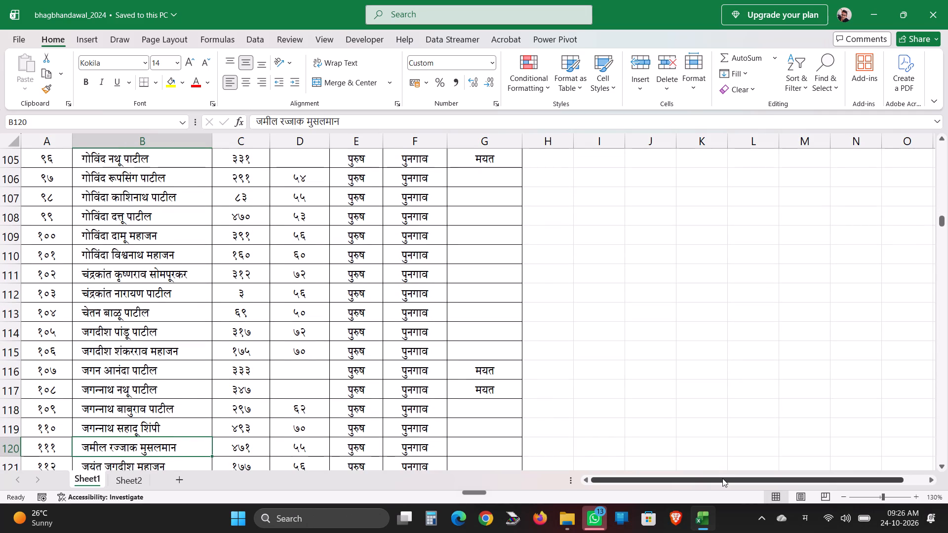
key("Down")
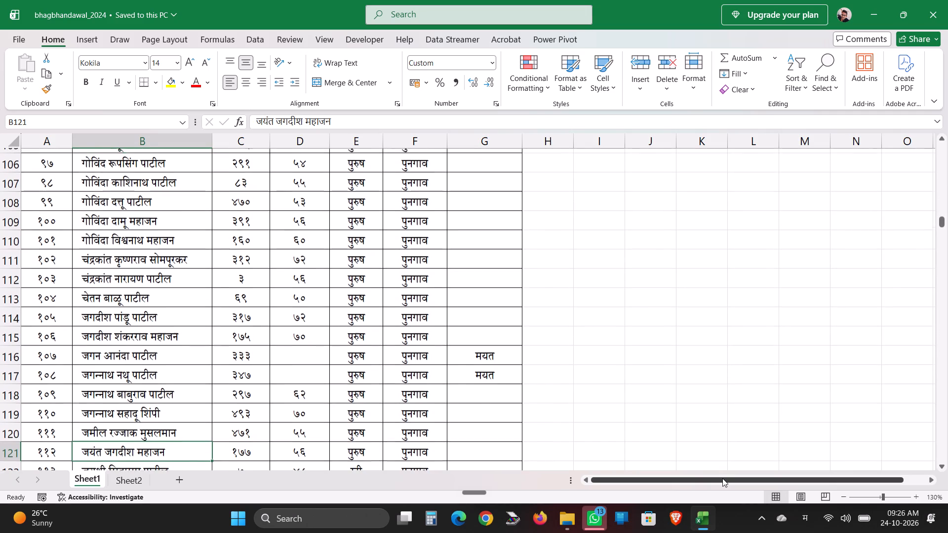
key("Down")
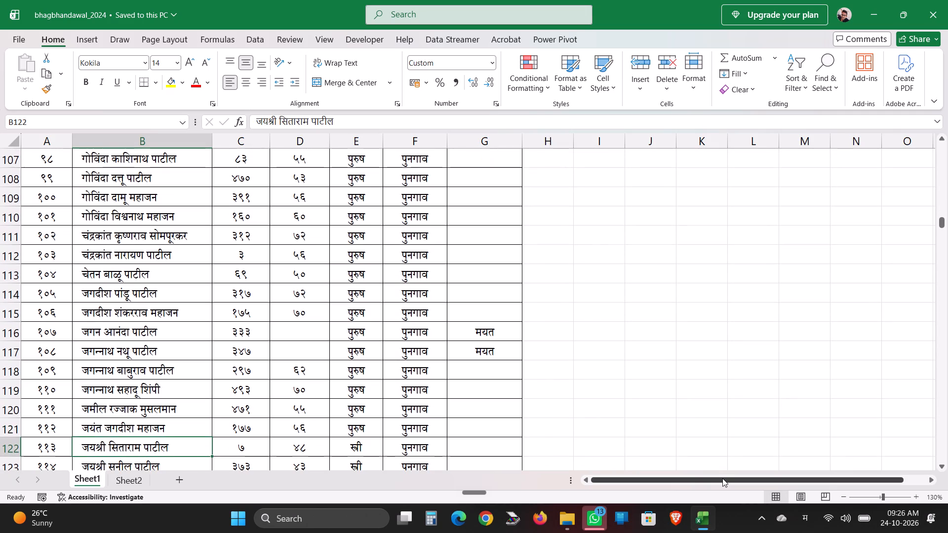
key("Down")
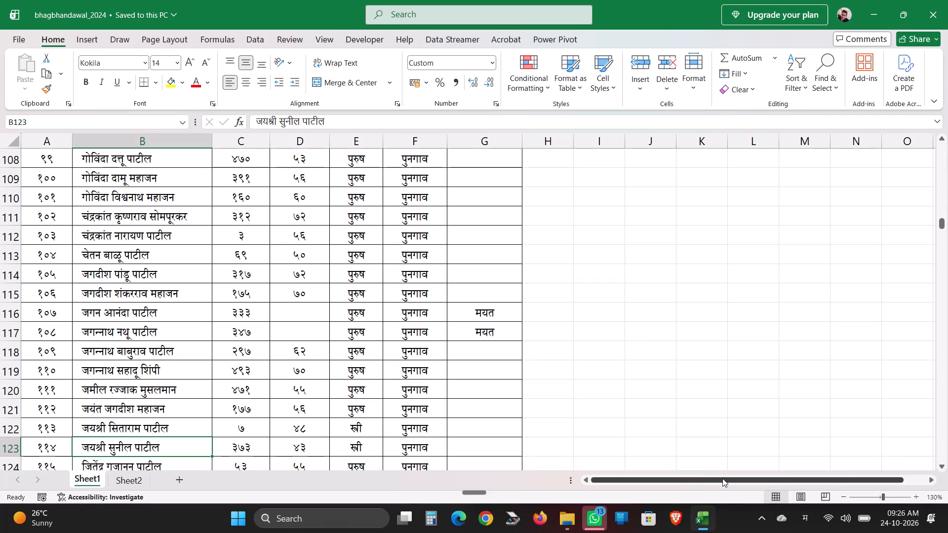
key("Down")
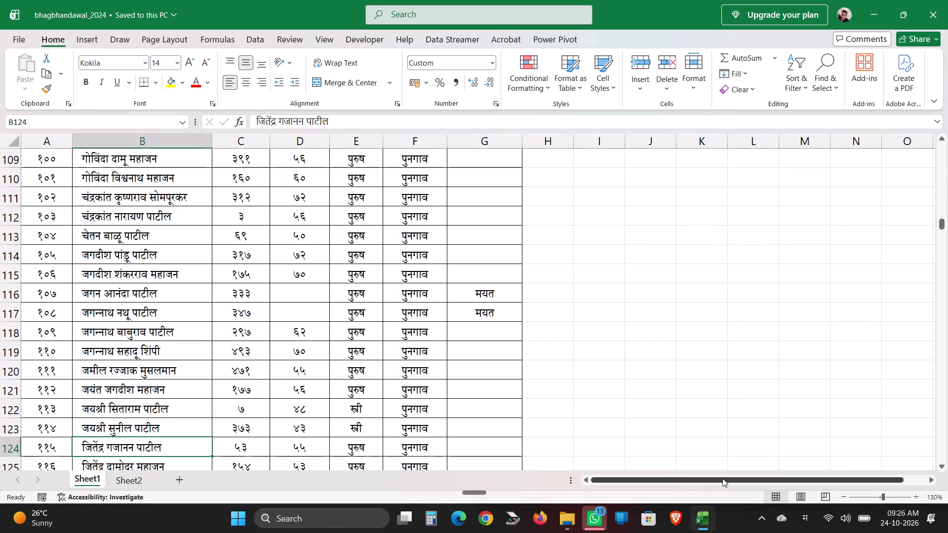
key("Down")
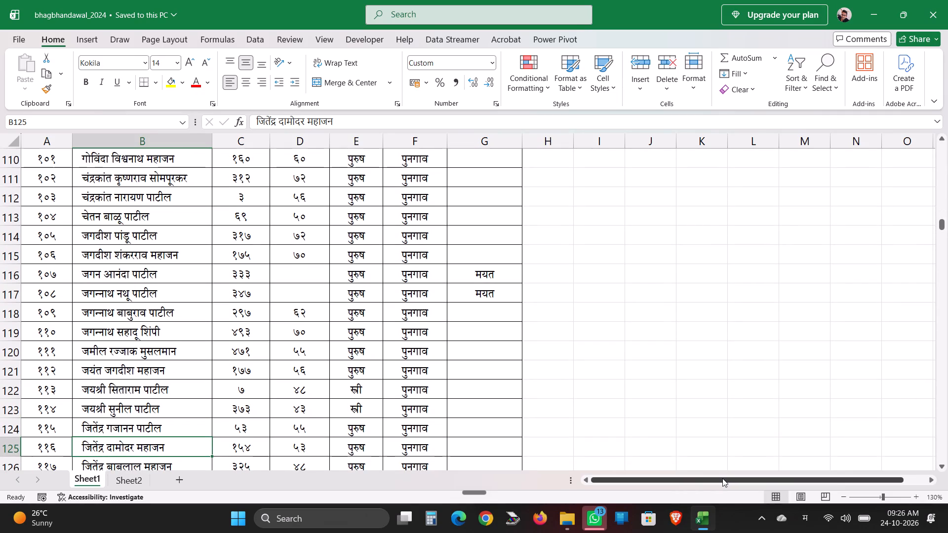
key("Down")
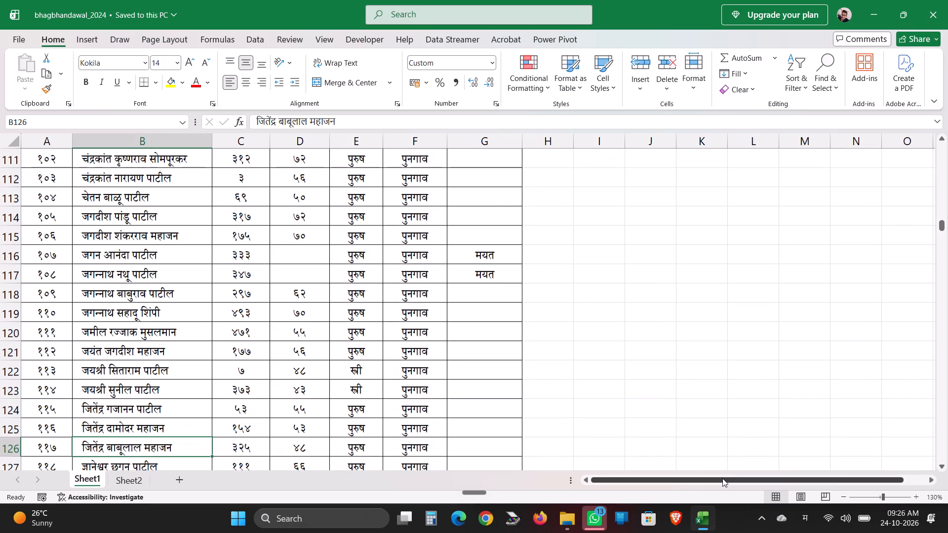
Proofread the next member names in column B row by row, from B127 down to B137.
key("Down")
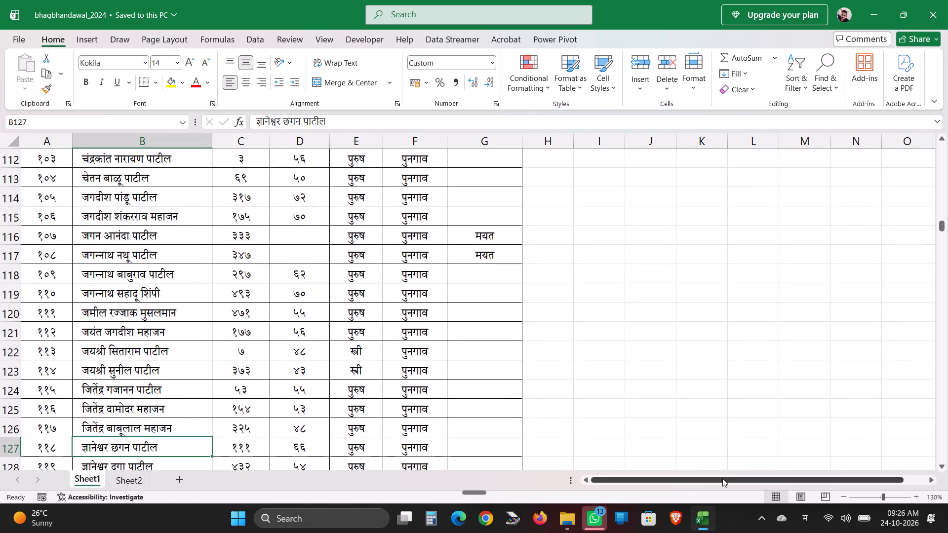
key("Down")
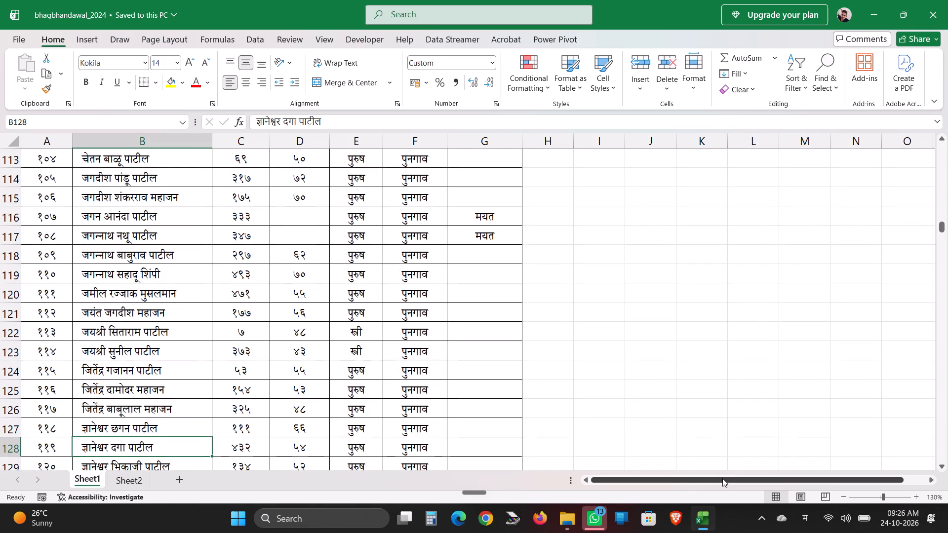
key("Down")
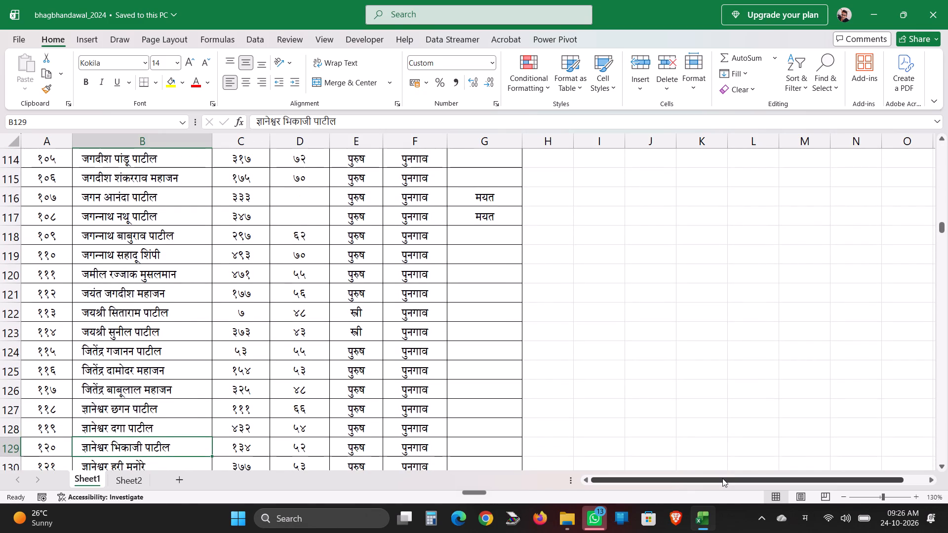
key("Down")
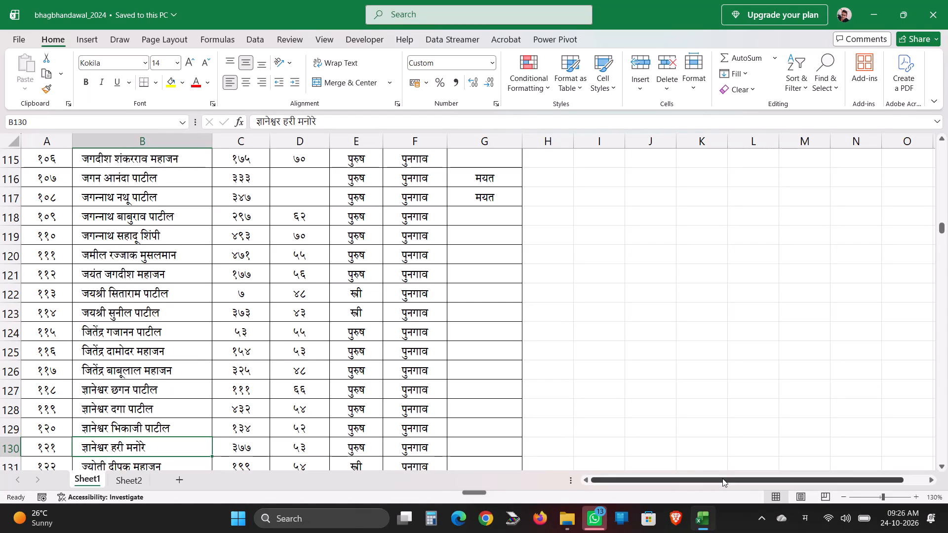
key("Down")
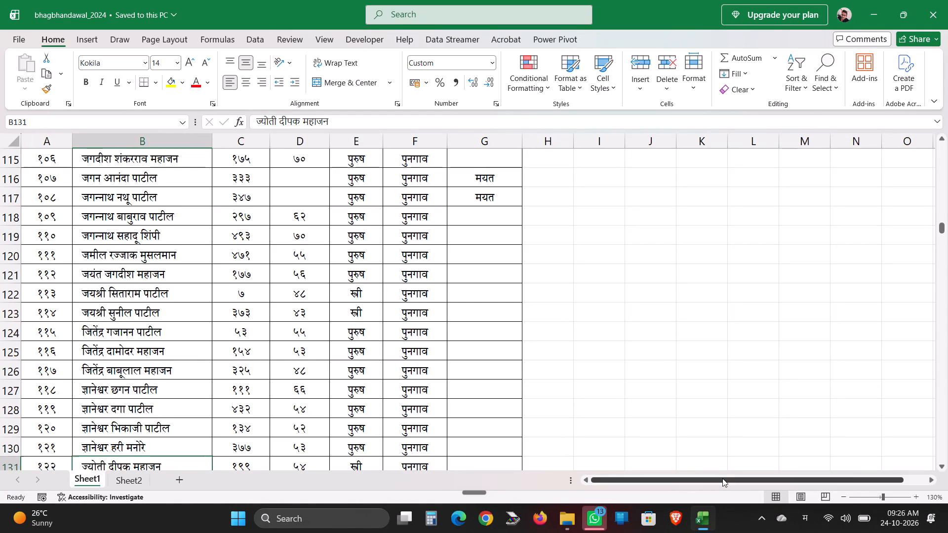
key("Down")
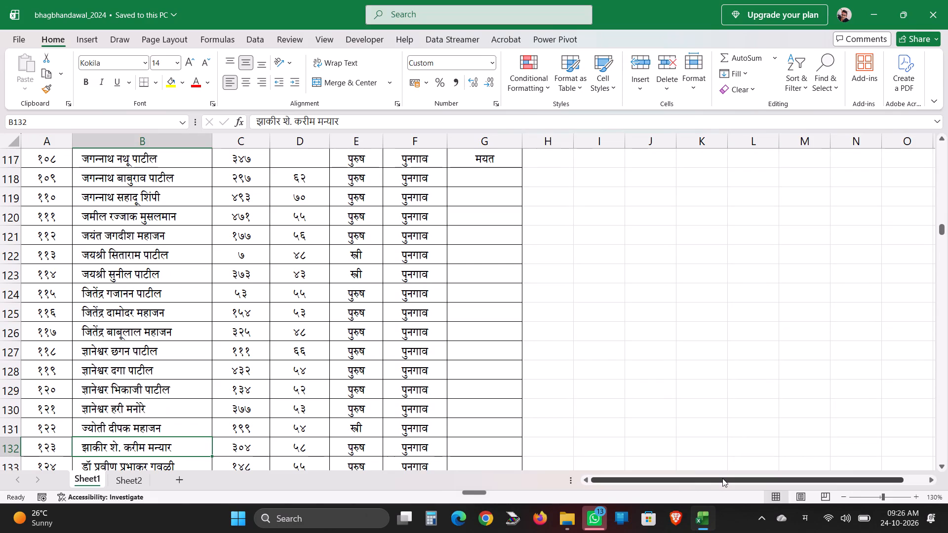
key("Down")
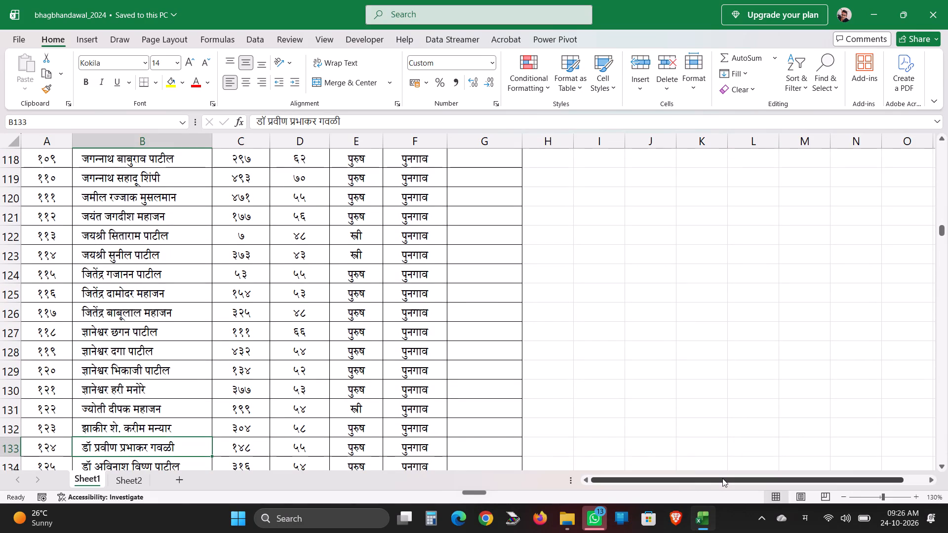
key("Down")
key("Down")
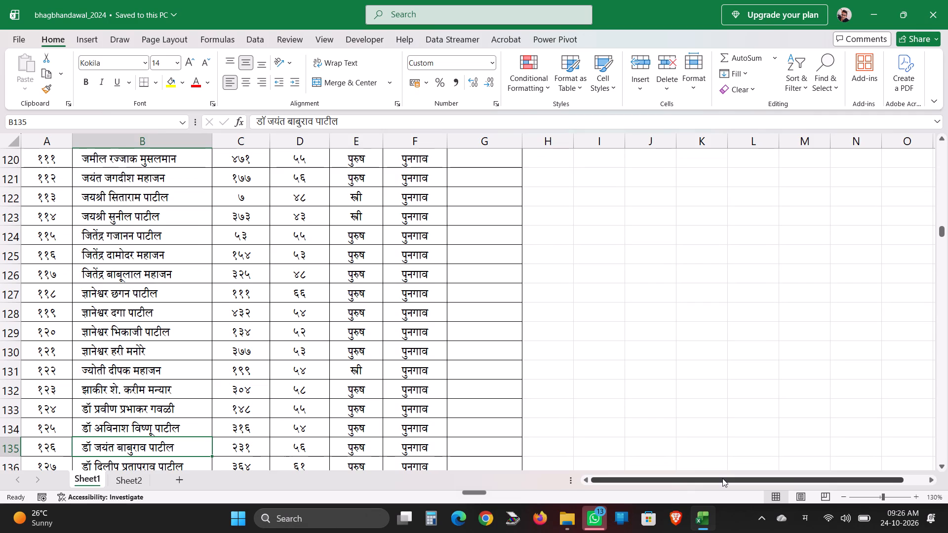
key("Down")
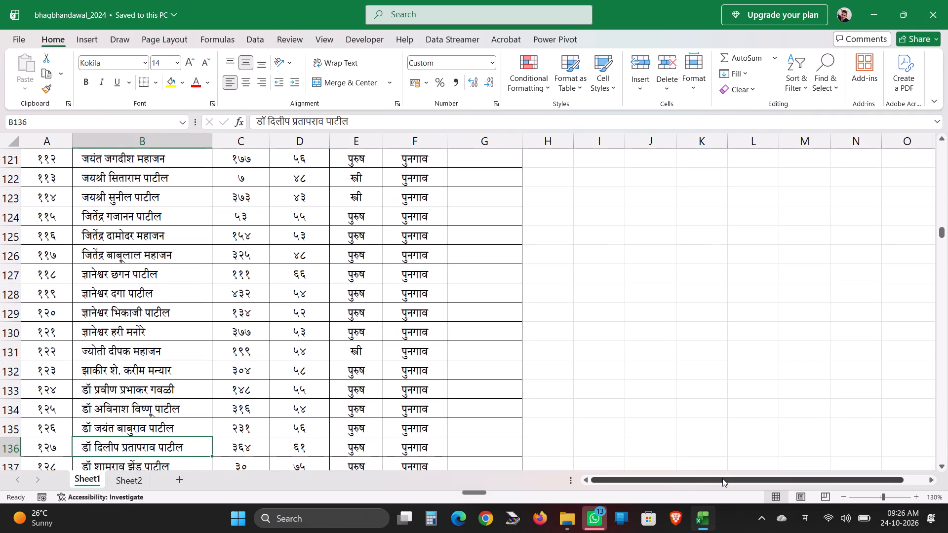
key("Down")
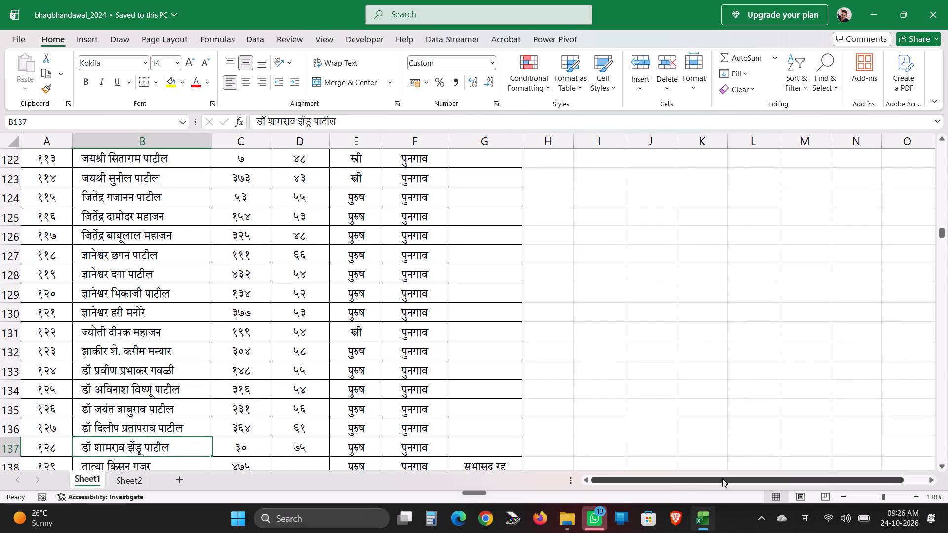
Continue checking the spelling of the member names in column B row by row, from B138 down to B150.
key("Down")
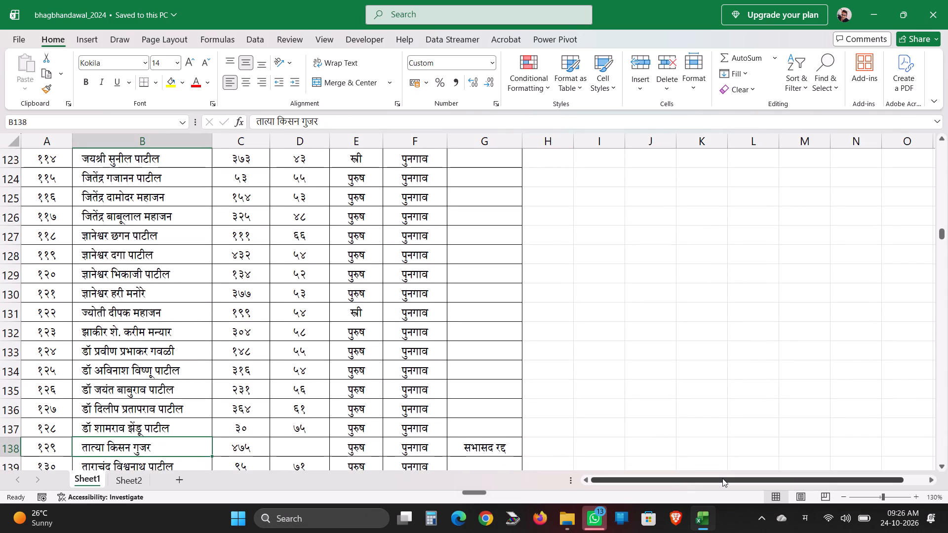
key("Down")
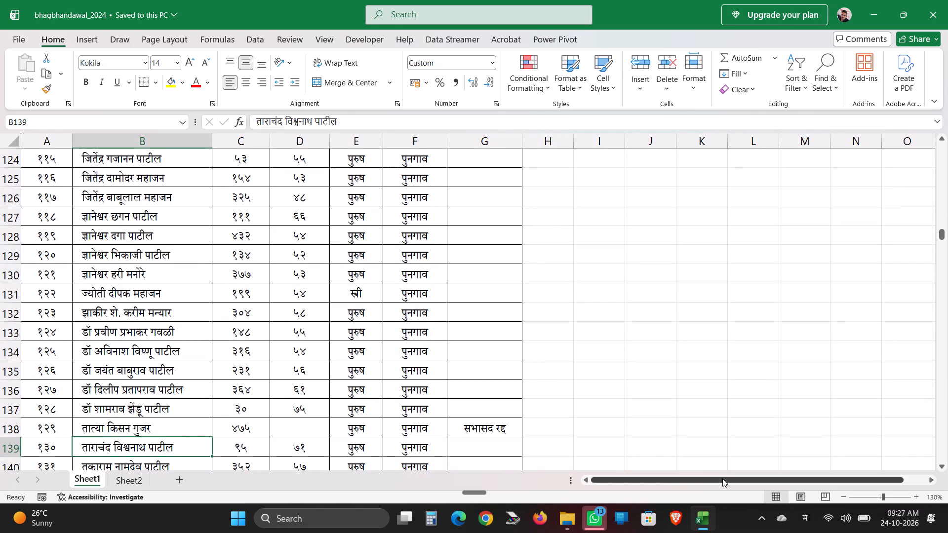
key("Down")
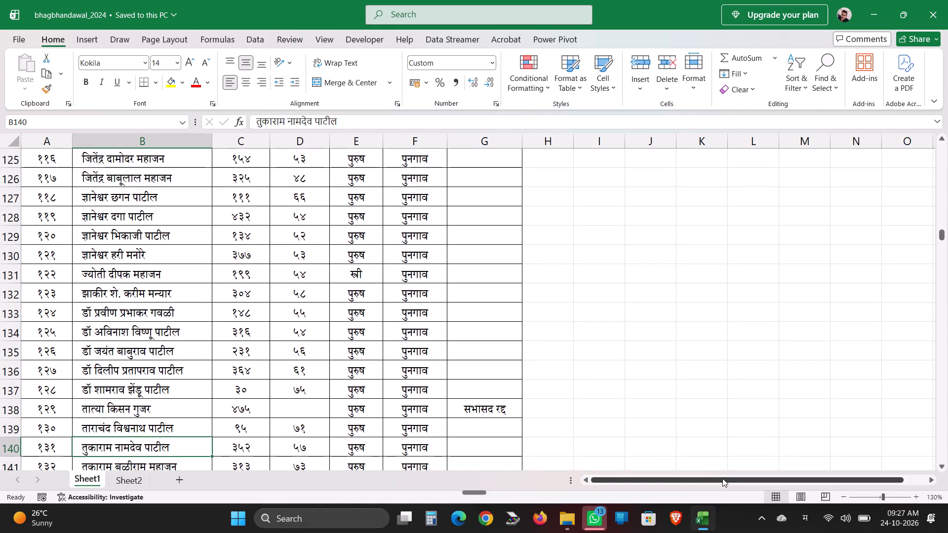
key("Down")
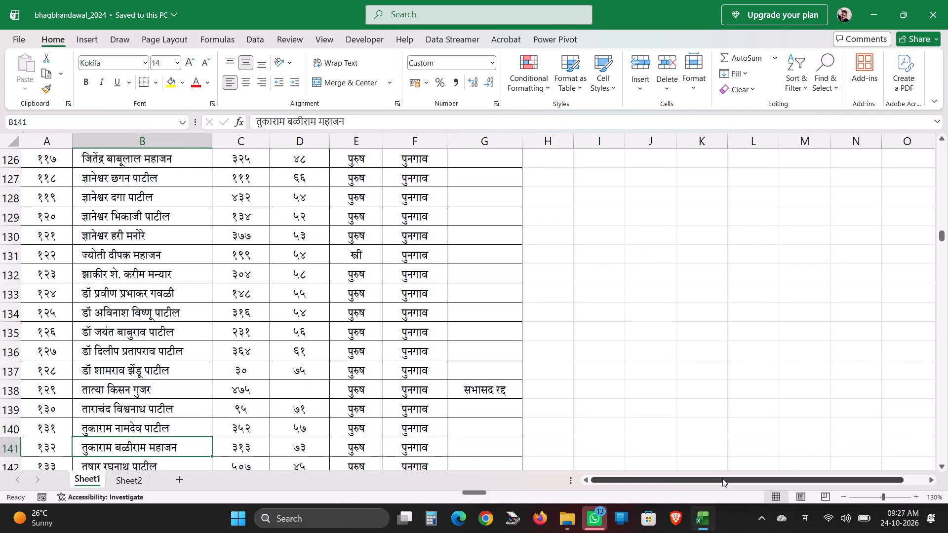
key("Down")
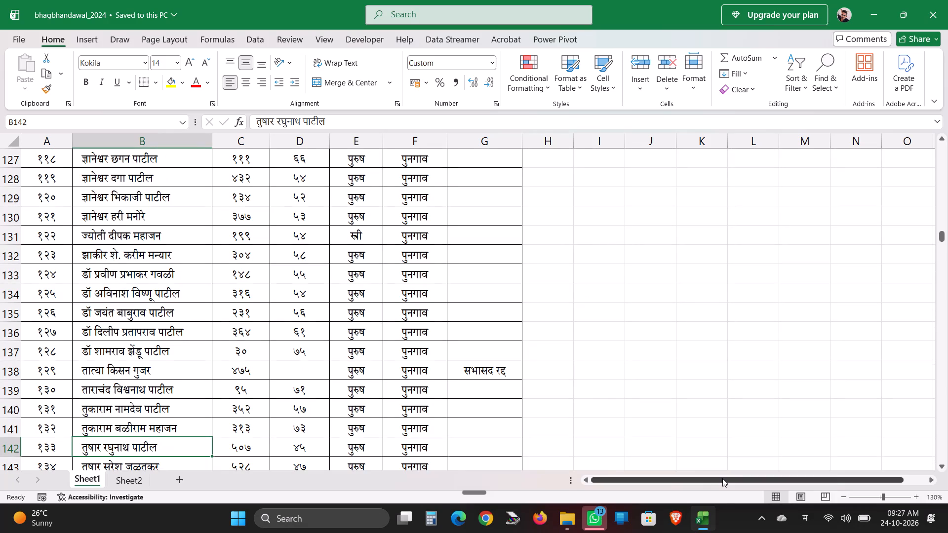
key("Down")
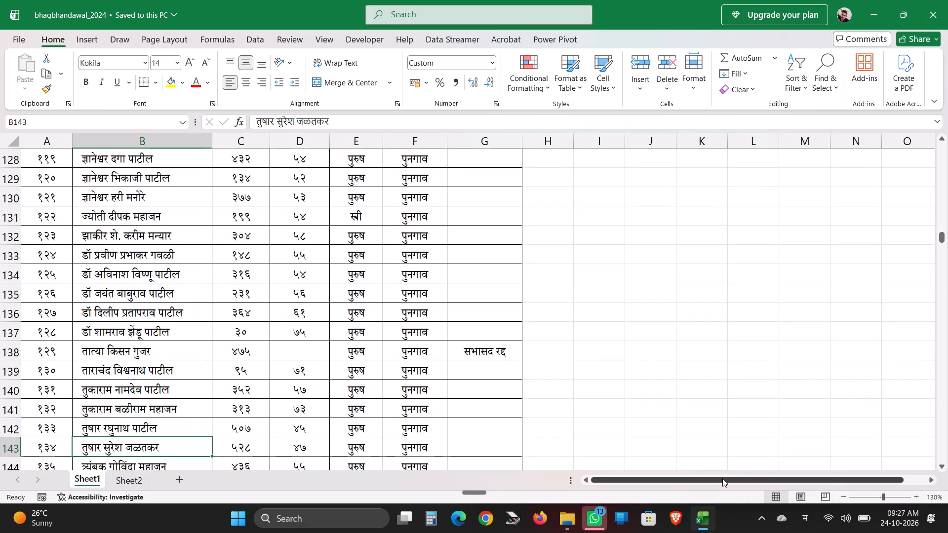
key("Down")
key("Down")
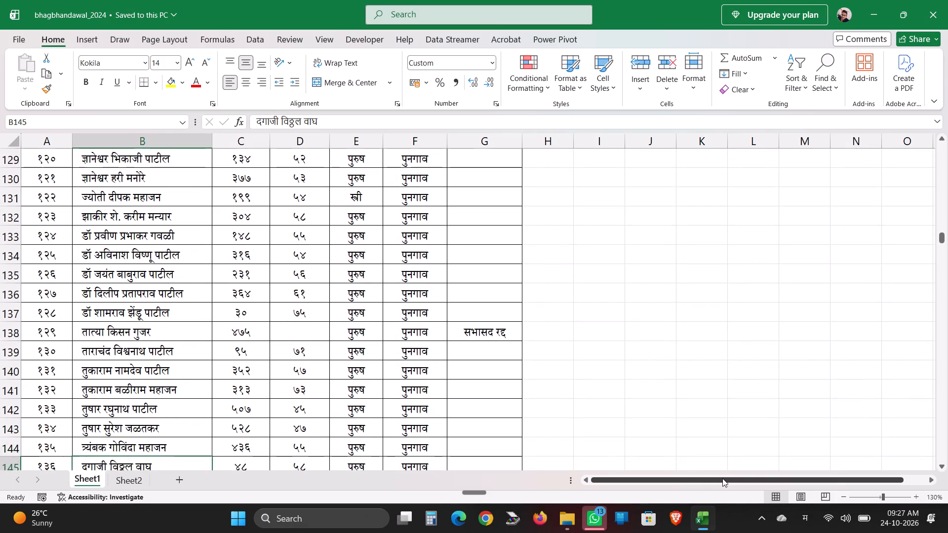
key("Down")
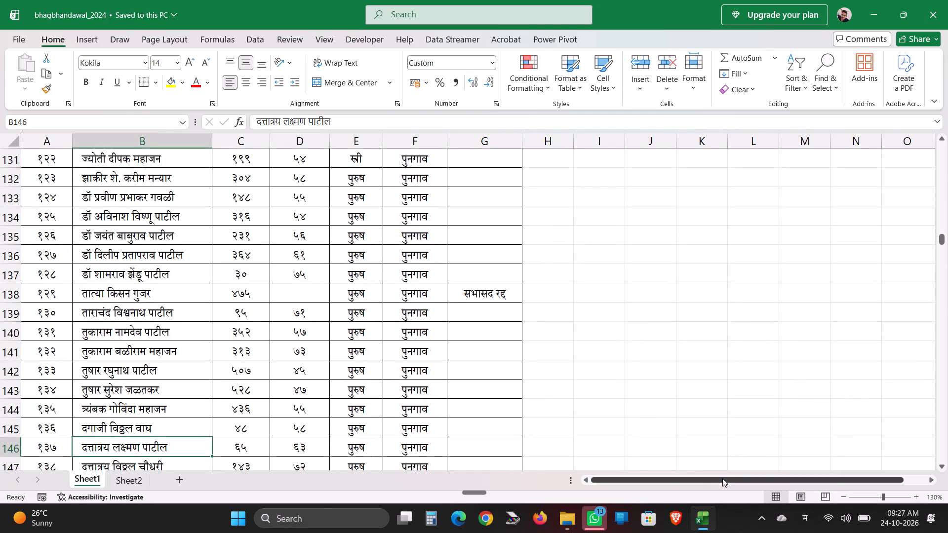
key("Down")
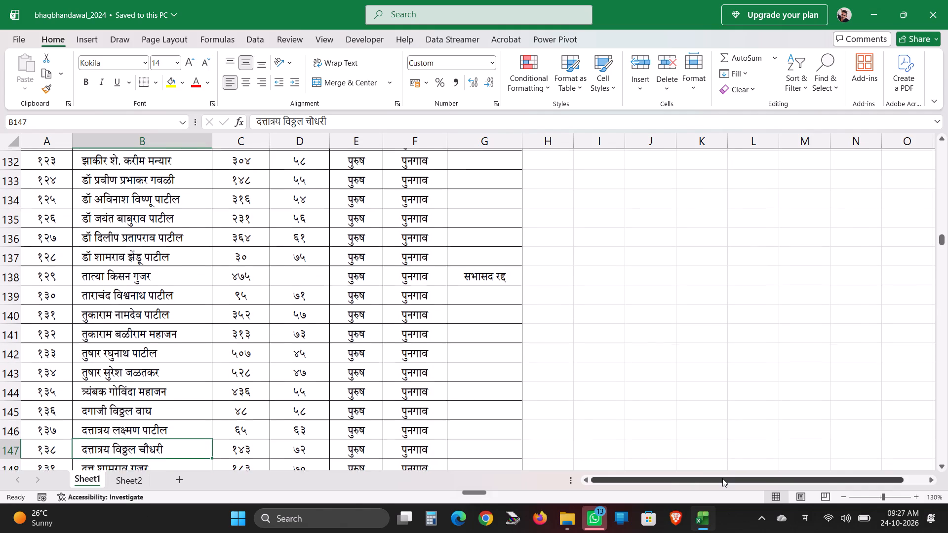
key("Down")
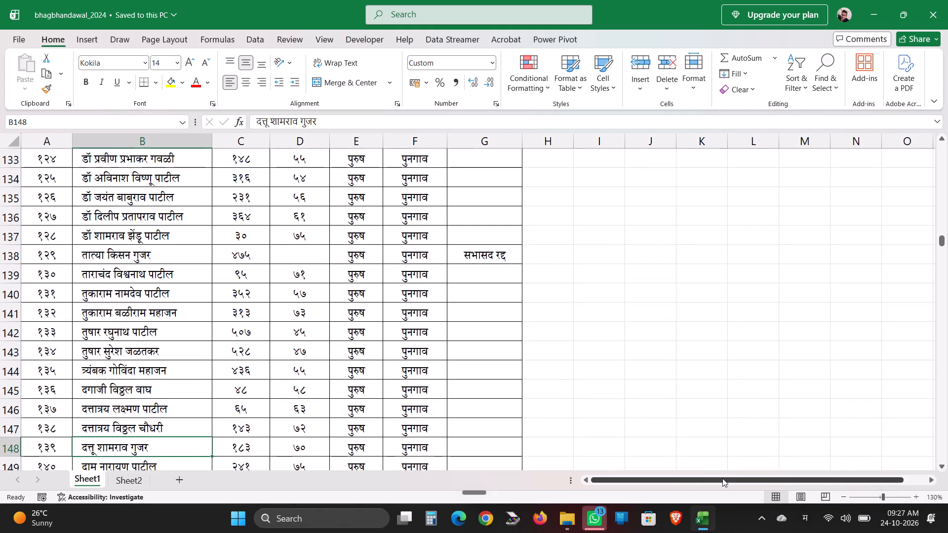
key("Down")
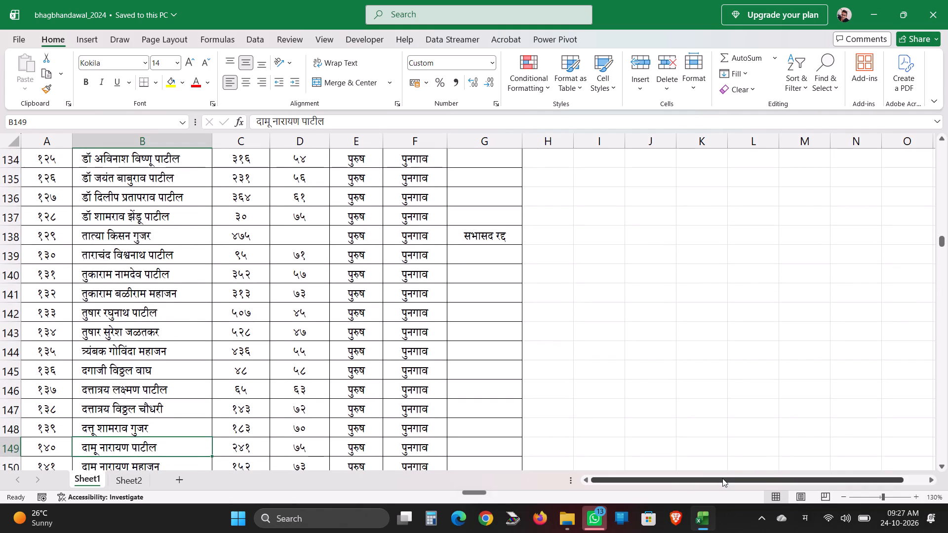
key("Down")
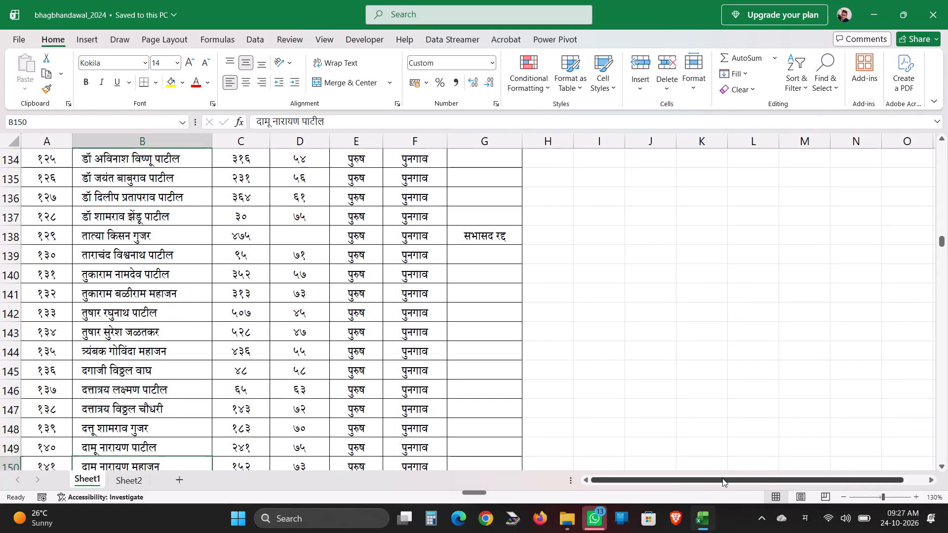
Proofread the member names in column B of Sheet1 row by row, from B151 down to B164.
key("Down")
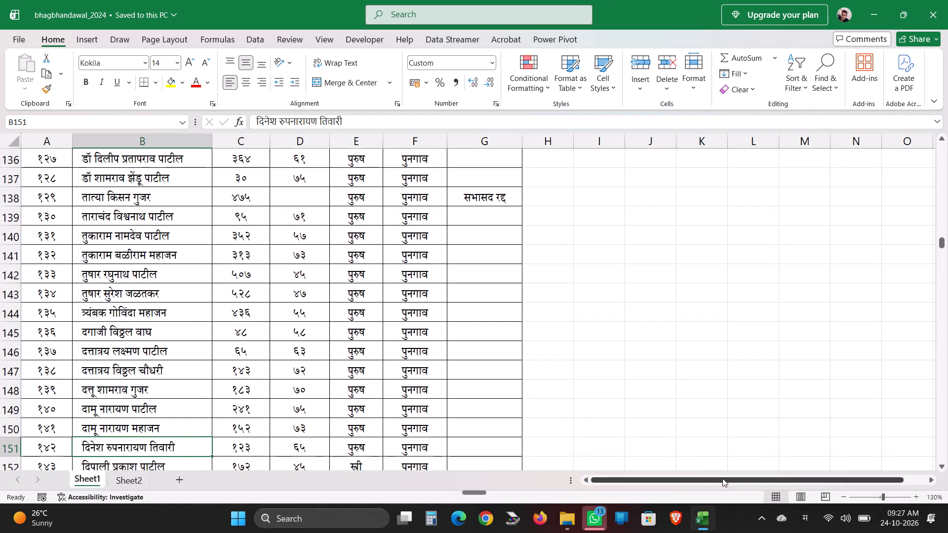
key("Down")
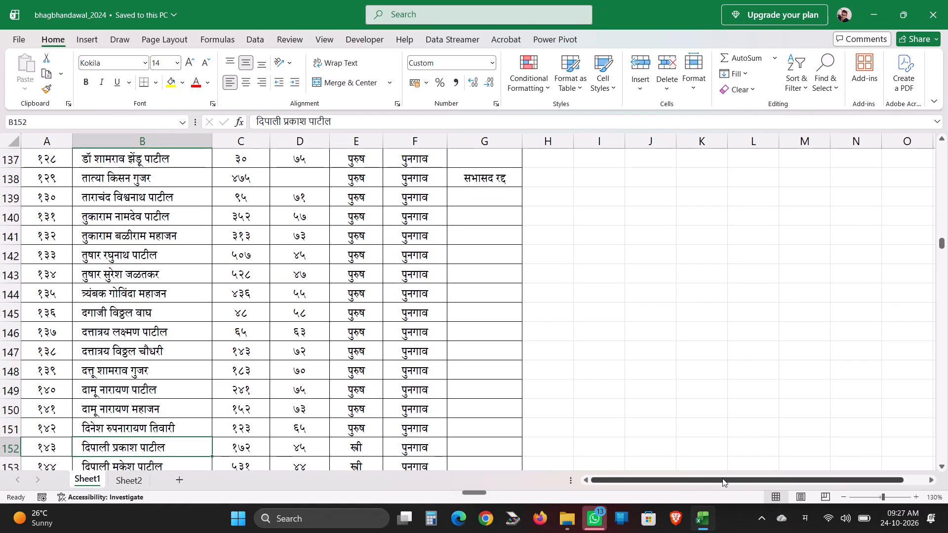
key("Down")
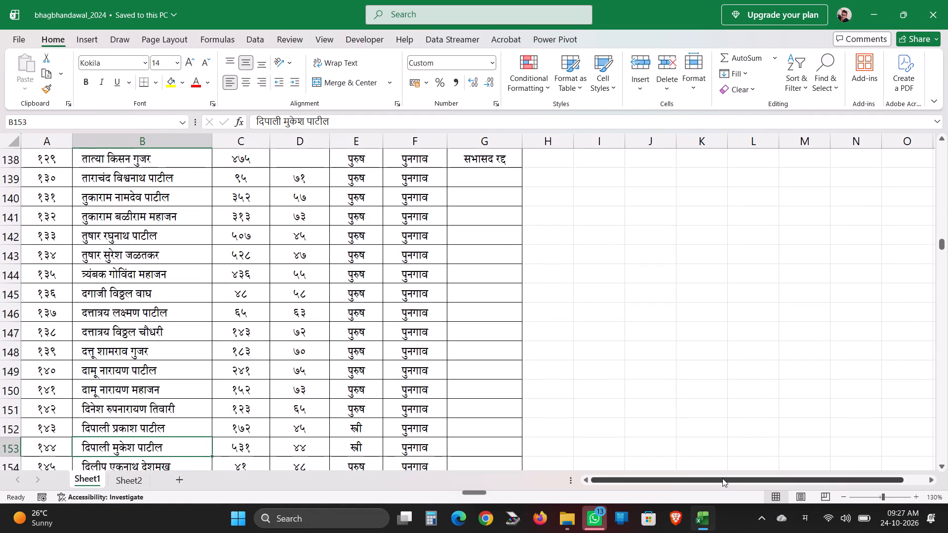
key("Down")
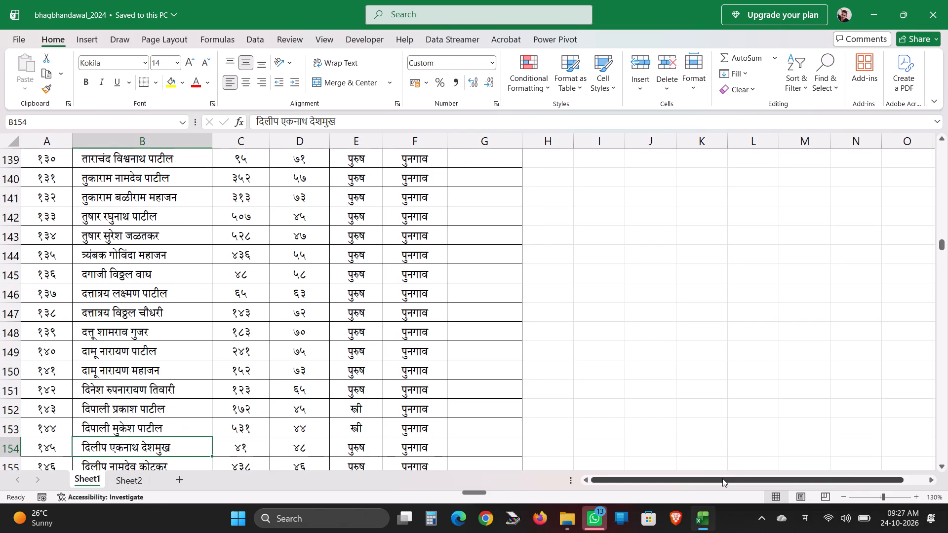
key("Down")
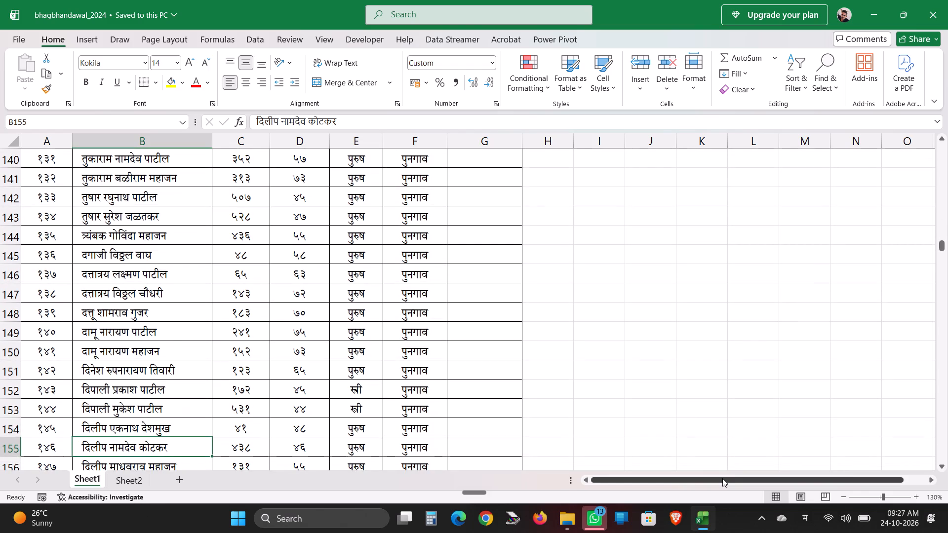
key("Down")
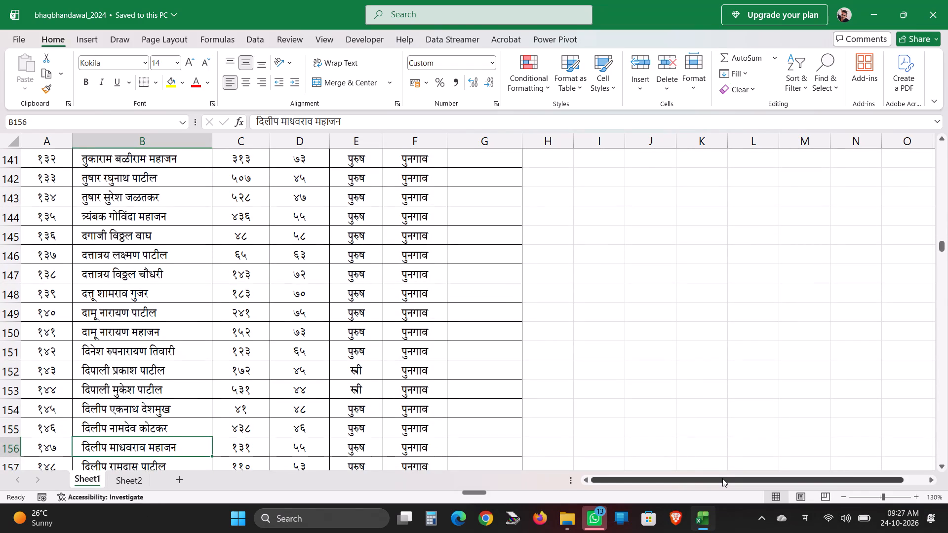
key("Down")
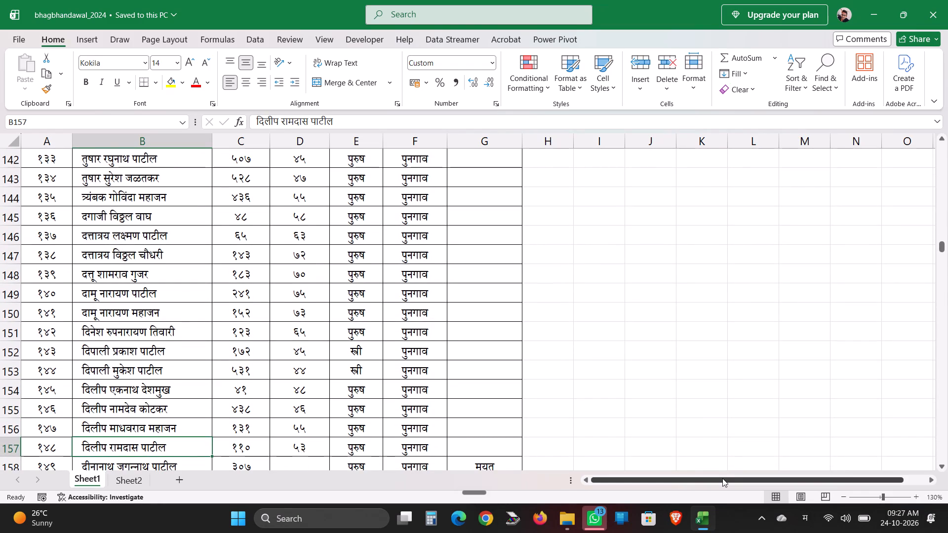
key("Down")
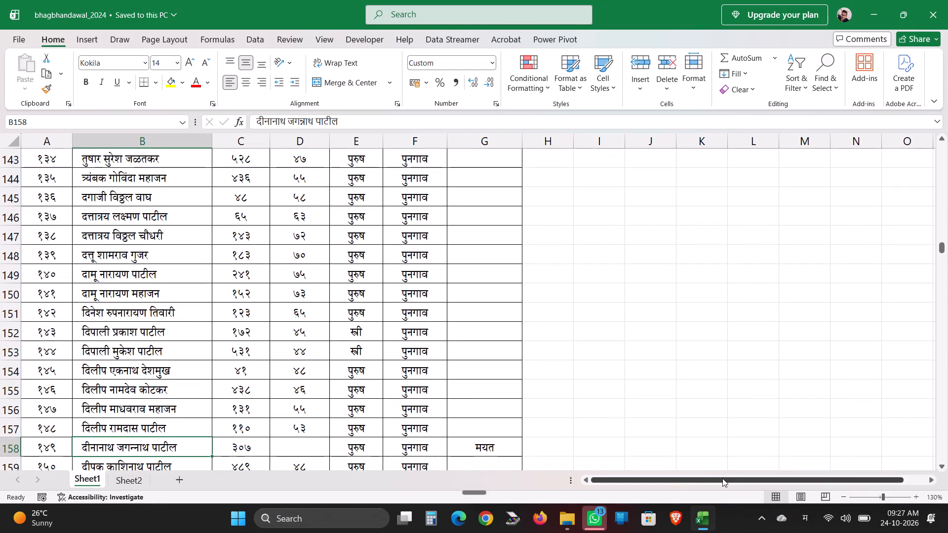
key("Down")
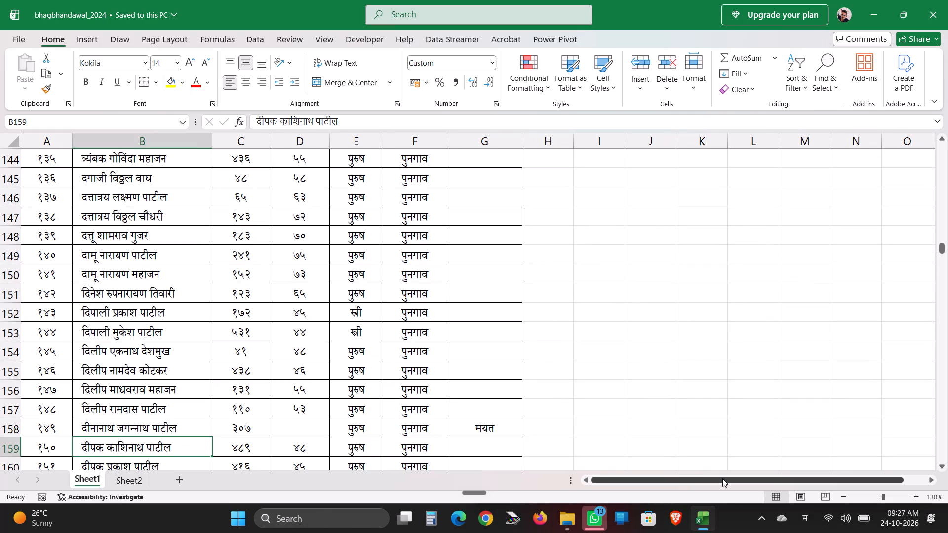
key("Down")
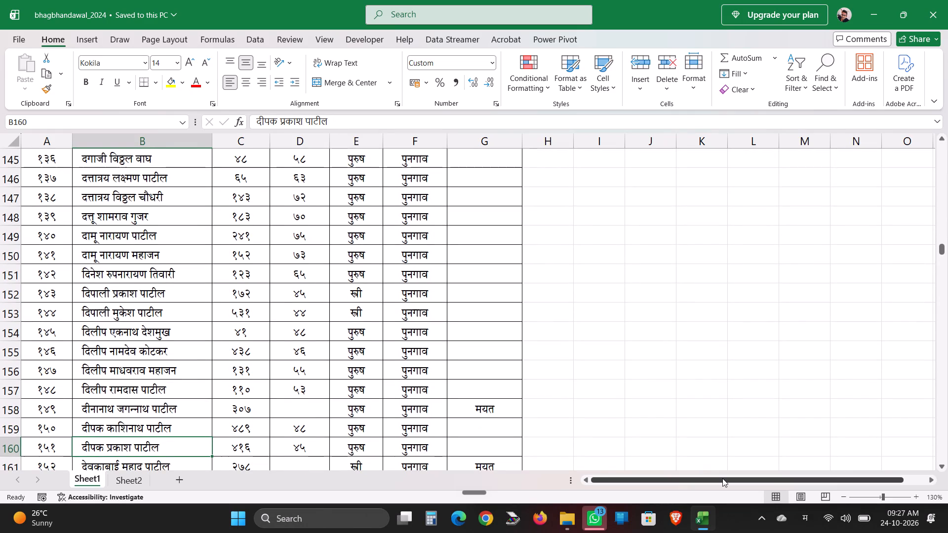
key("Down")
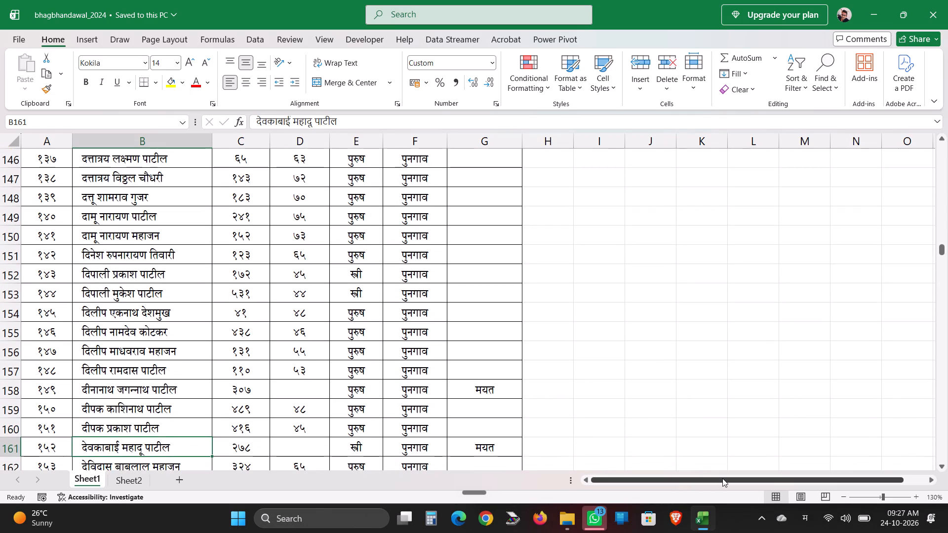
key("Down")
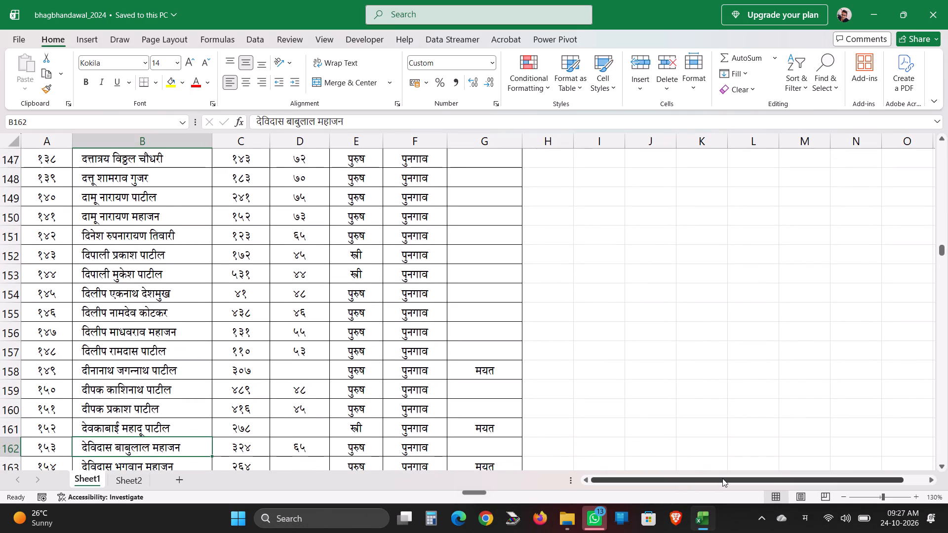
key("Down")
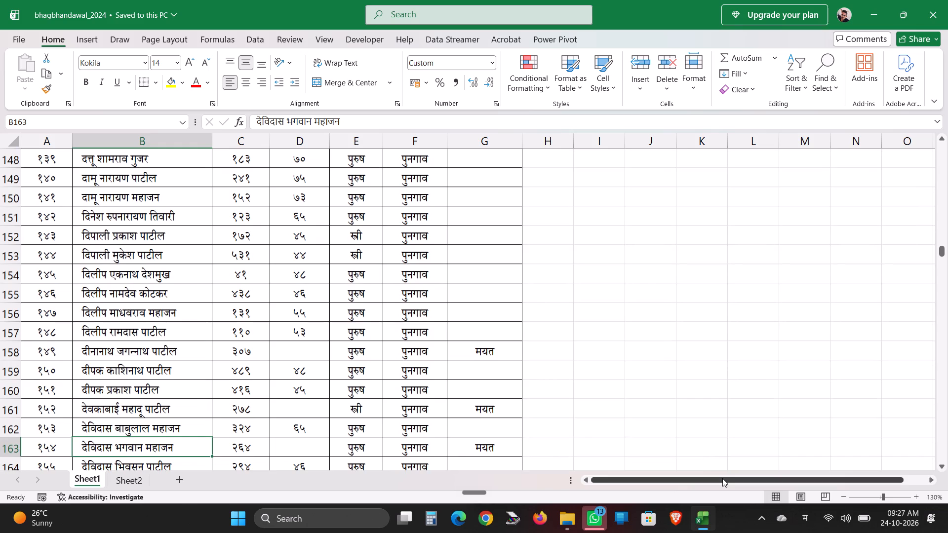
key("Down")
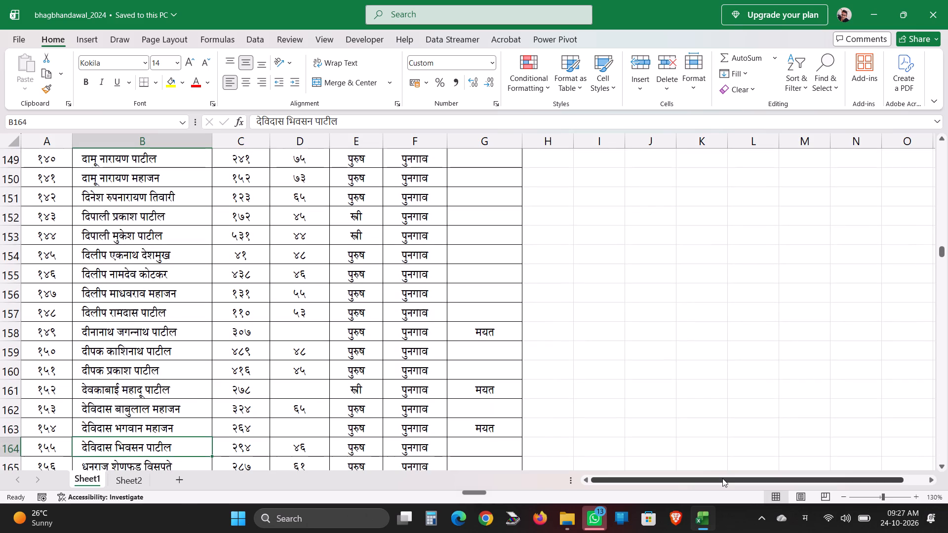
Check the spelling of the next member names in column B row by row, from B165 down to B175.
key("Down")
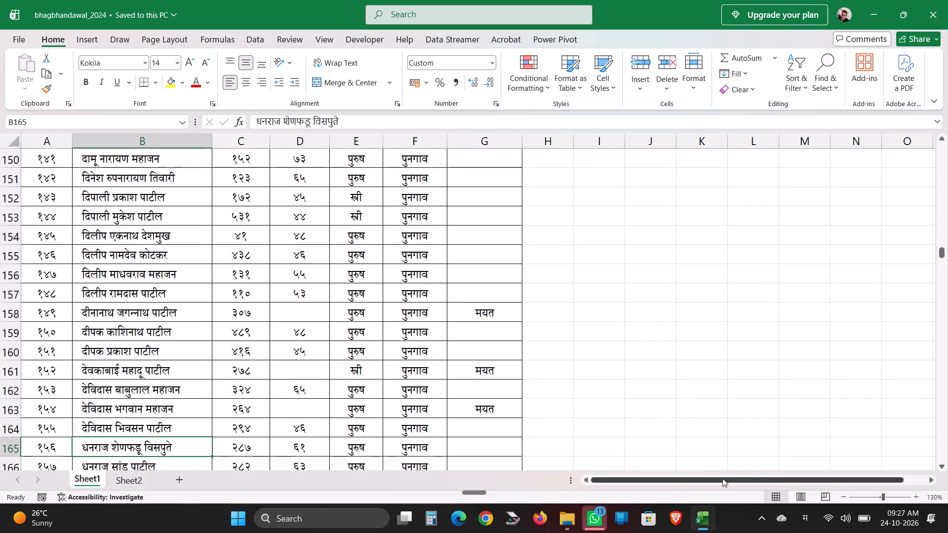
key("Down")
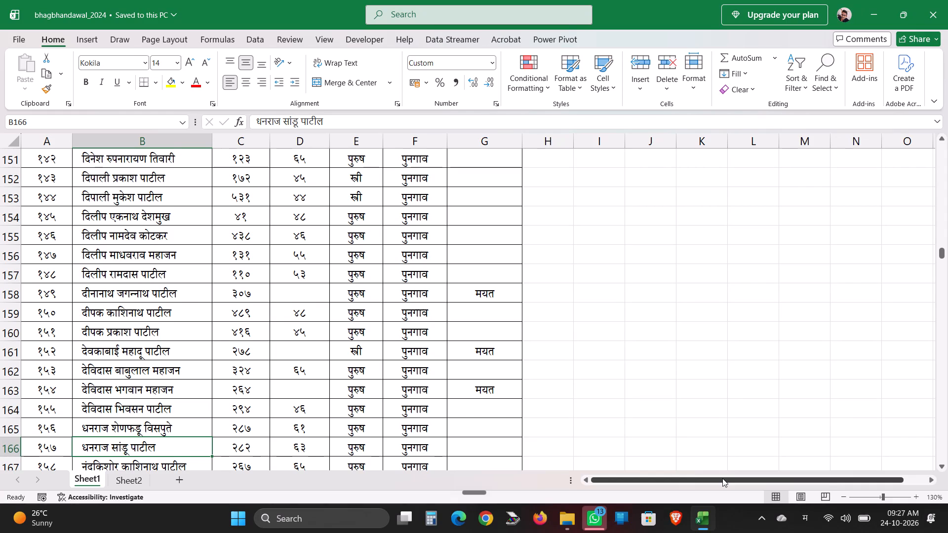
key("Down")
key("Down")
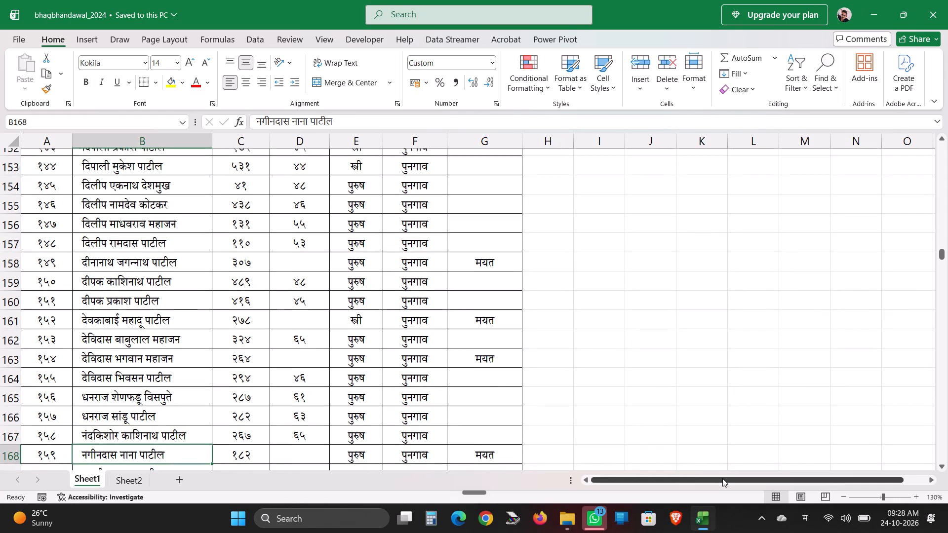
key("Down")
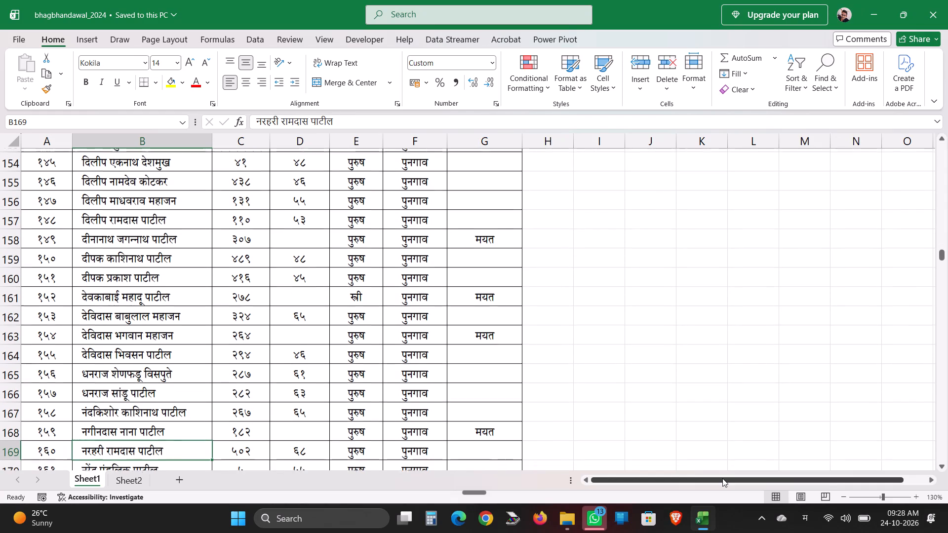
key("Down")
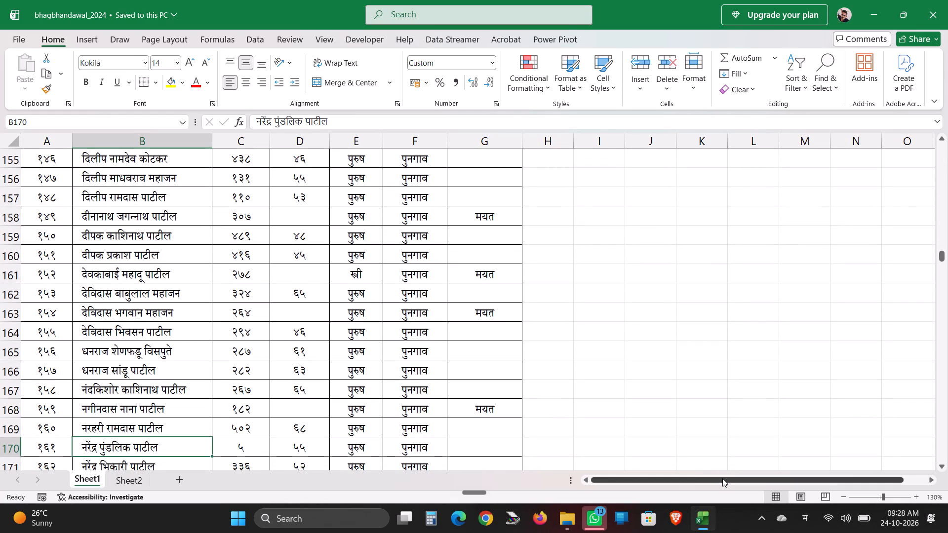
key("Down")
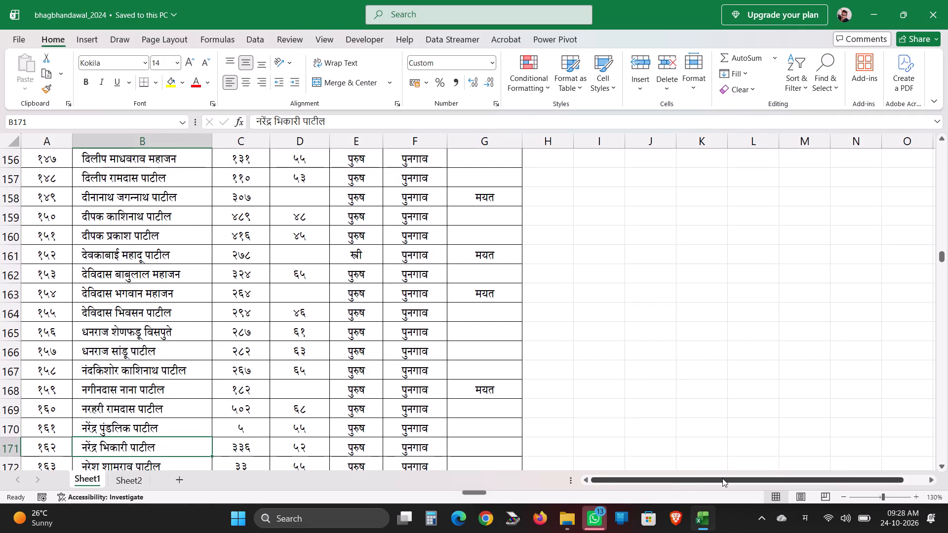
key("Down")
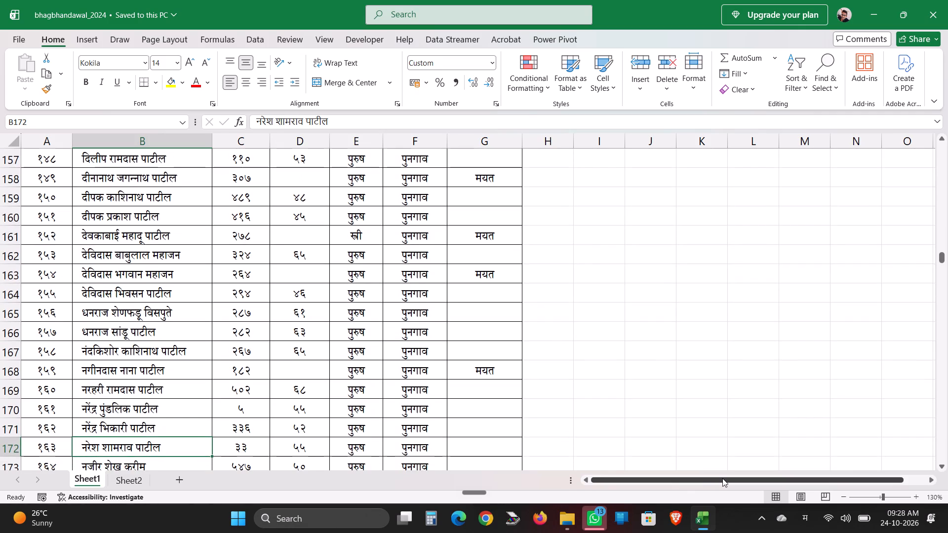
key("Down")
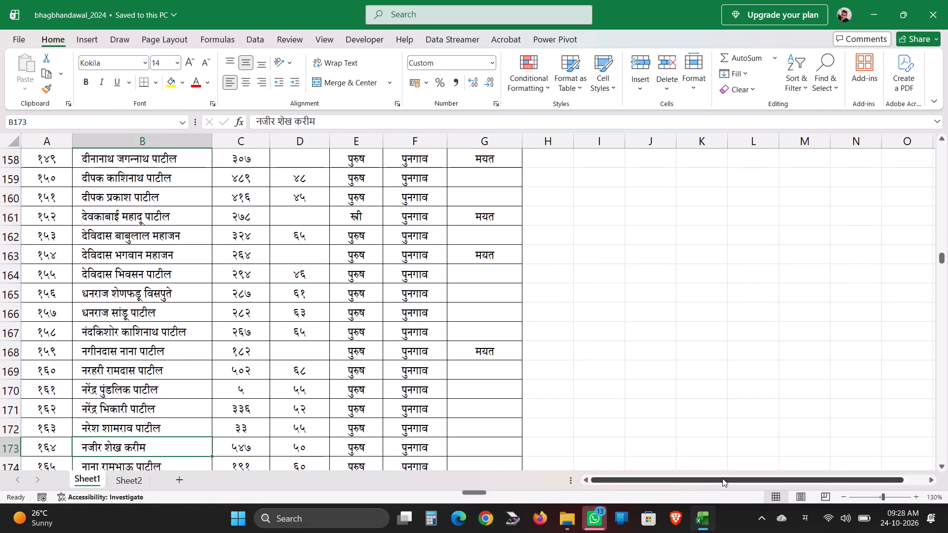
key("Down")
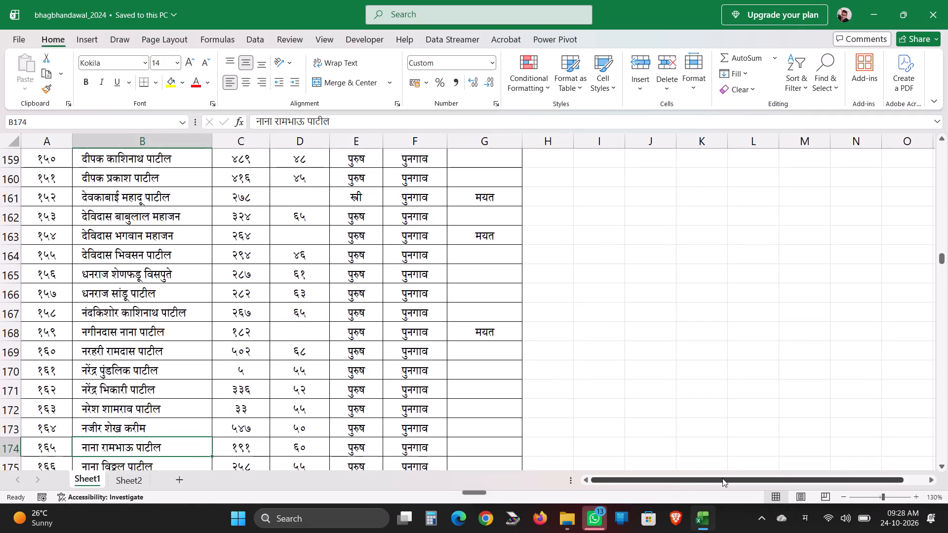
key("Down")
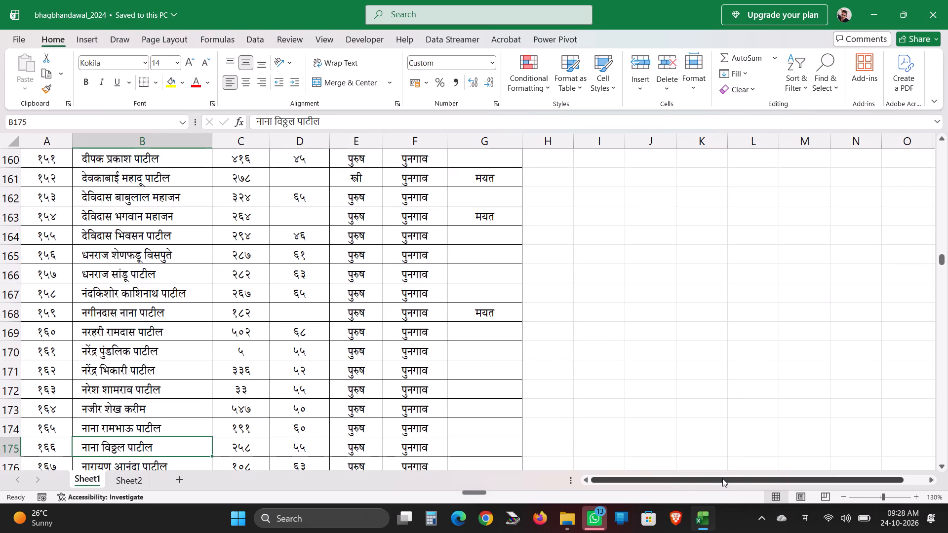
Continue proofreading the member names in column B row by row, from B176 down to B187.
key("Down")
key("Down")
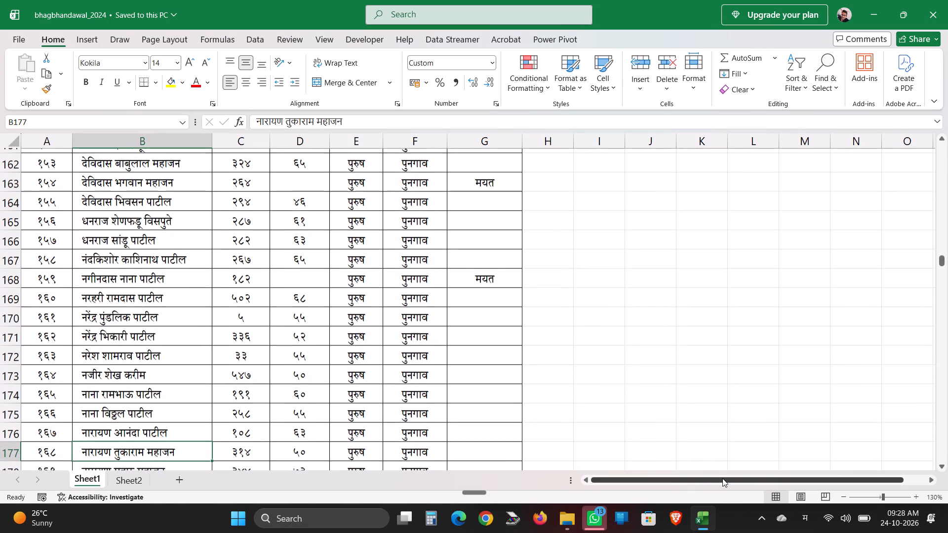
key("Down")
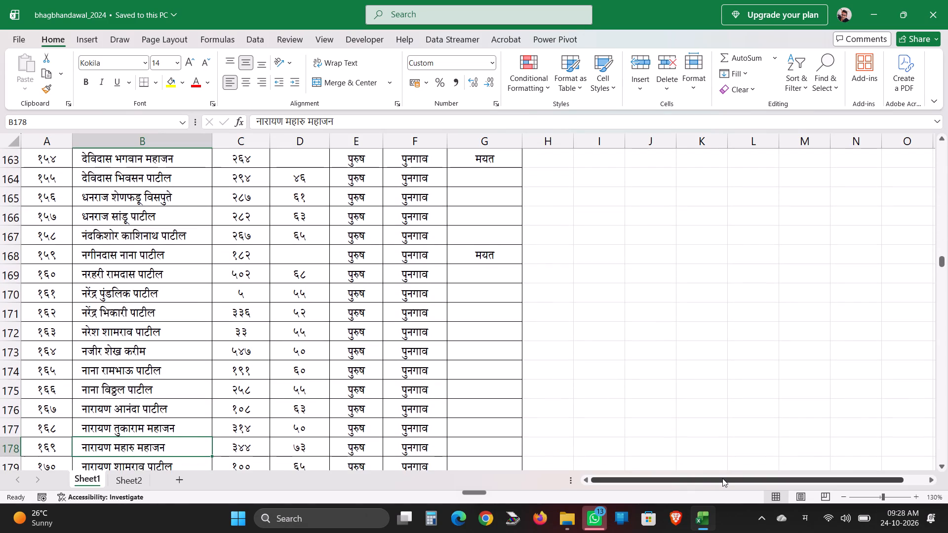
key("Down")
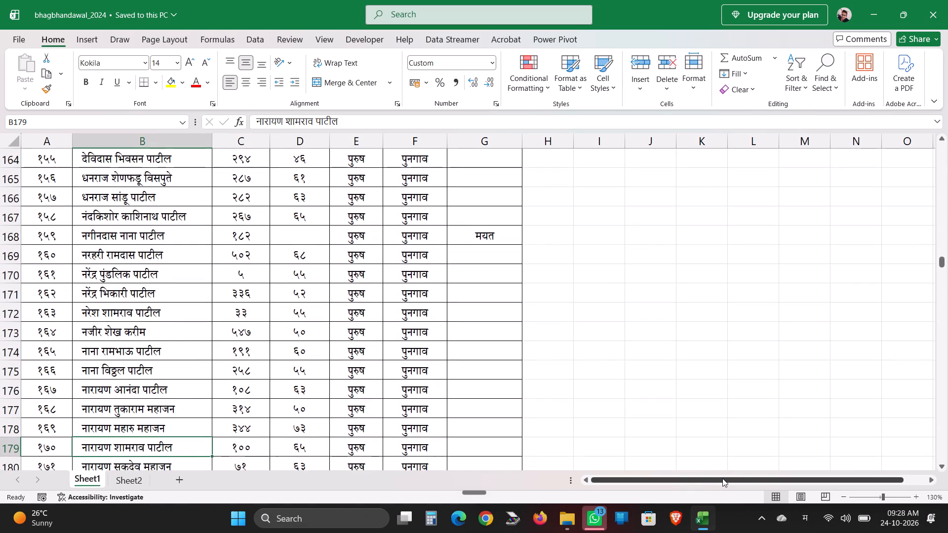
key("Down")
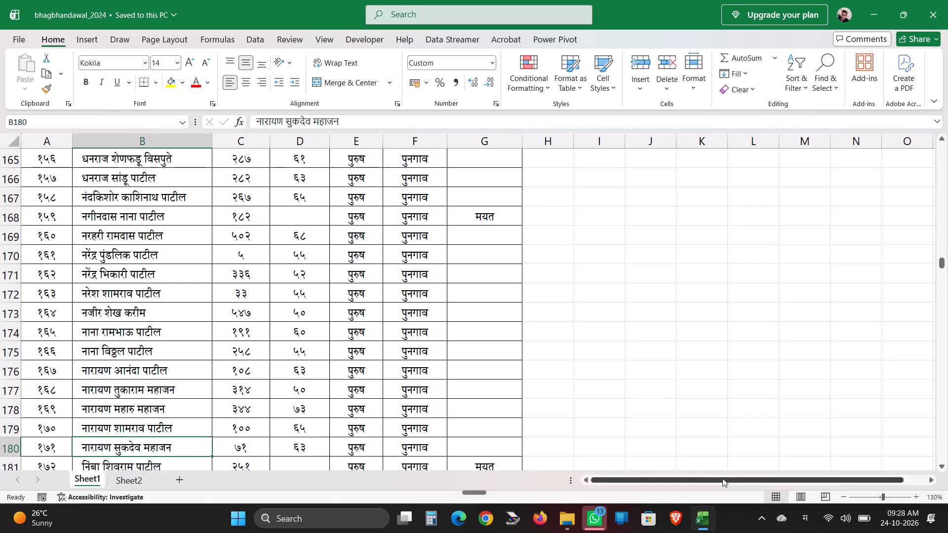
key("Down")
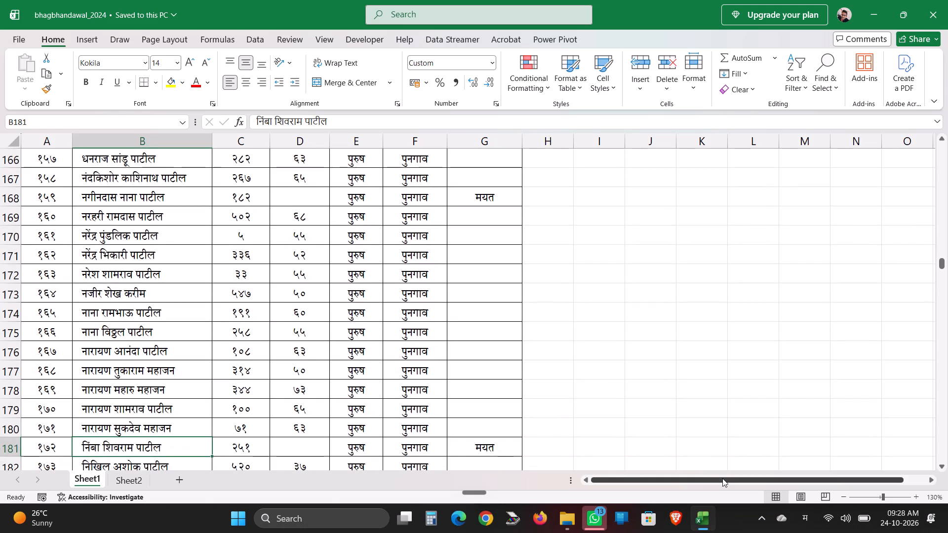
key("Down")
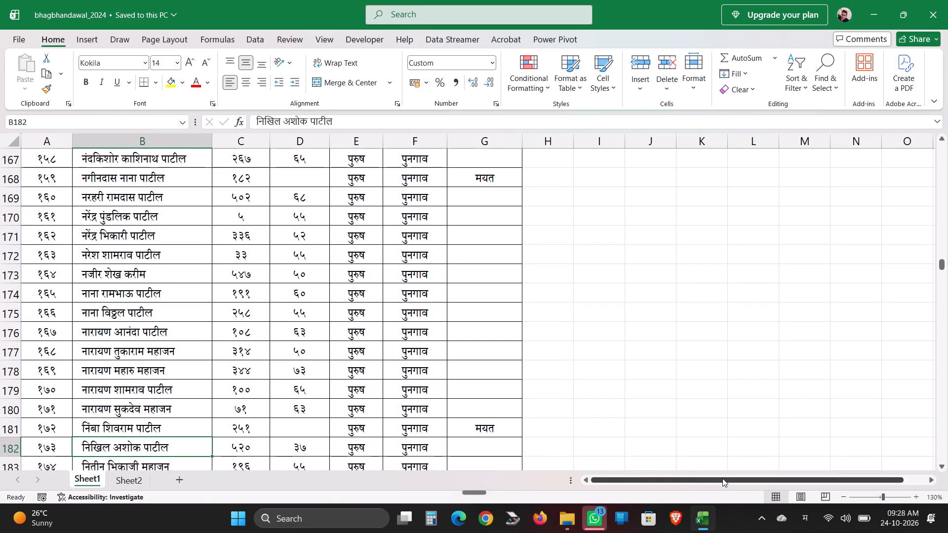
key("Down")
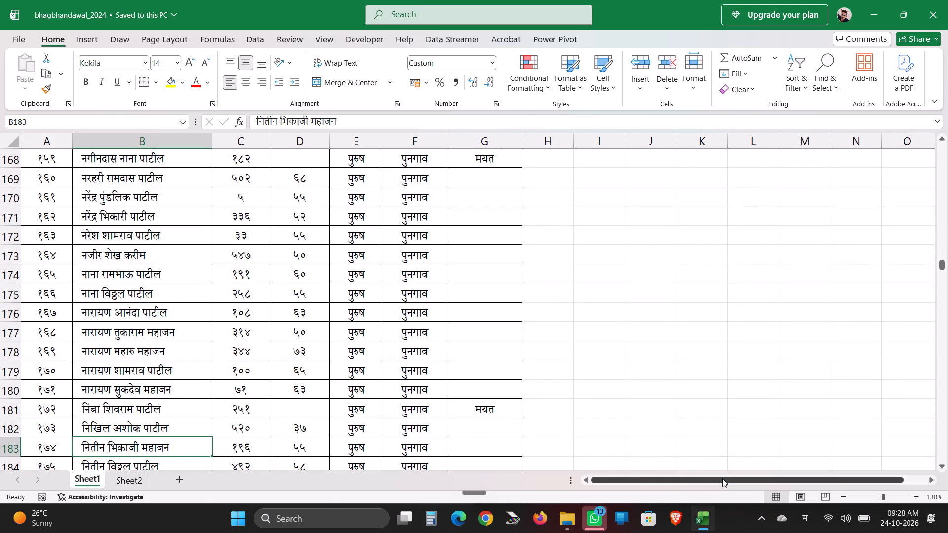
key("Down")
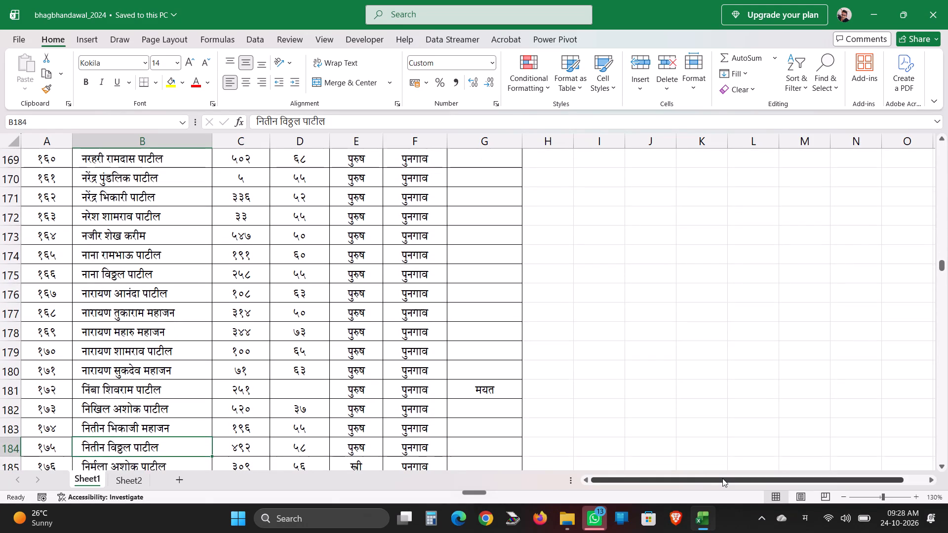
key("Down")
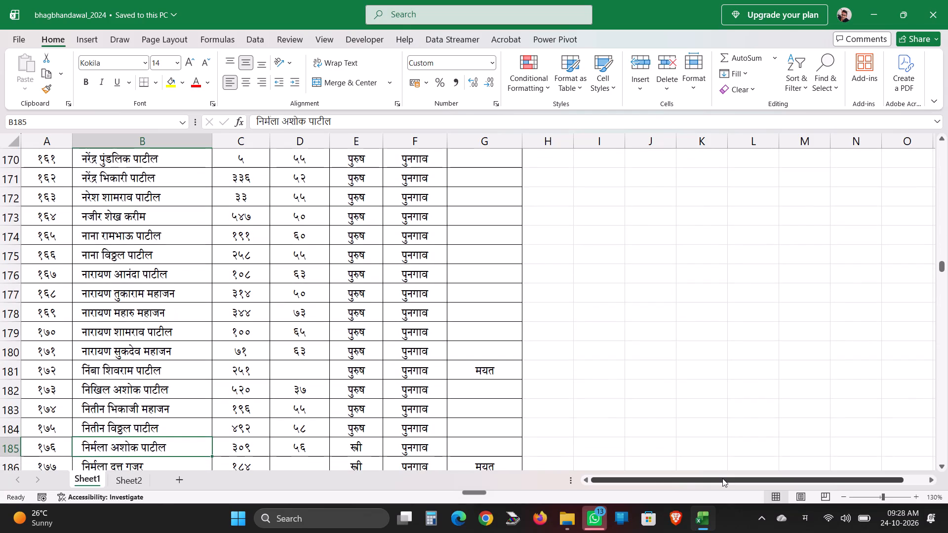
key("Down")
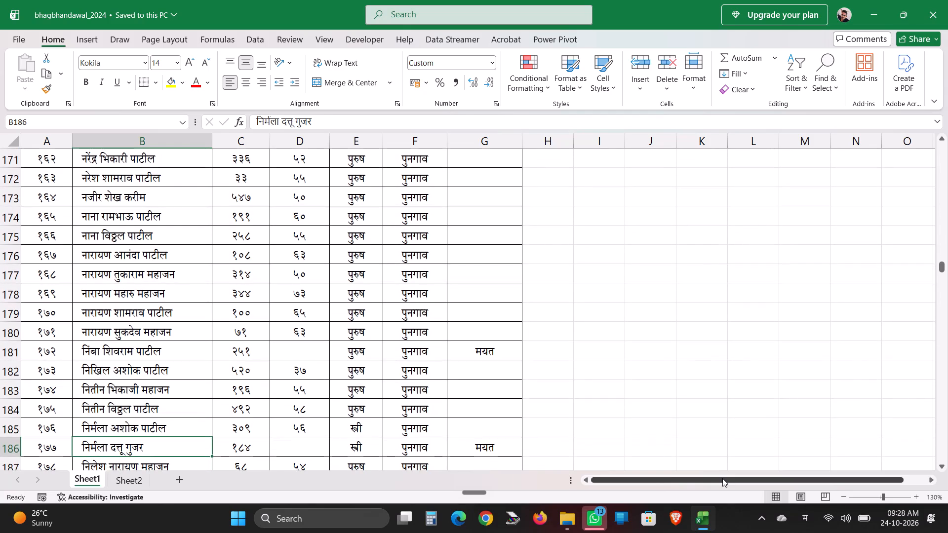
key("Down")
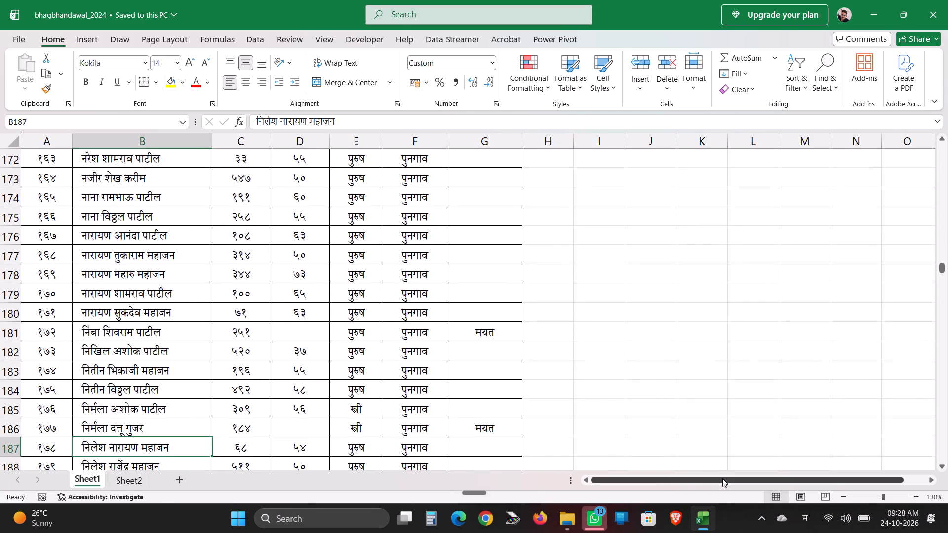
Continue proofreading the member names in column B of Sheet1 row by row, from B188 down to B201.
key("Down")
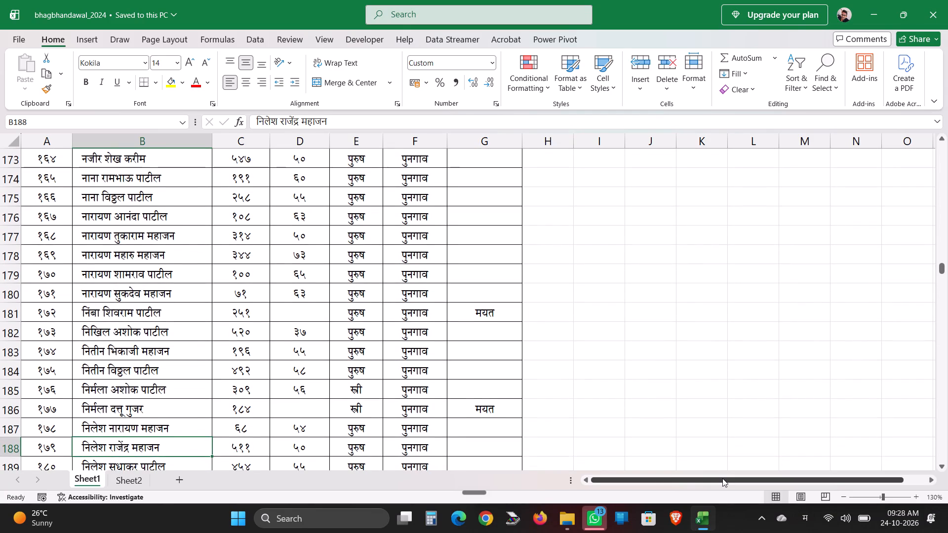
key("Down")
key("Down")
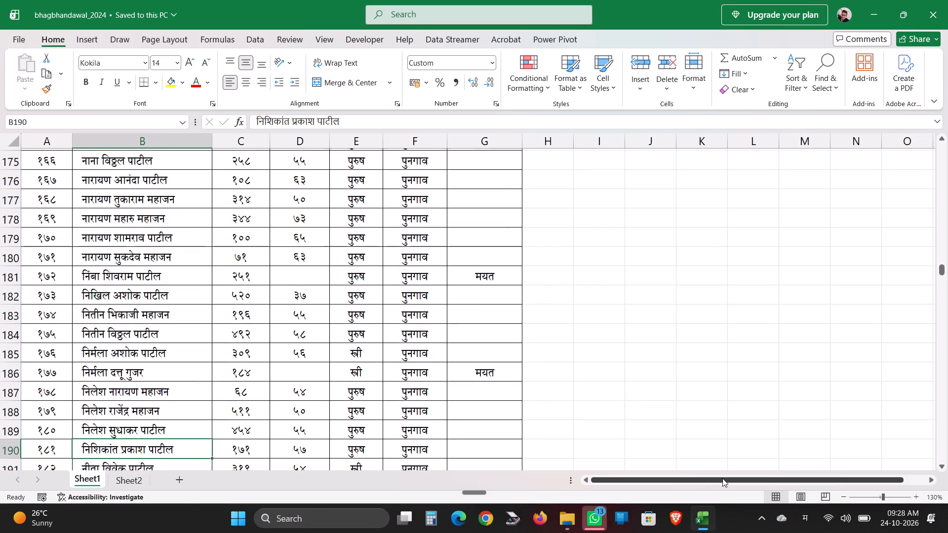
key("Down")
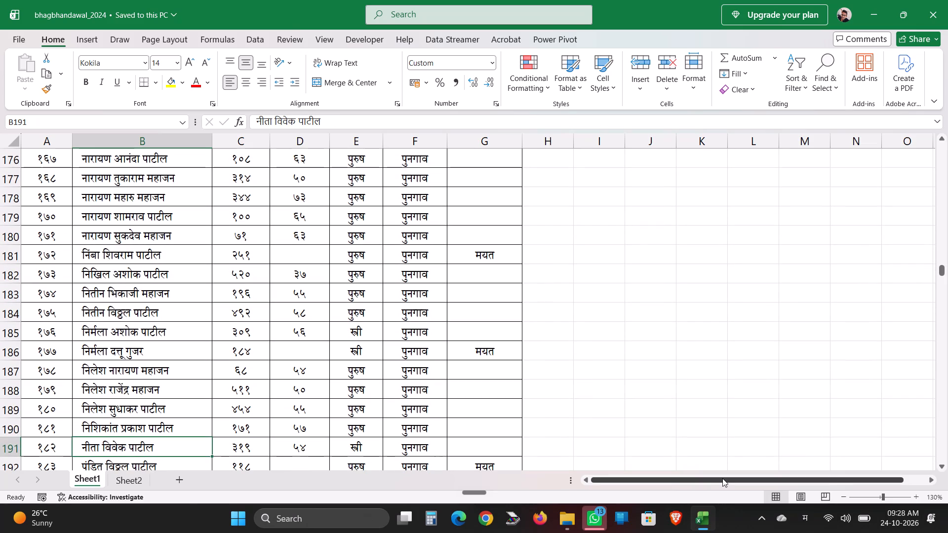
key("Down")
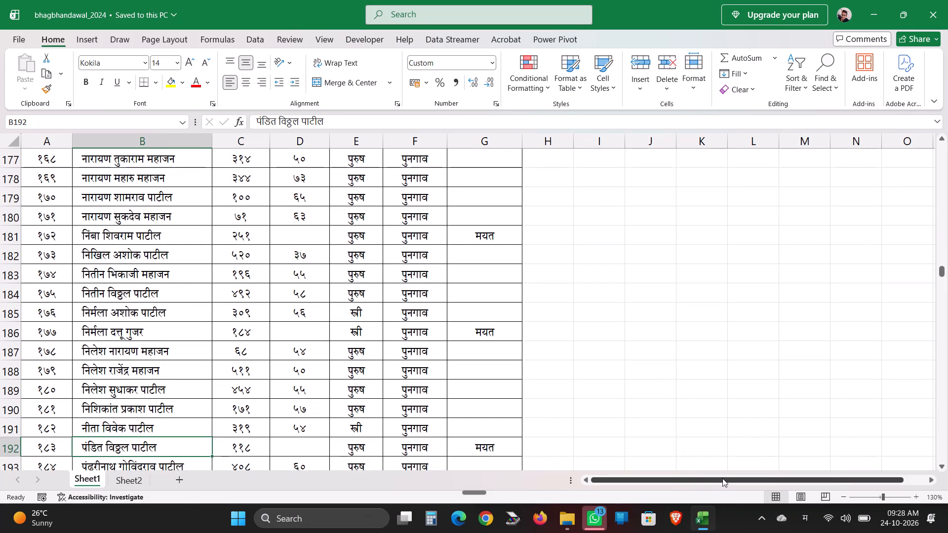
key("Down")
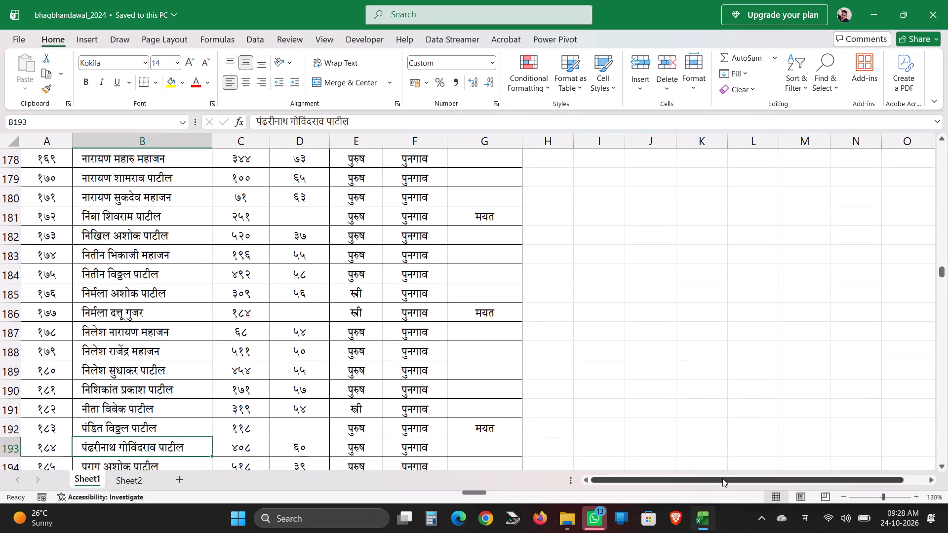
key("Down")
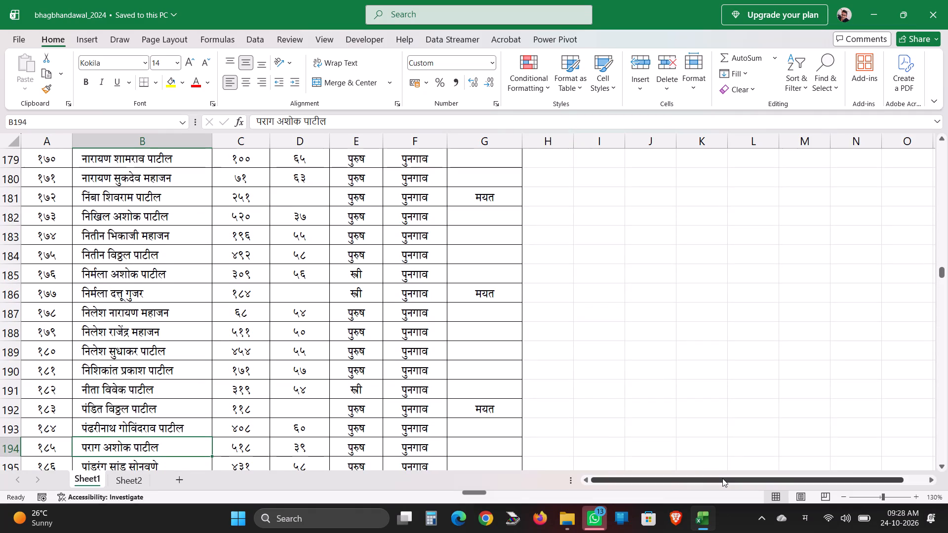
key("Down")
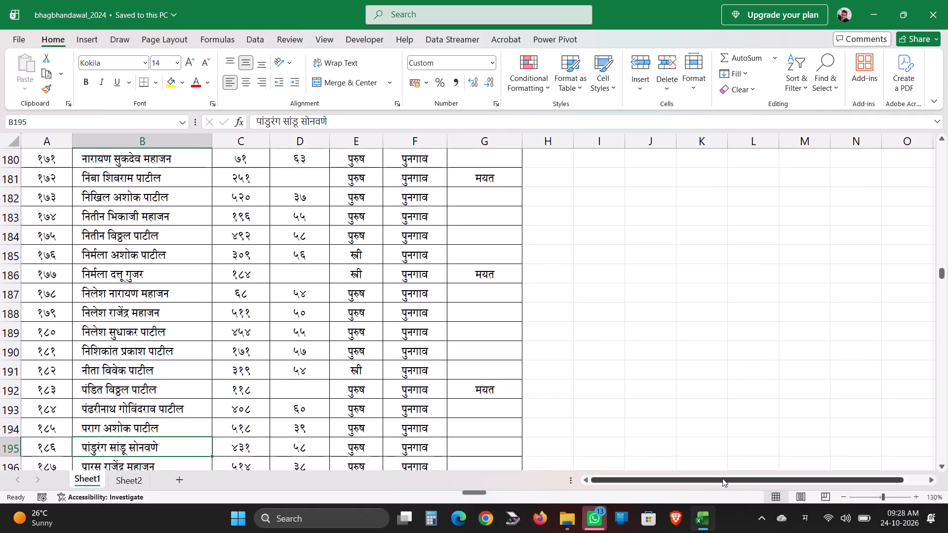
key("Down")
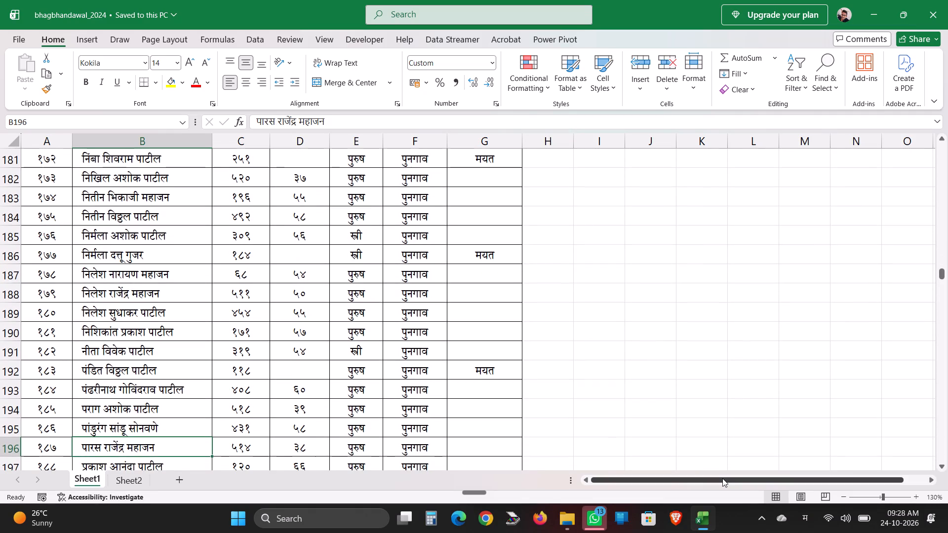
key("Down")
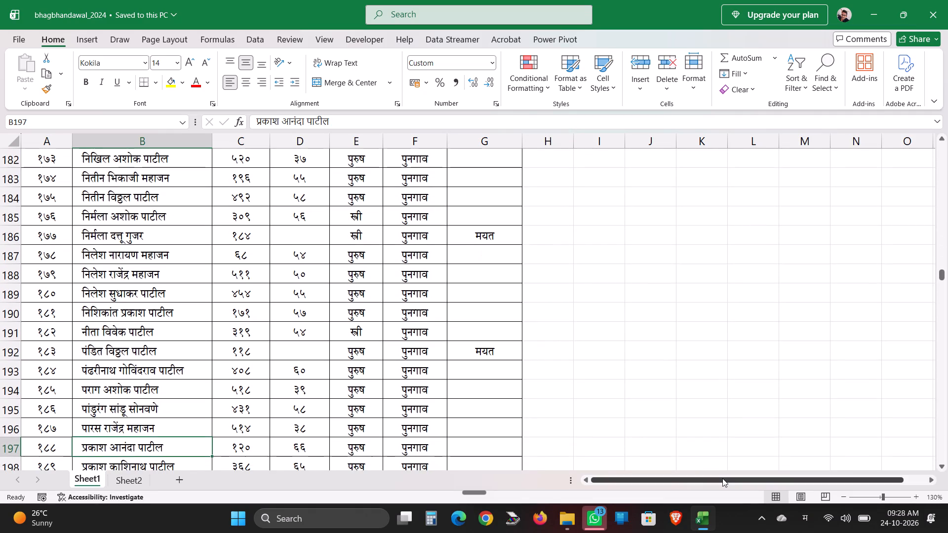
key("Down")
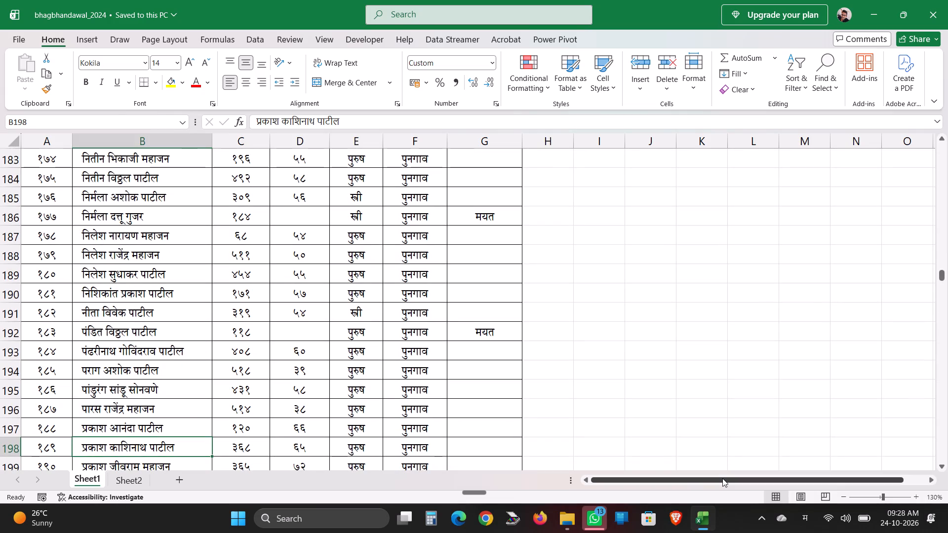
key("Down")
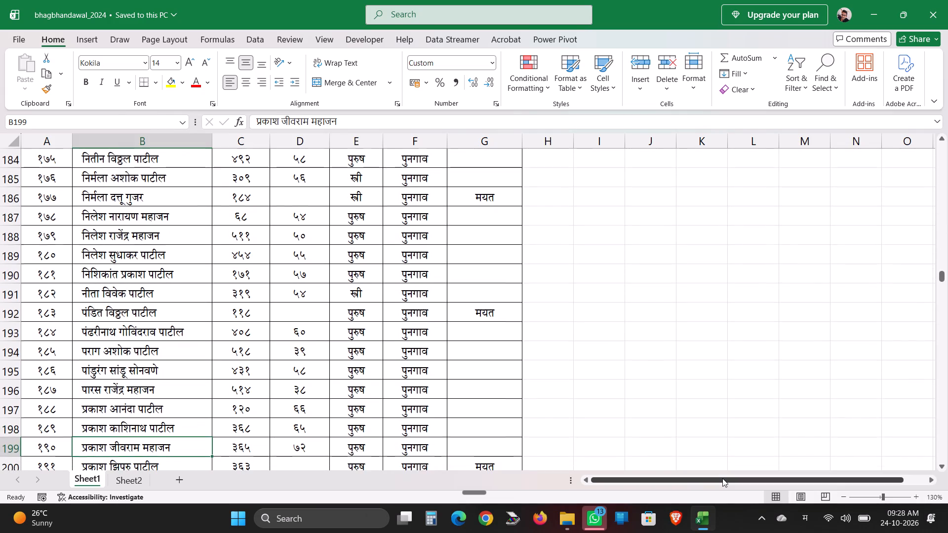
key("Down")
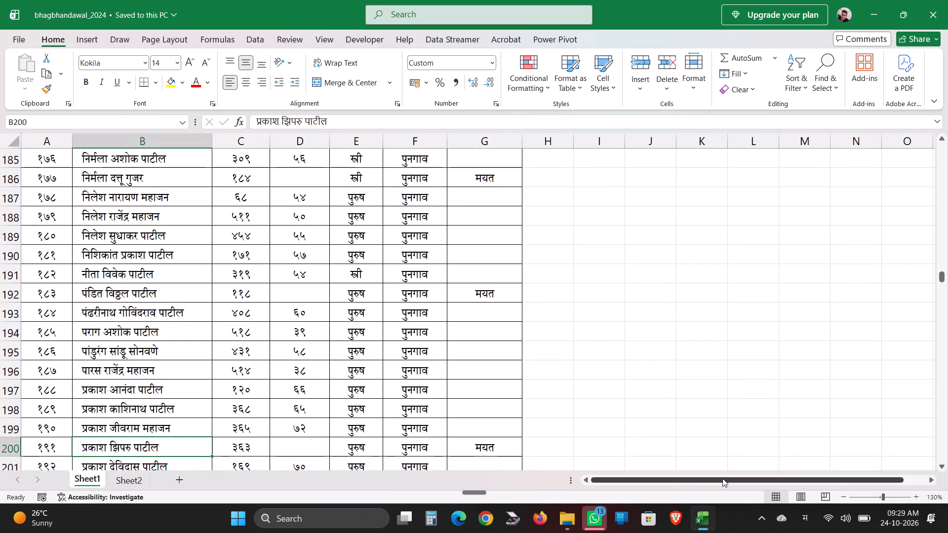
key("Down")
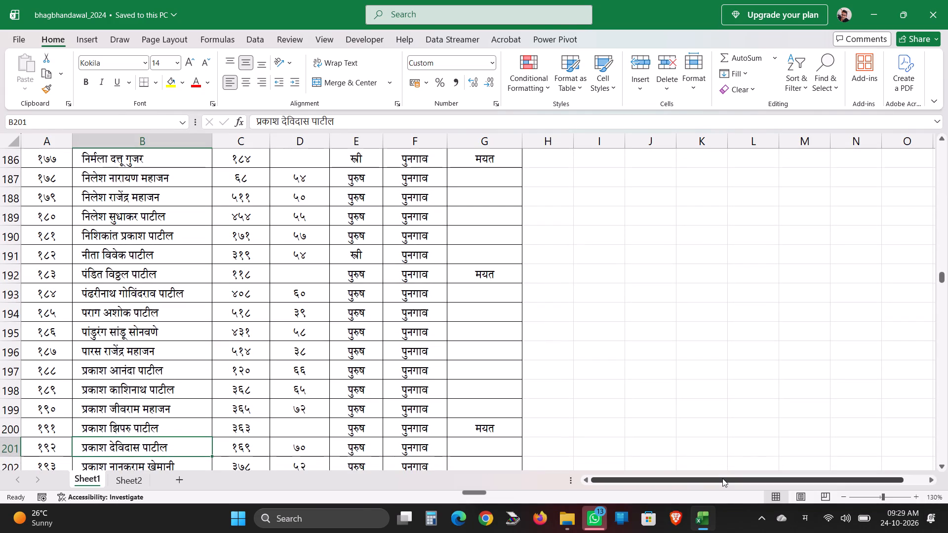
Check the spelling of the next member names in column B row by row, from B202 down to B215.
key("Down")
key("Down")
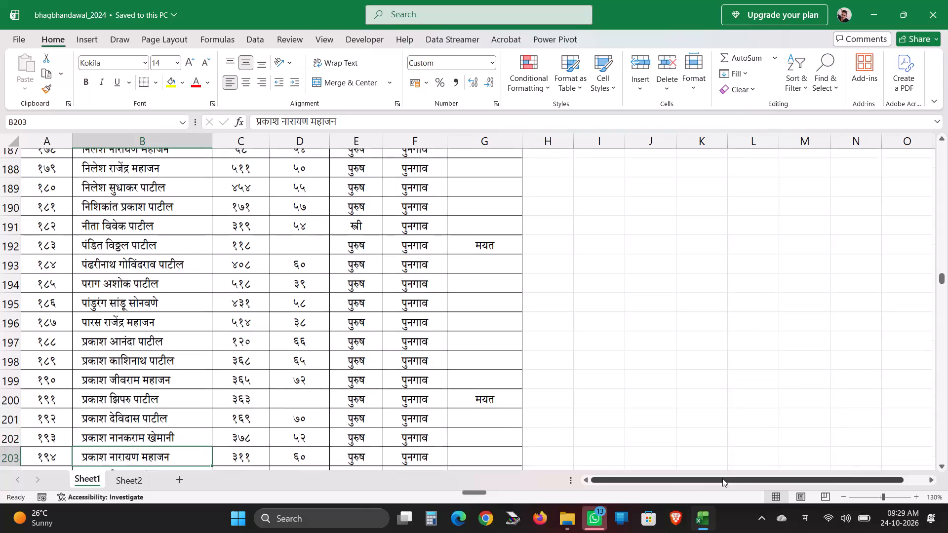
key("Down")
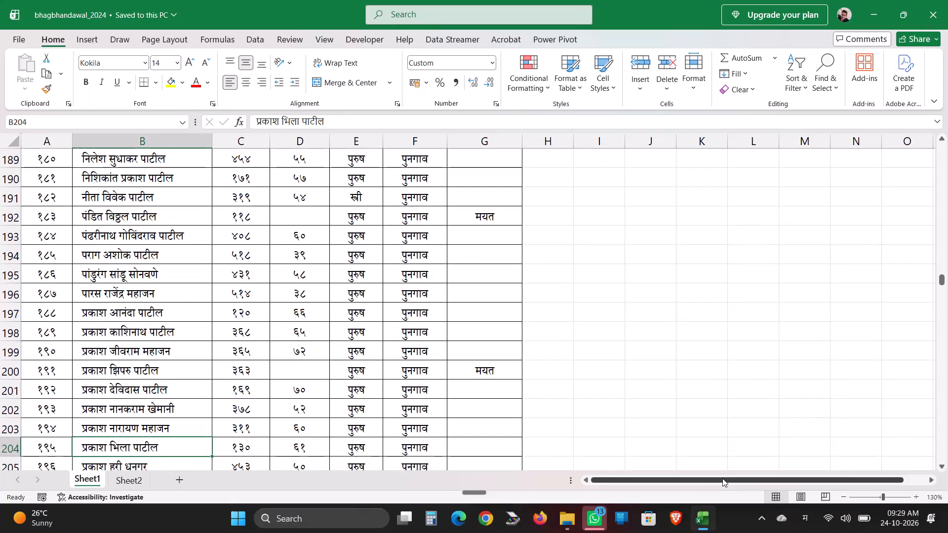
key("Down")
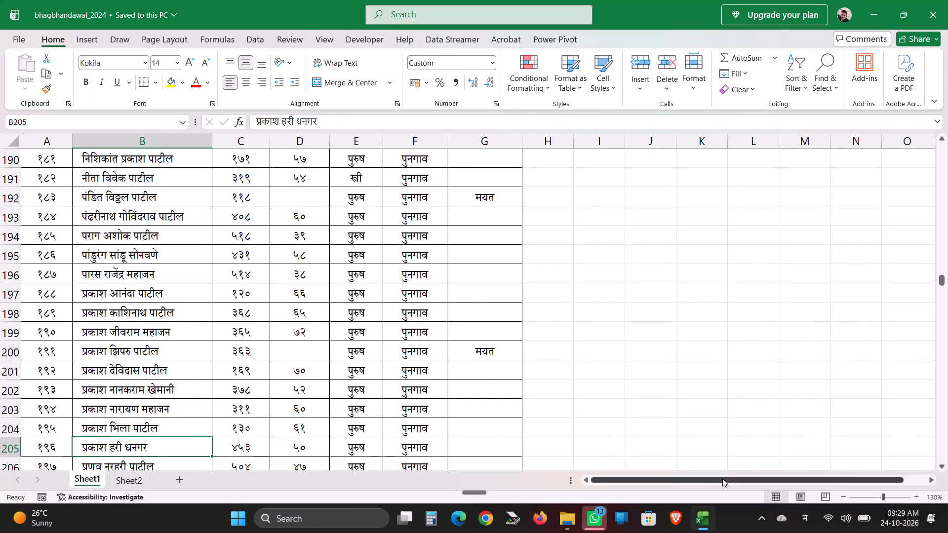
key("Down")
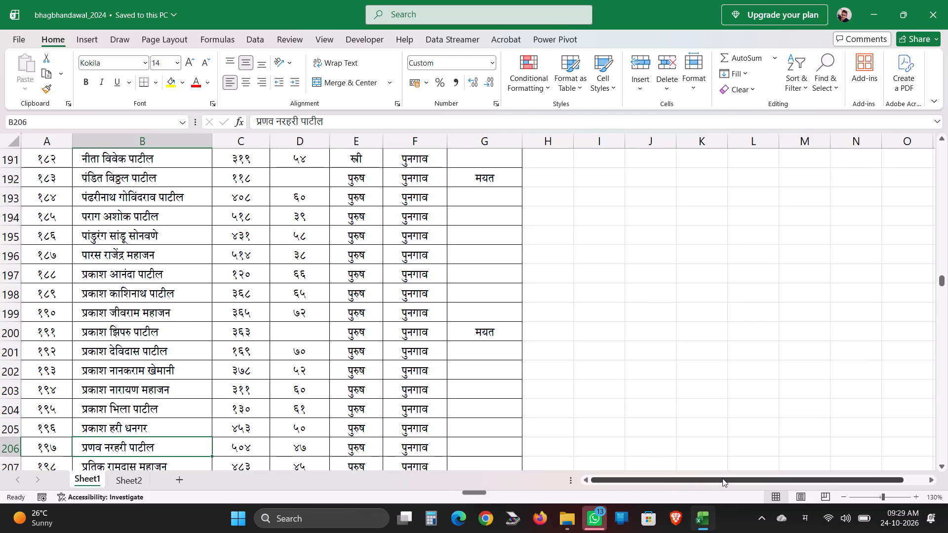
key("Down")
key("Down")
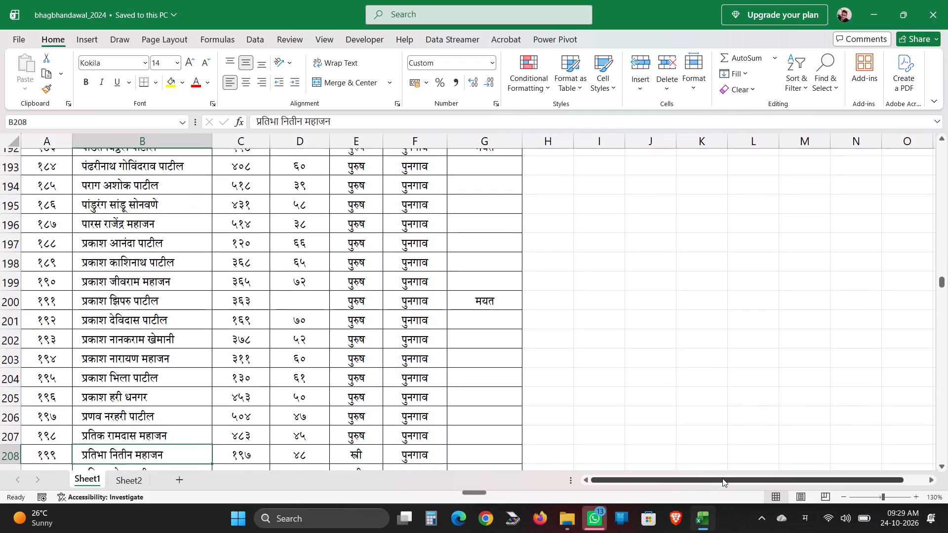
key("Down")
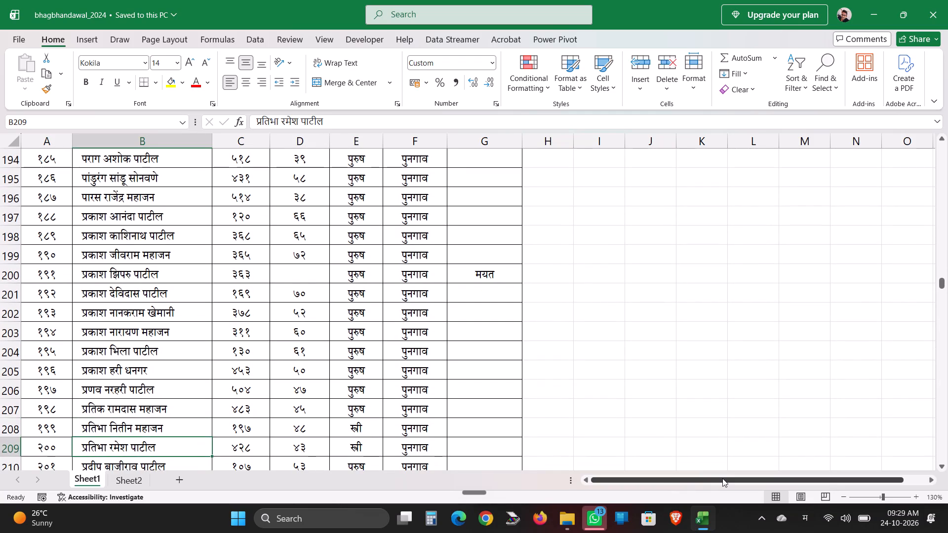
key("Down")
key("Down")
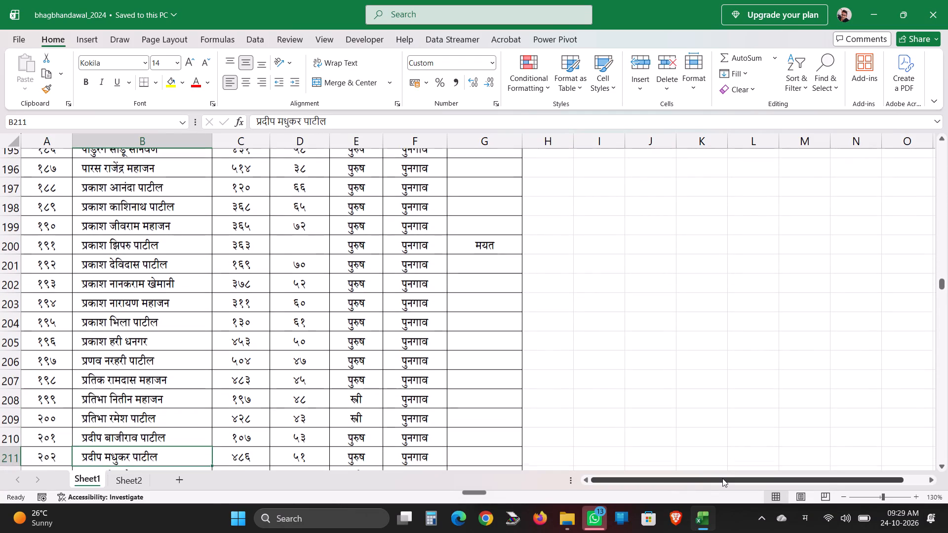
key("Down")
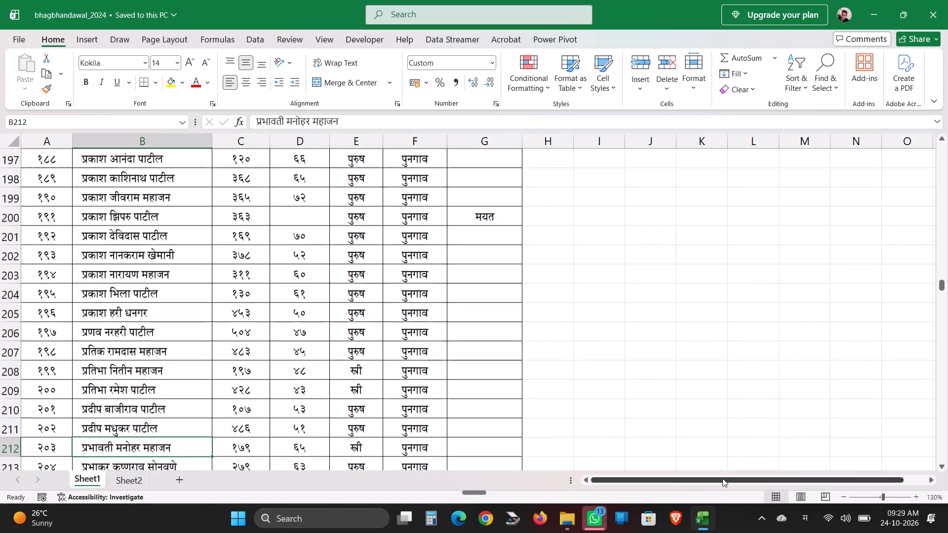
key("Down")
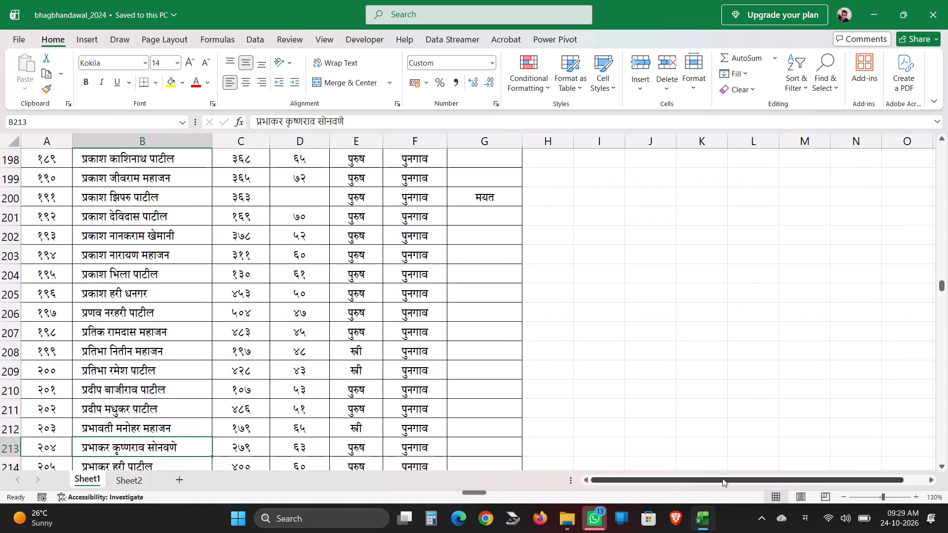
key("Down")
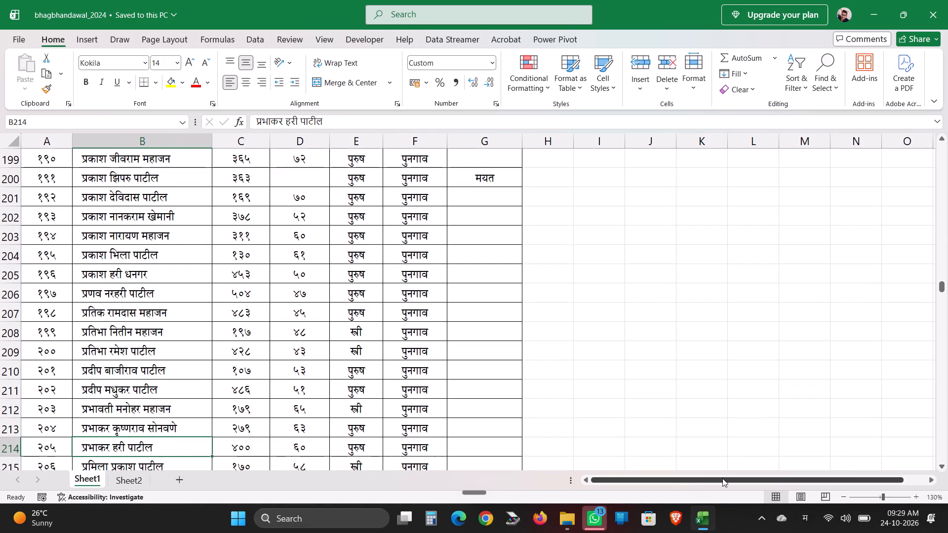
key("Down")
Proofread the following member names in column B row by row, from B216 down to B229.
key("Down")
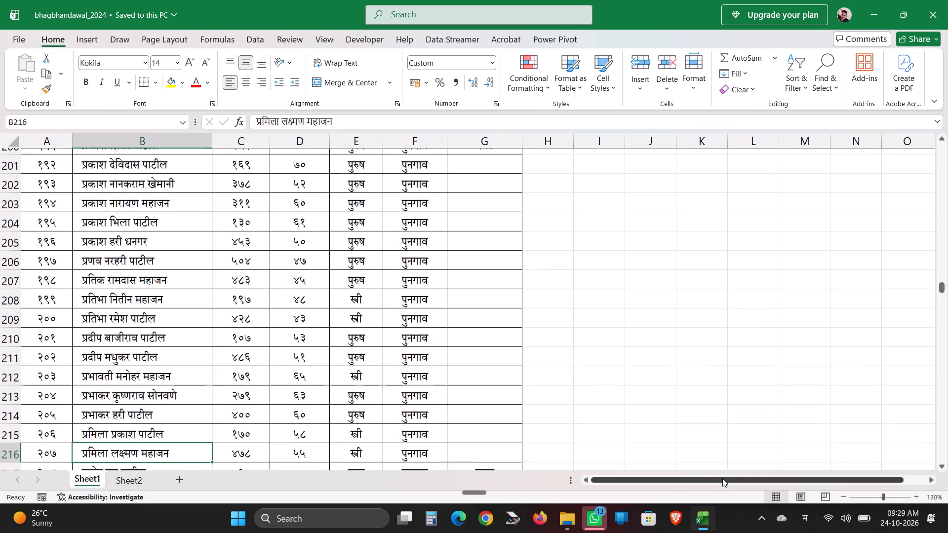
key("Down")
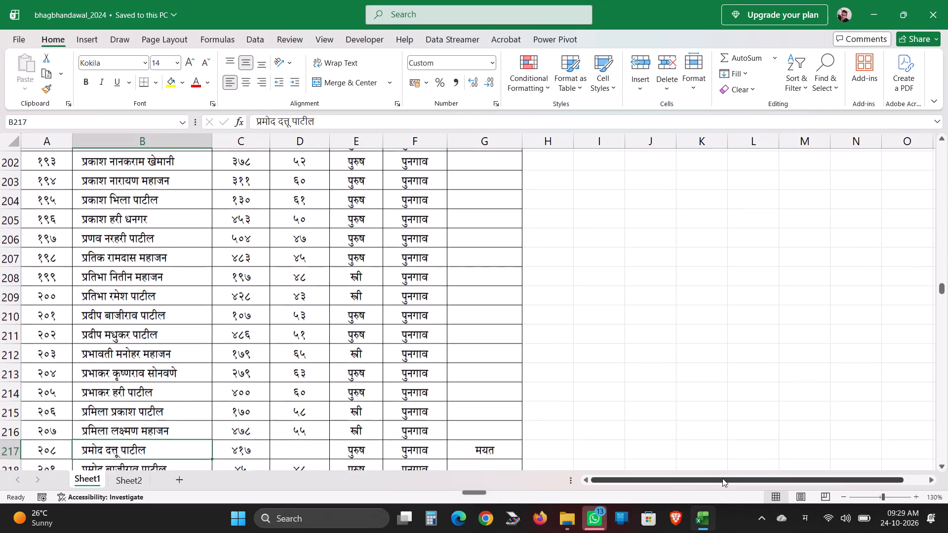
key("Down")
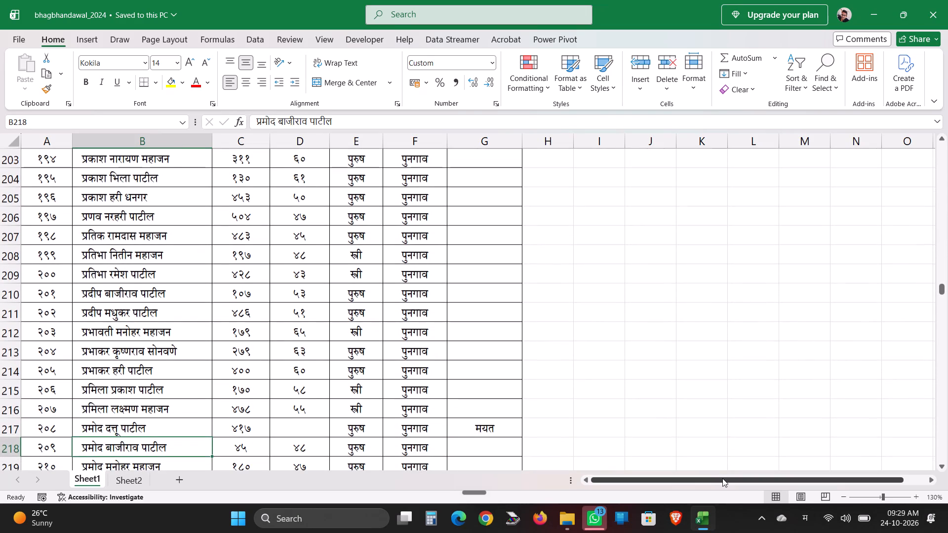
key("Down")
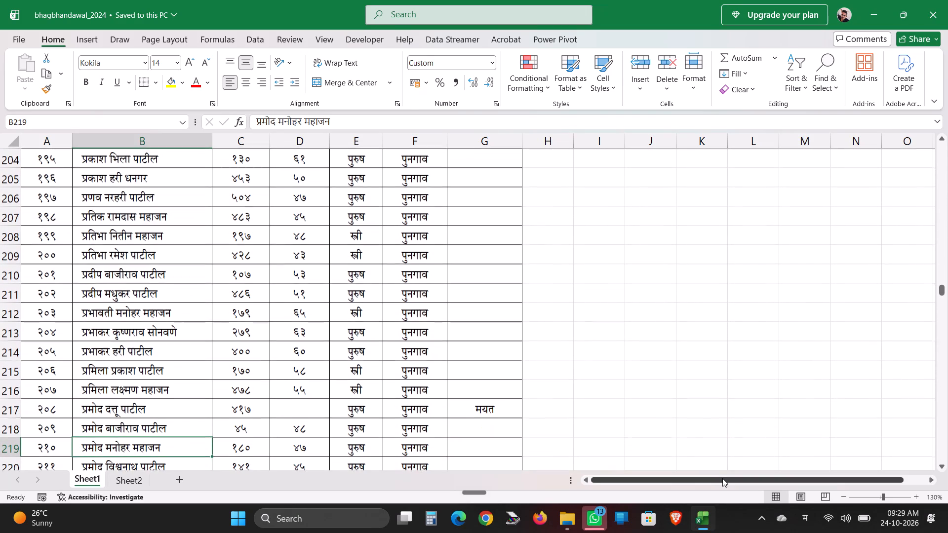
key("Down")
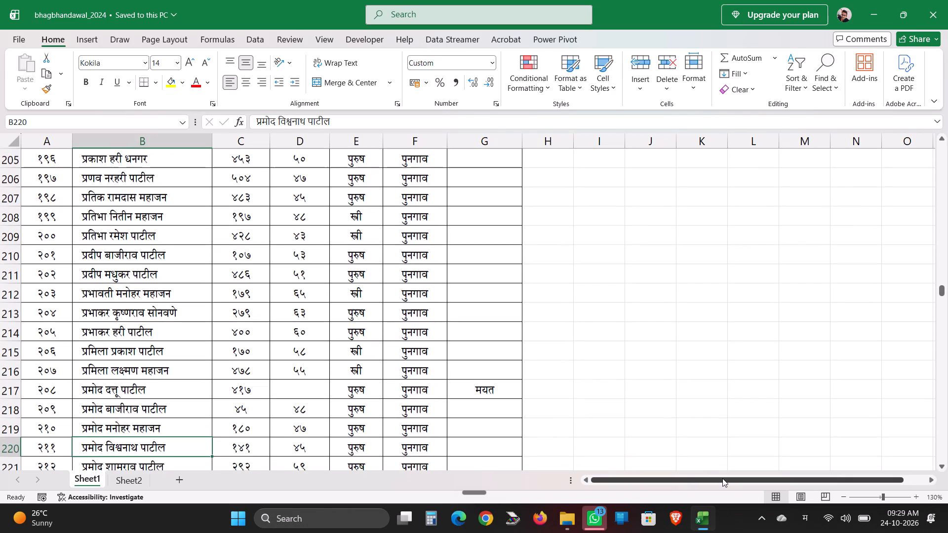
key("Down")
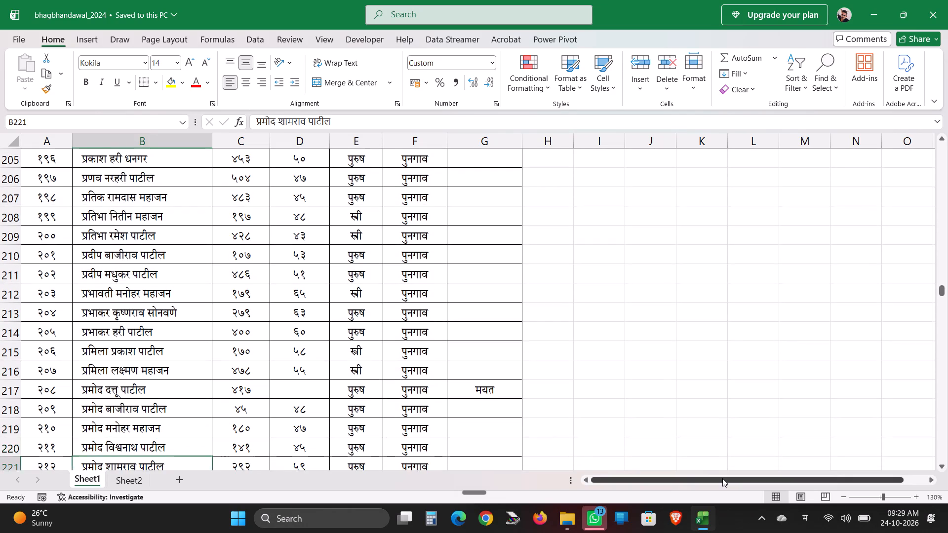
key("Down")
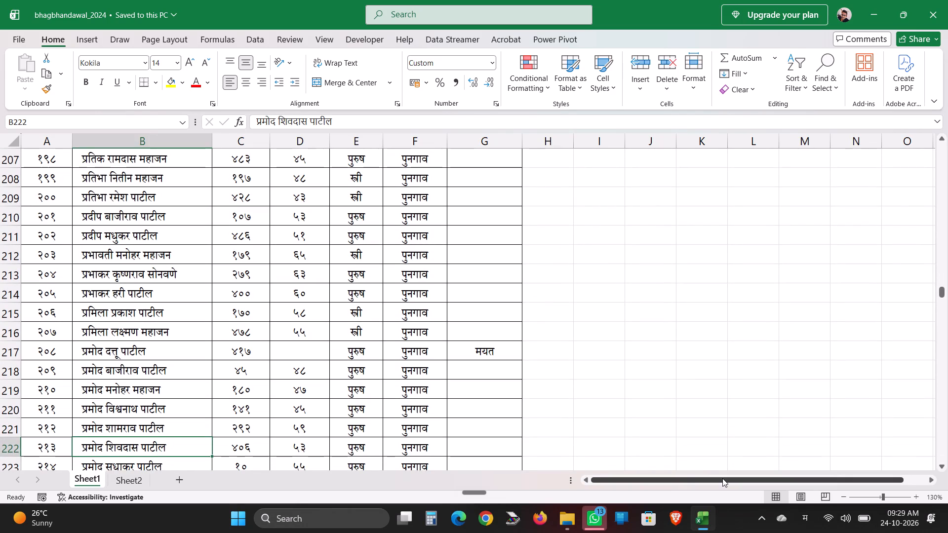
key("Down")
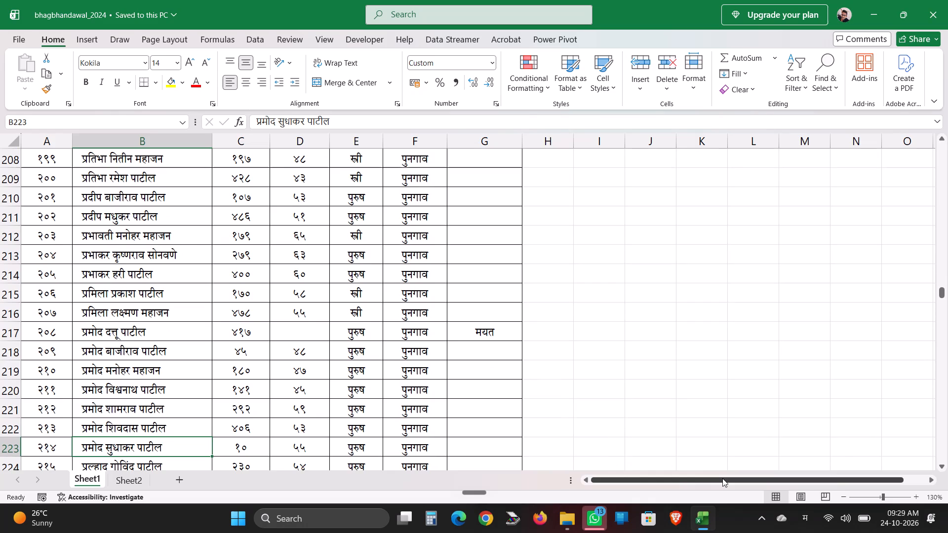
key("Down")
key("Down")
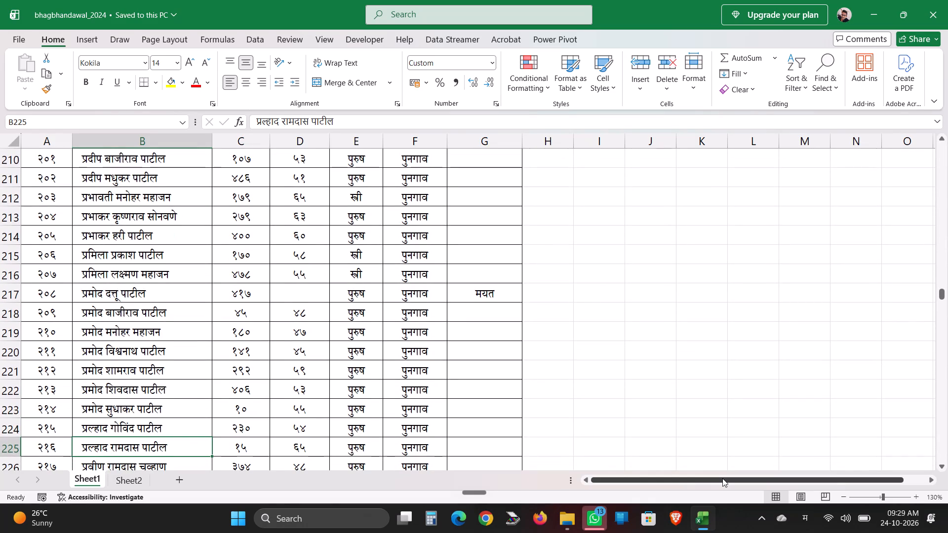
key("Down")
key("Down")
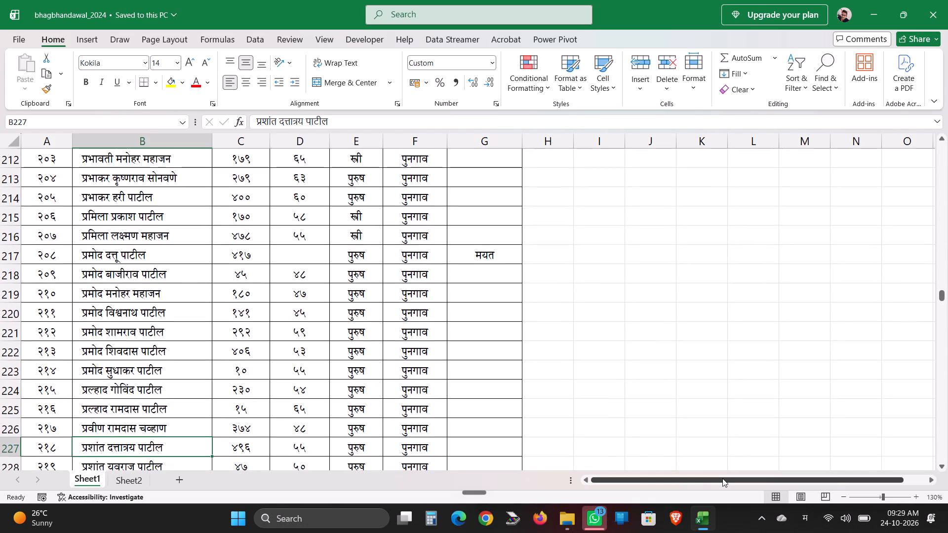
key("Down")
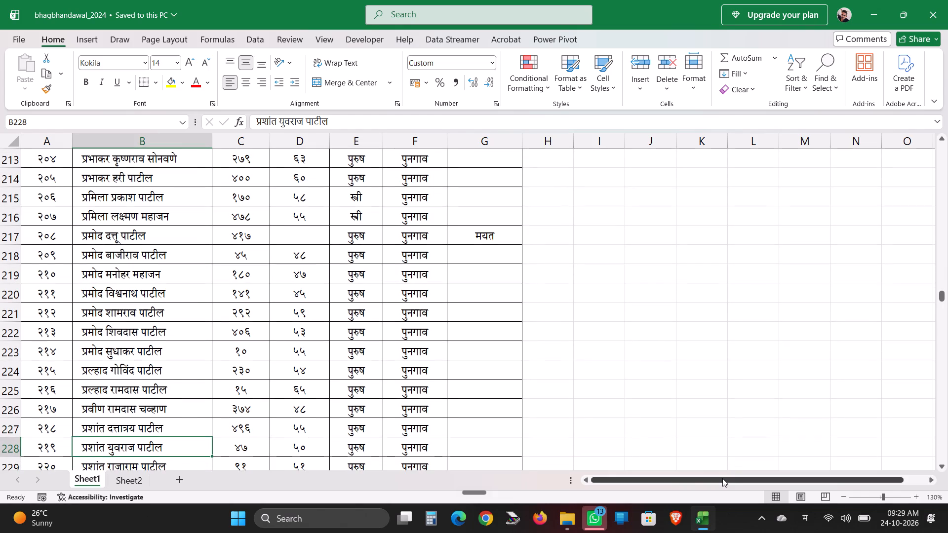
key("Down")
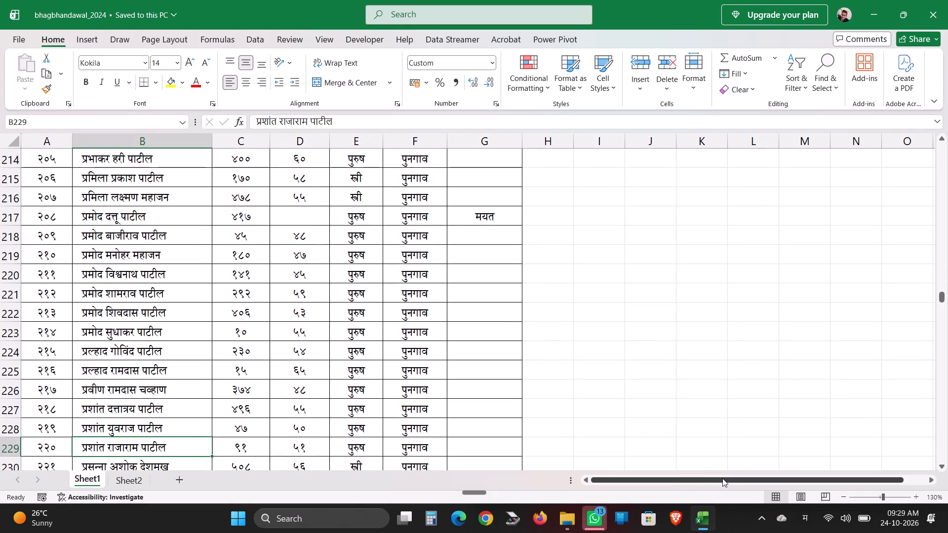
Correct the gender entry in E230 to पुरुष by filling down the value from the cell above.
key("Down")
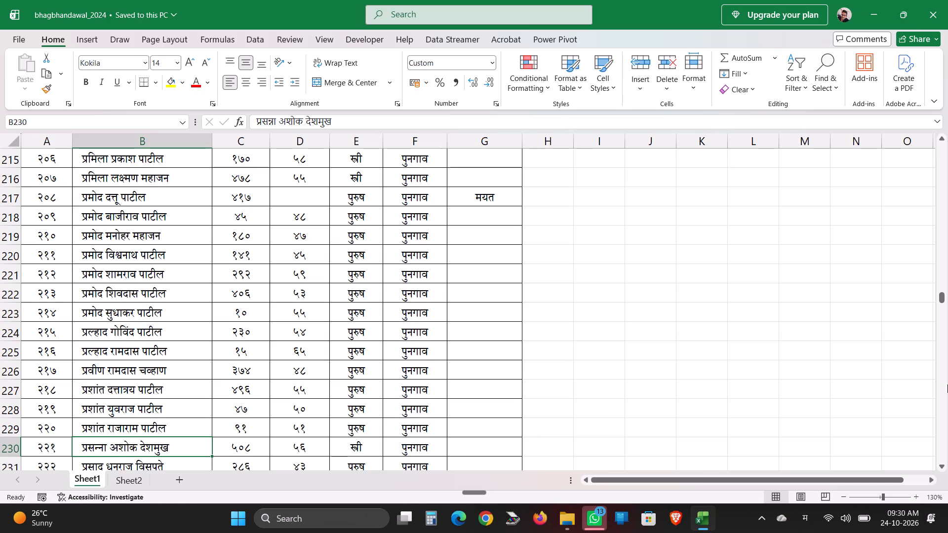
left_click(377, 443)
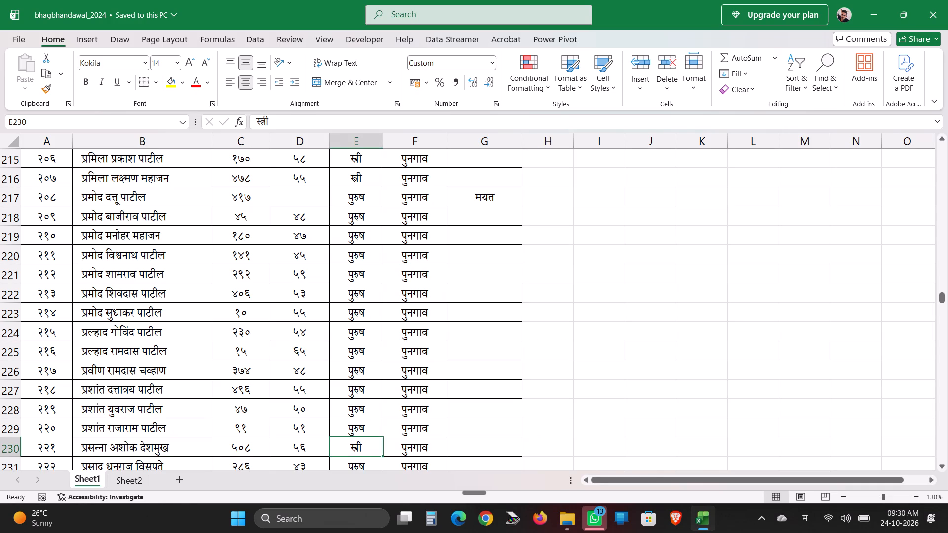
key("ctrl+d")
Return to column B at row 230 and proofread the member names row by row down to B242.
left_click(116, 444)
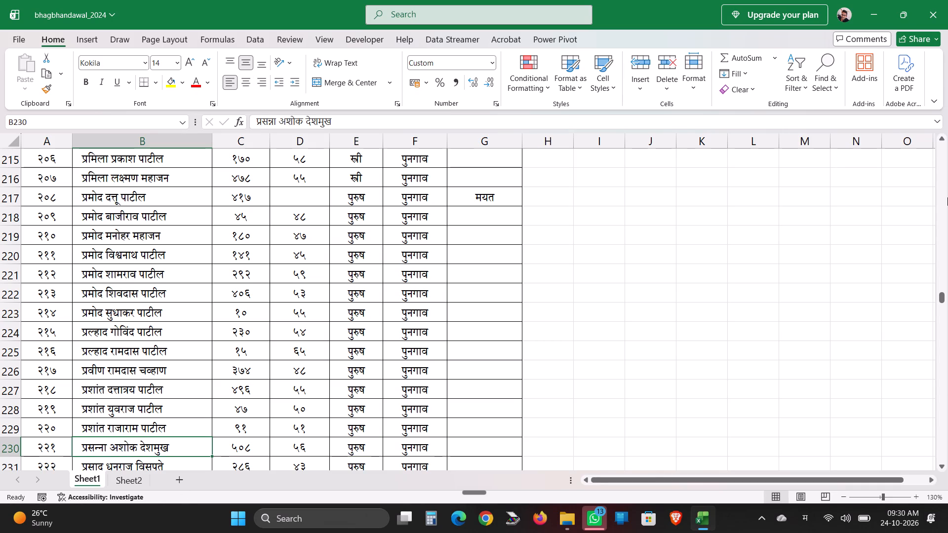
key("Down")
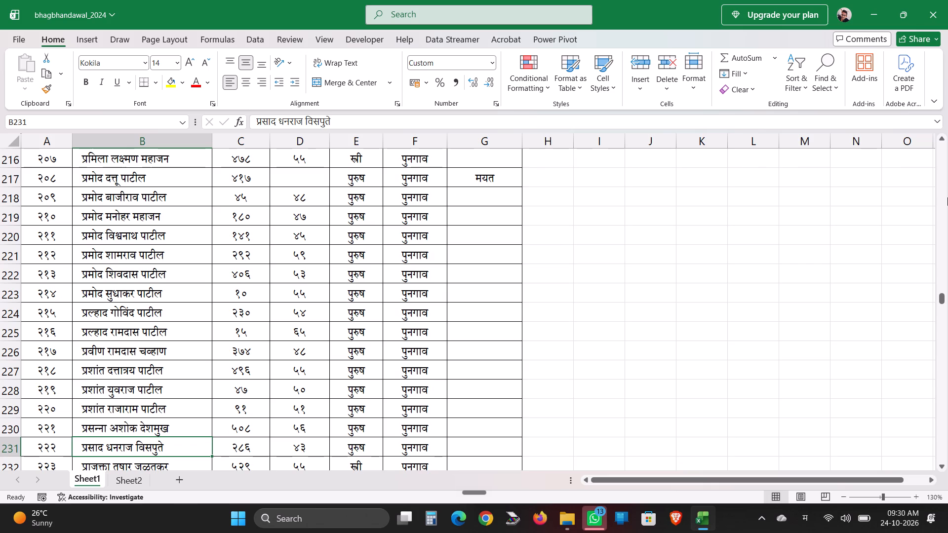
key("Down")
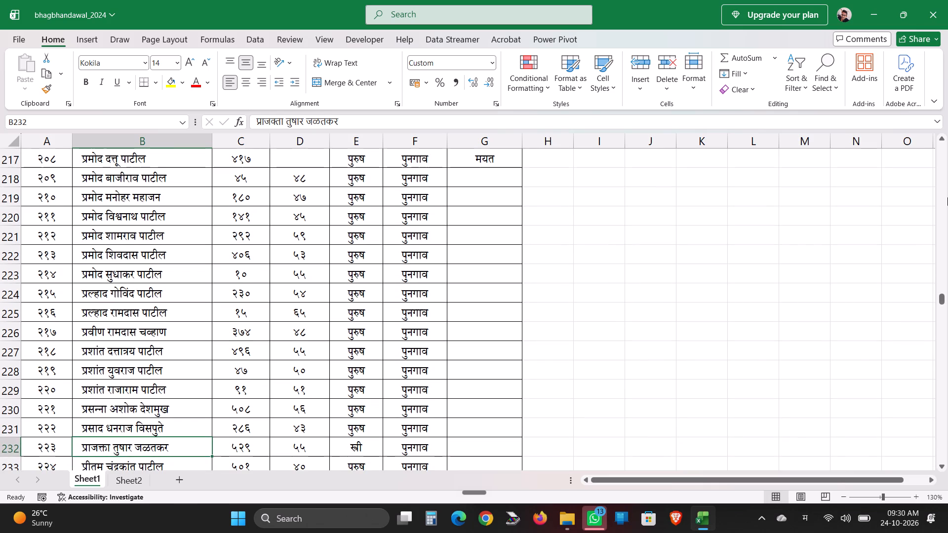
key("Down")
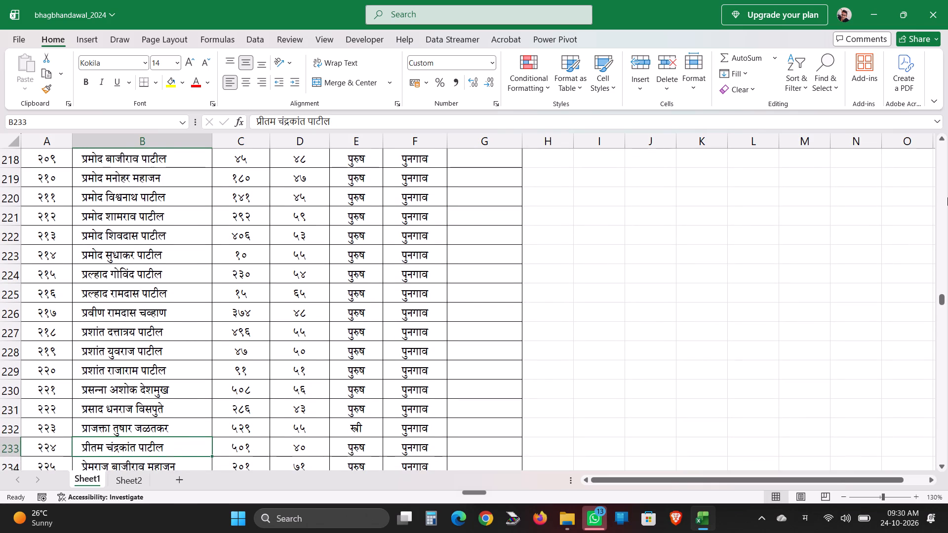
key("Down")
key("Down")
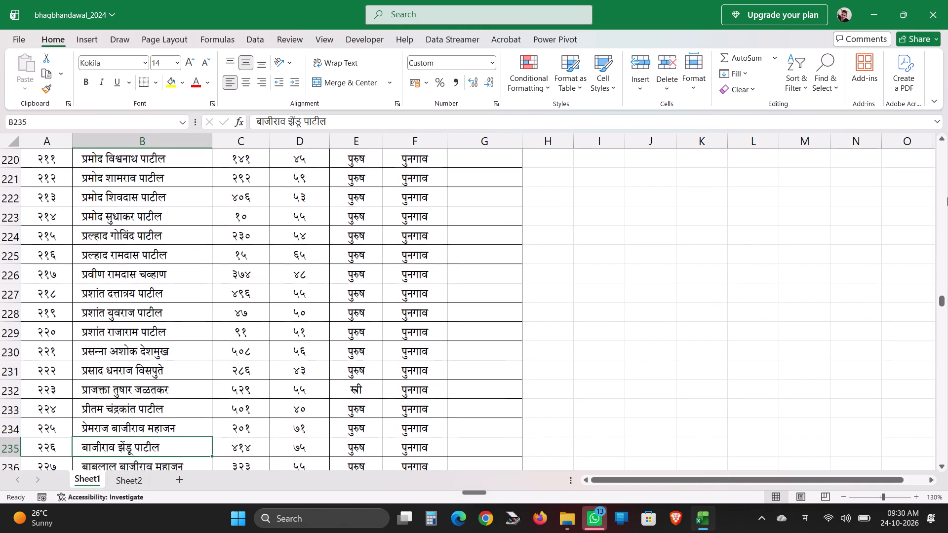
key("Down")
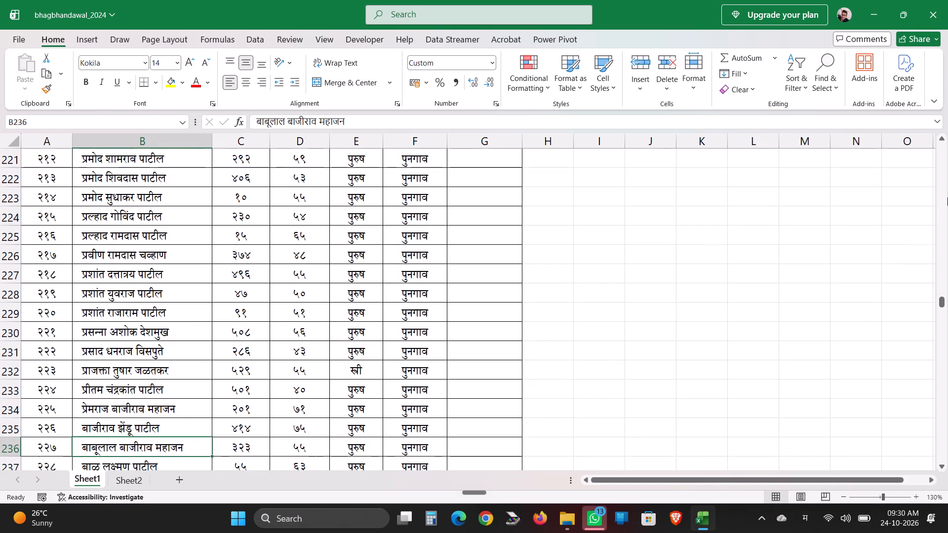
key("Down")
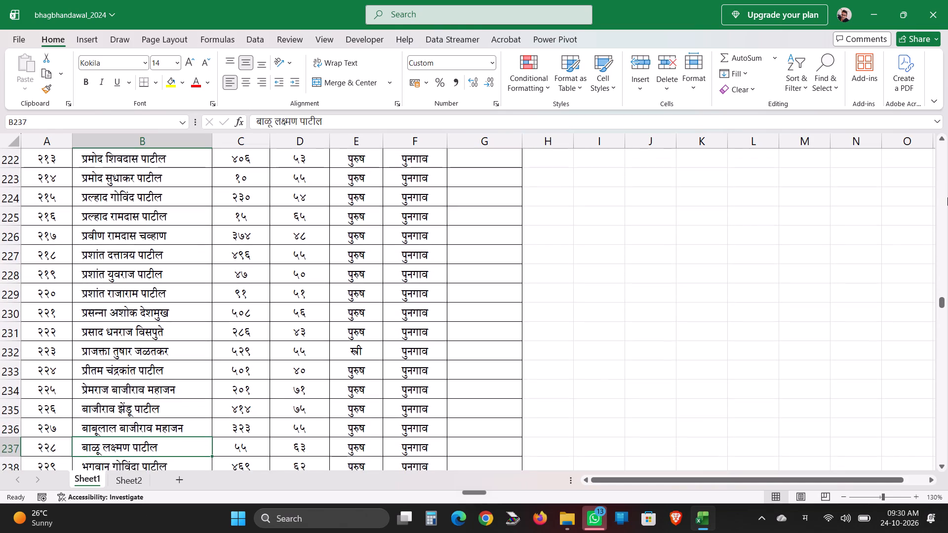
key("Down")
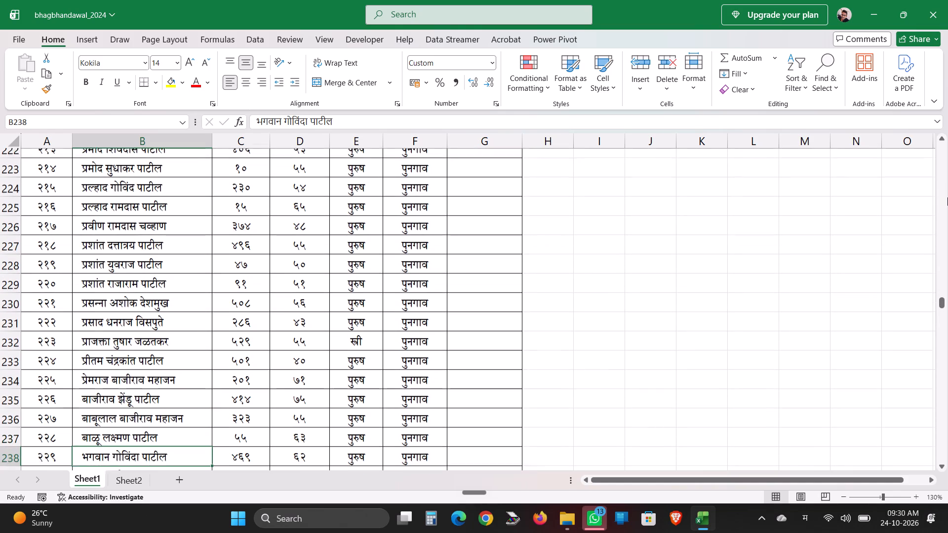
key("Down")
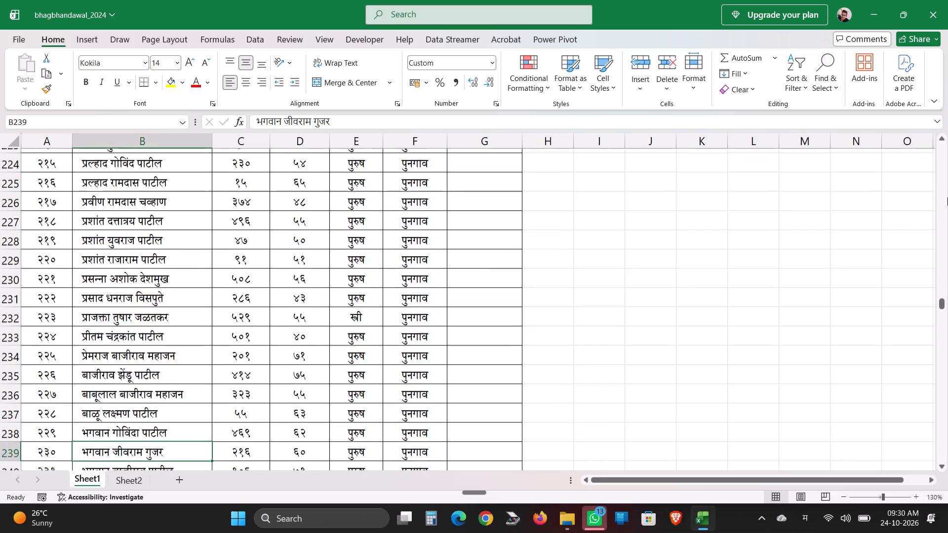
key("Down")
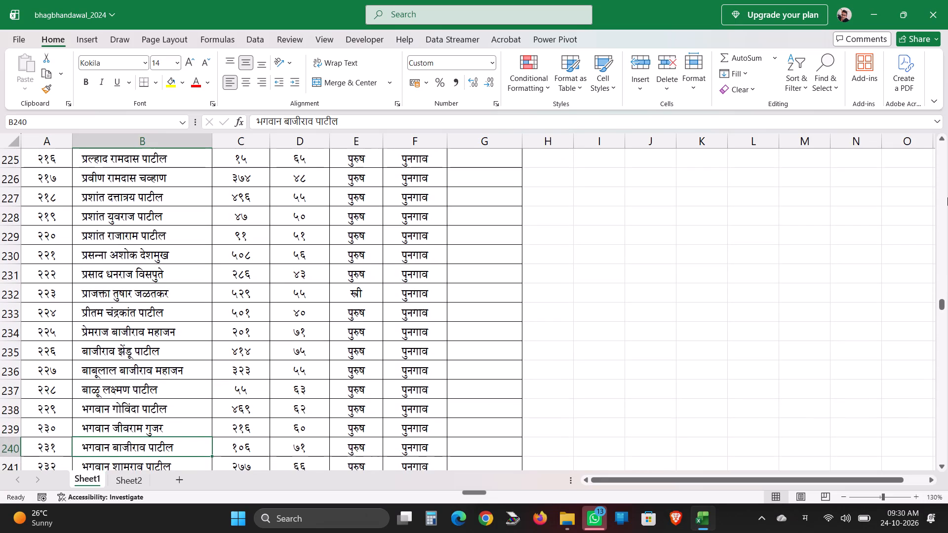
key("Down")
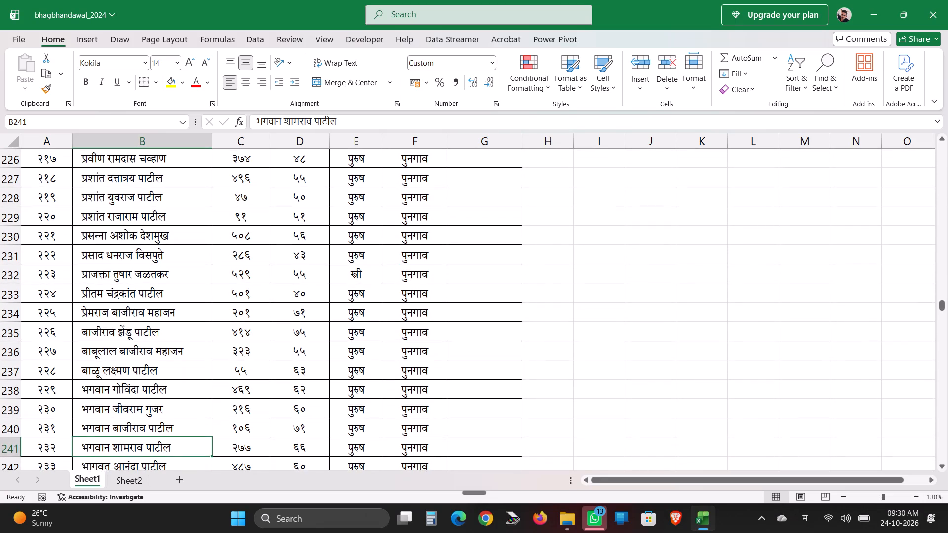
key("Down")
Continue proofreading the member names in column B row by row, from B243 down to B254.
key("Down")
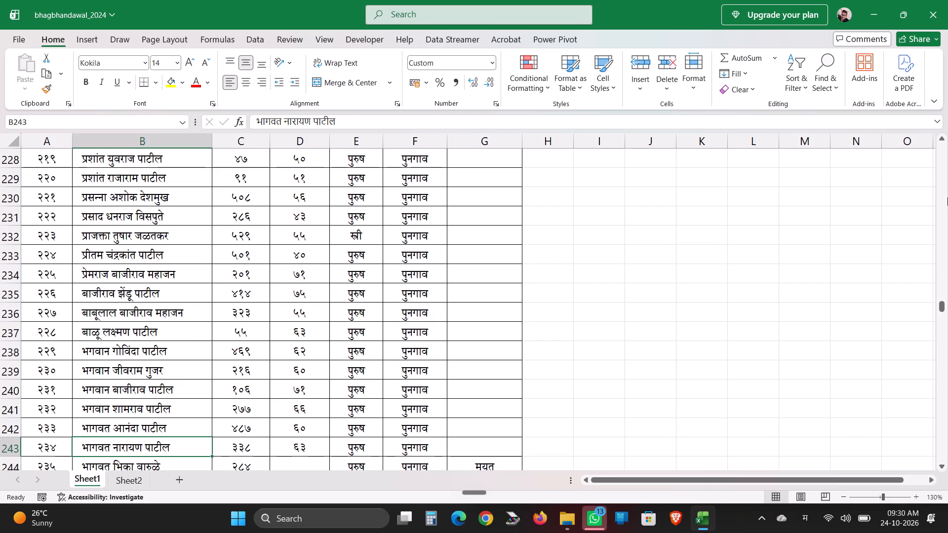
key("Down")
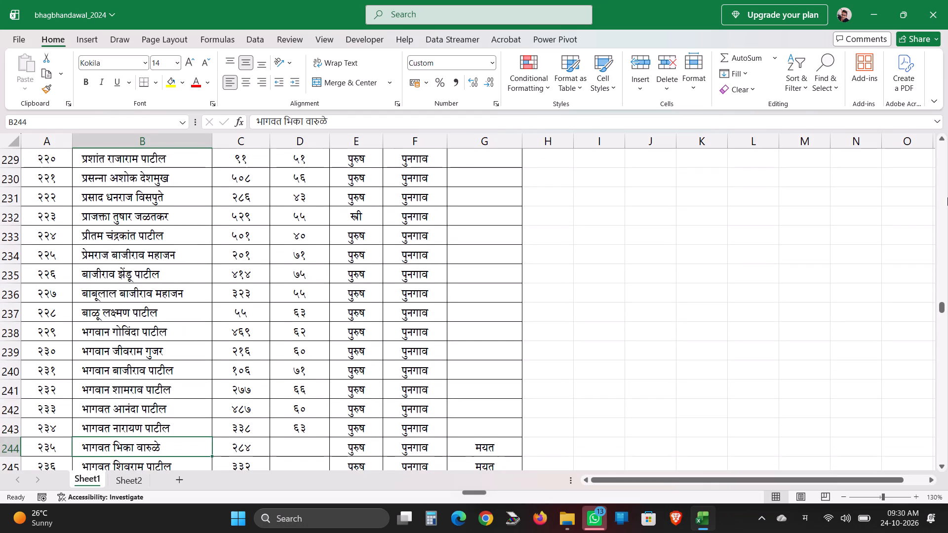
key("Down")
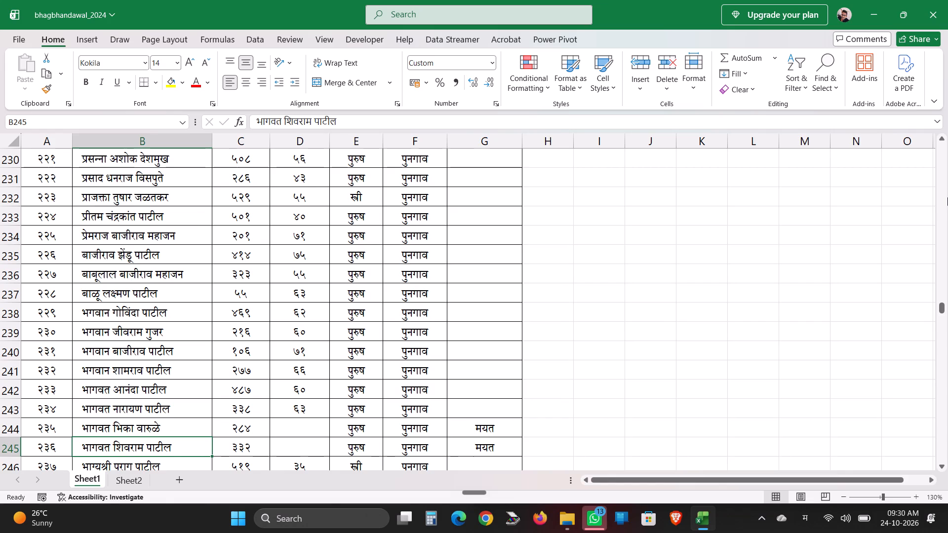
key("Down")
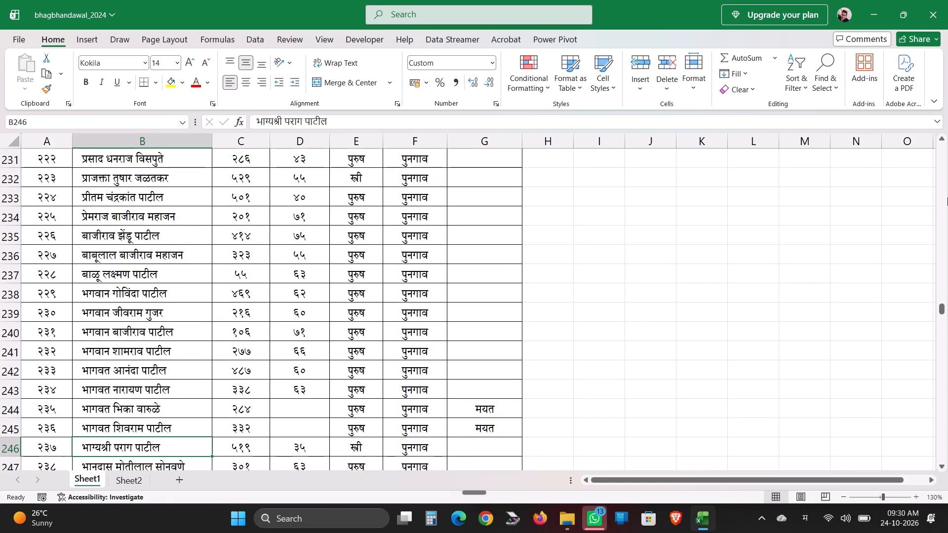
key("Down")
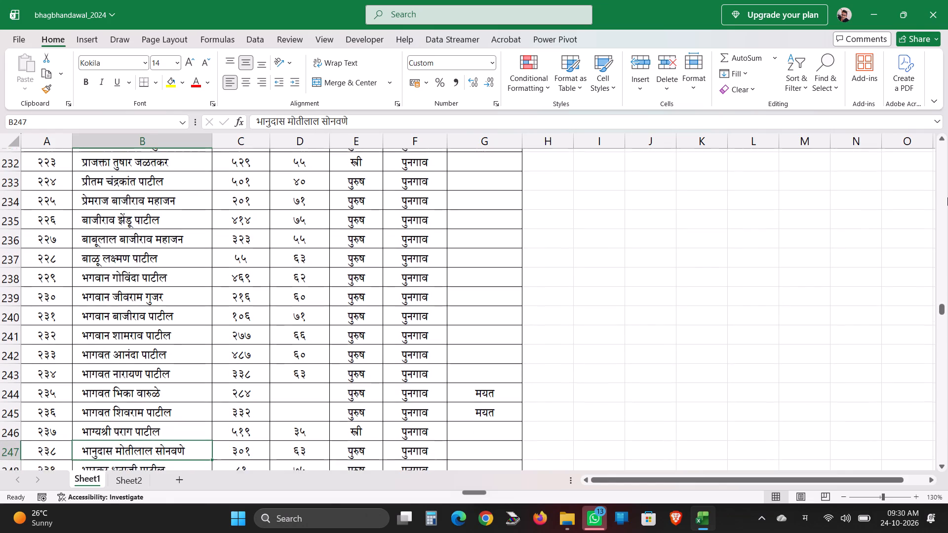
key("Down")
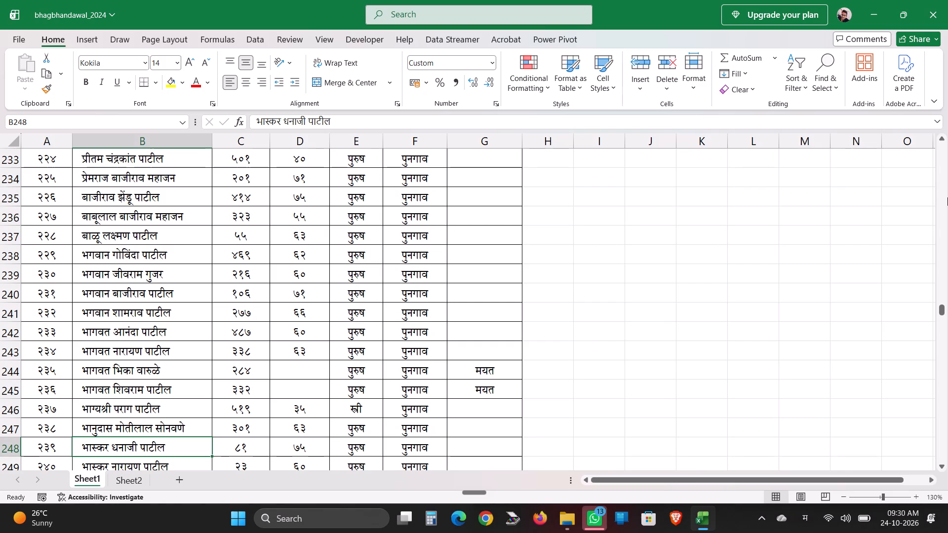
key("Down")
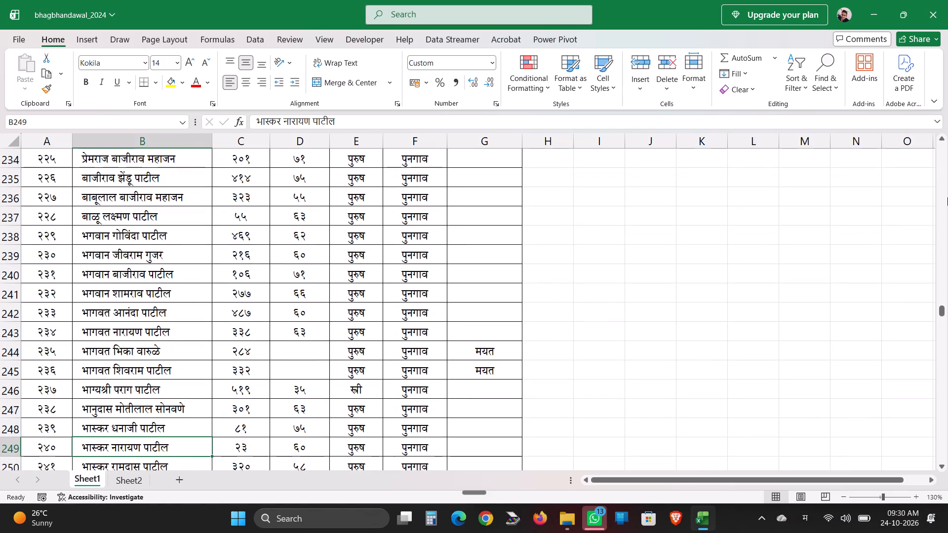
key("Down")
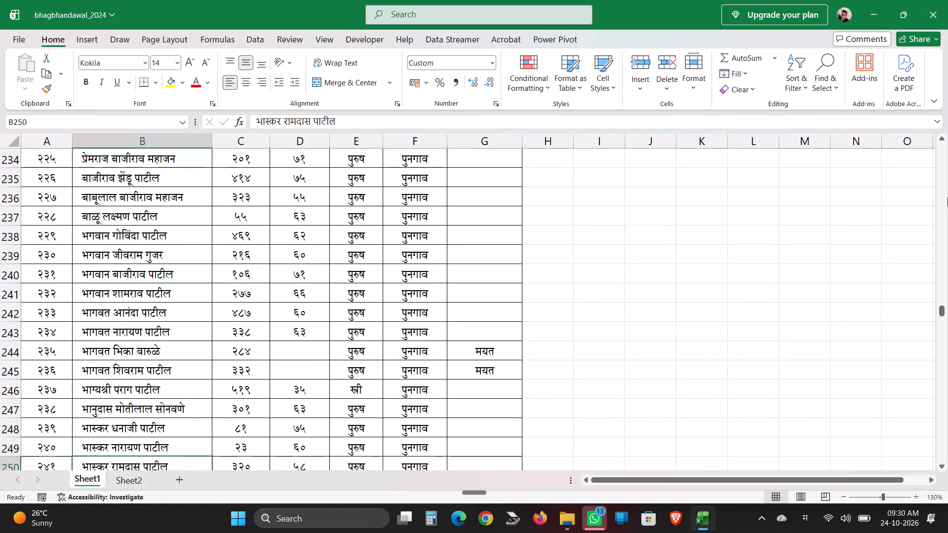
key("Down")
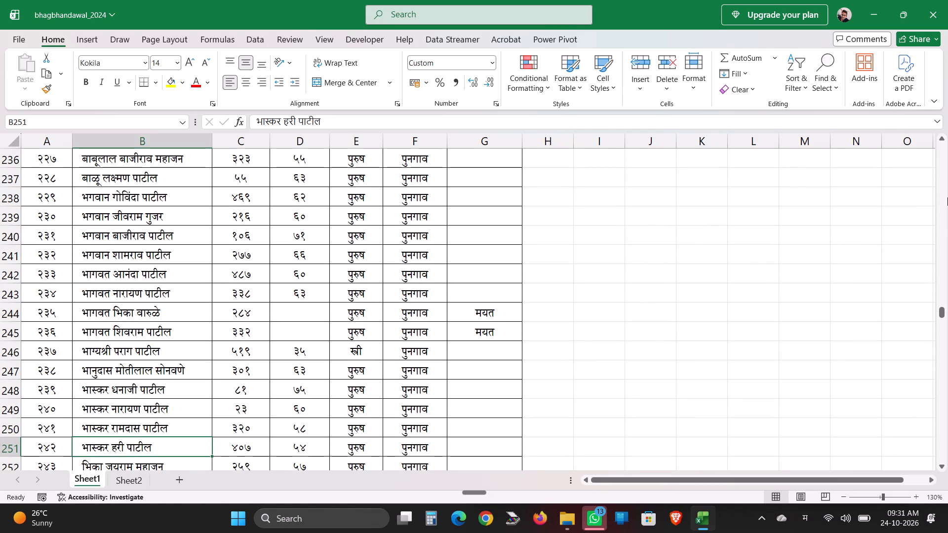
key("Down")
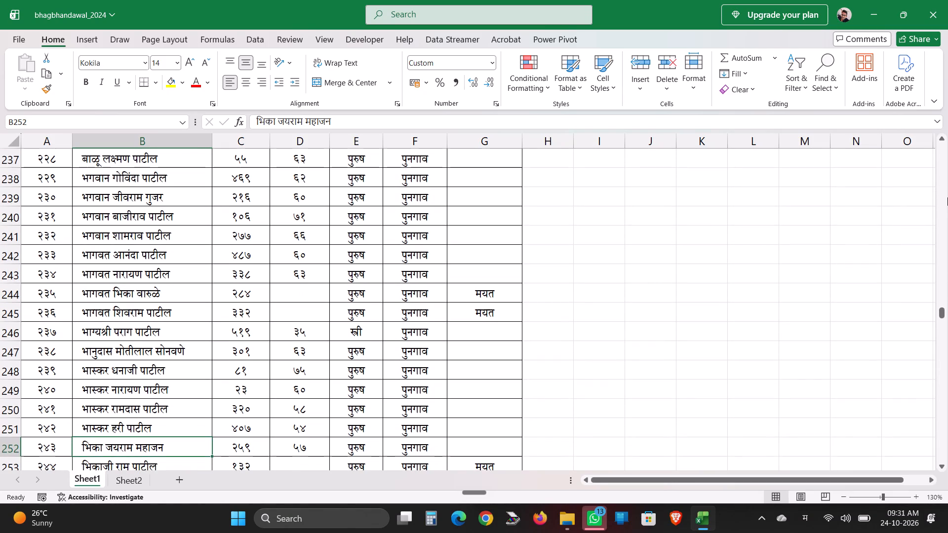
key("Down")
key("Down")
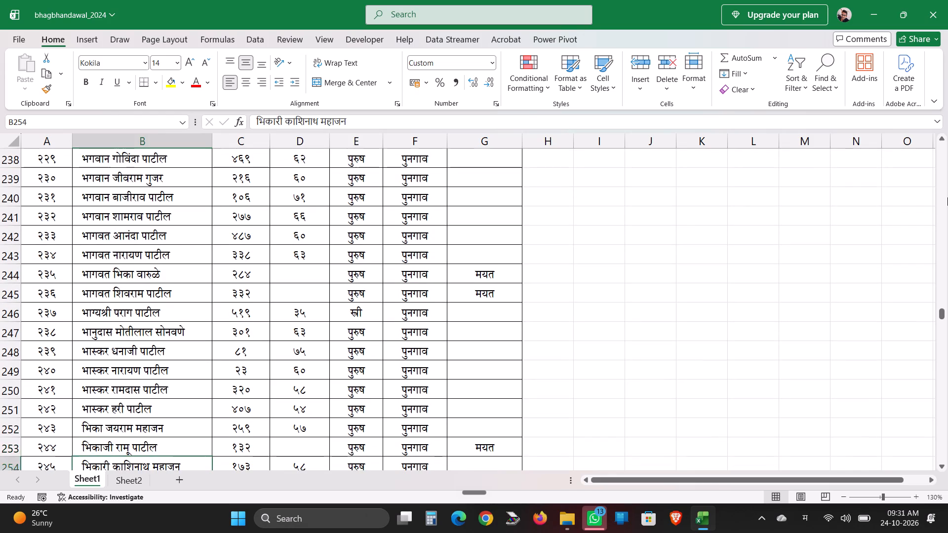
Check the spelling of the following member names in column B row by row, from B255 down to B266.
key("Down")
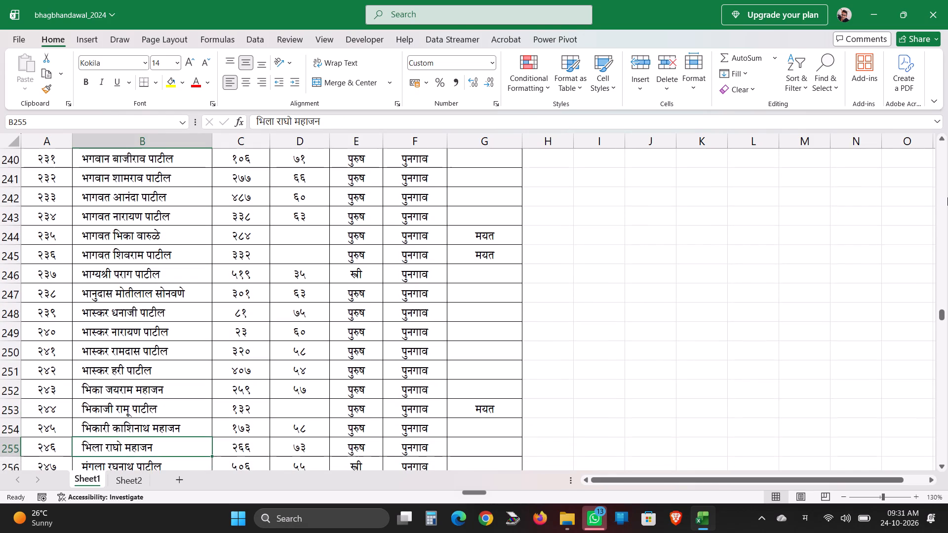
key("Down")
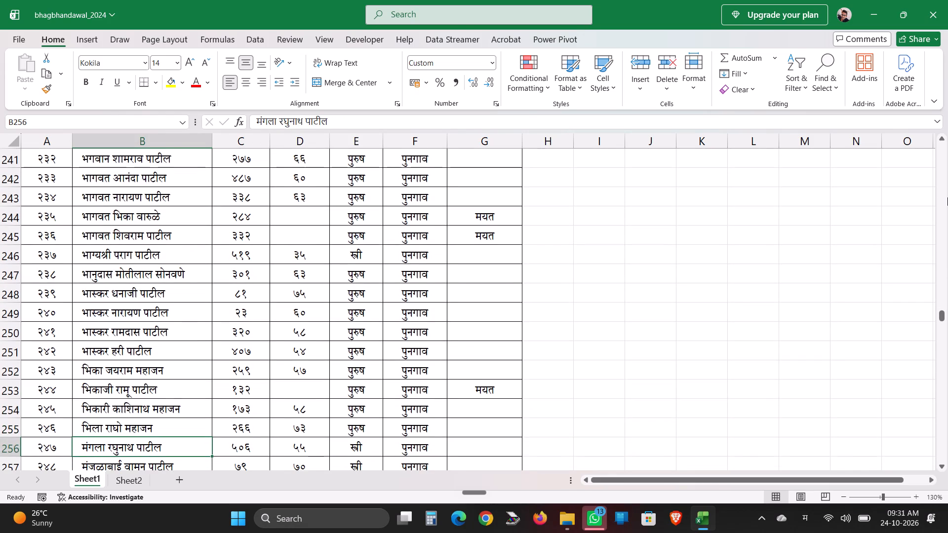
key("Down")
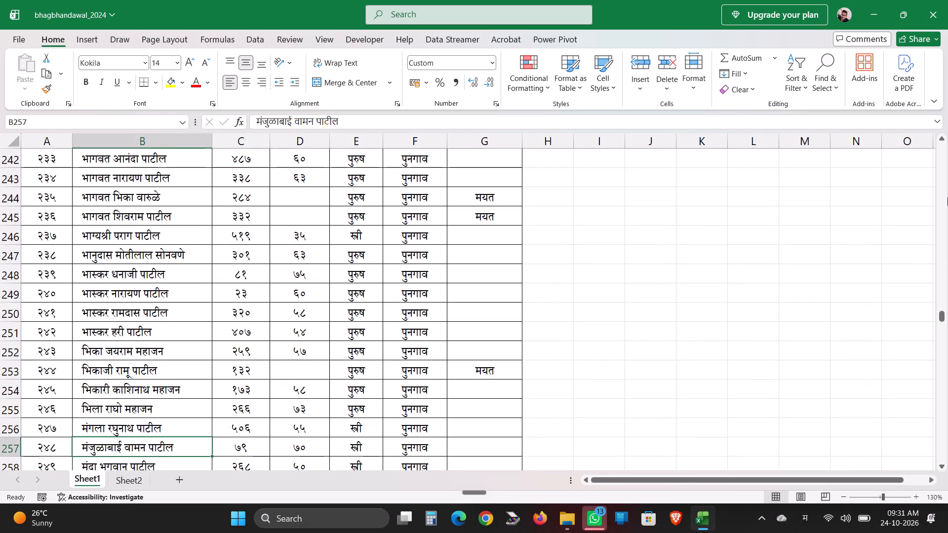
key("Down")
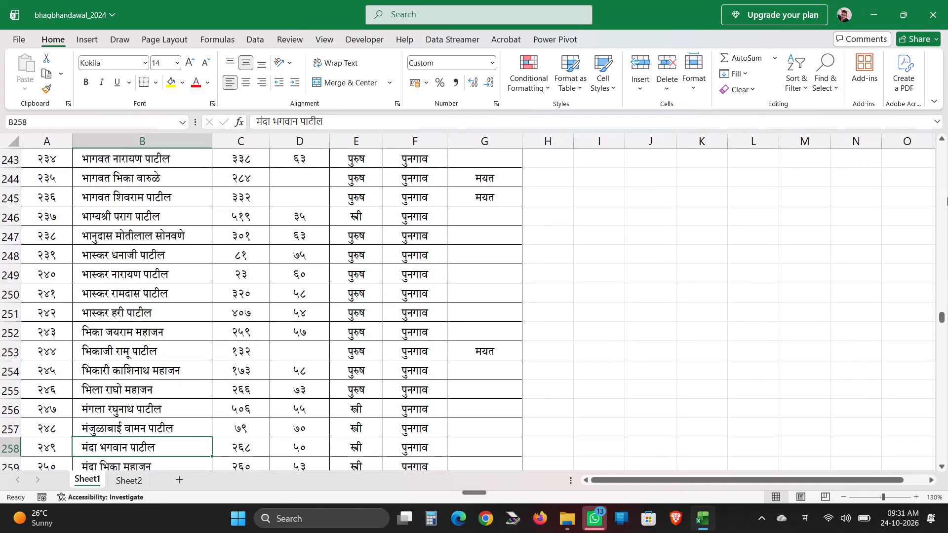
key("Down")
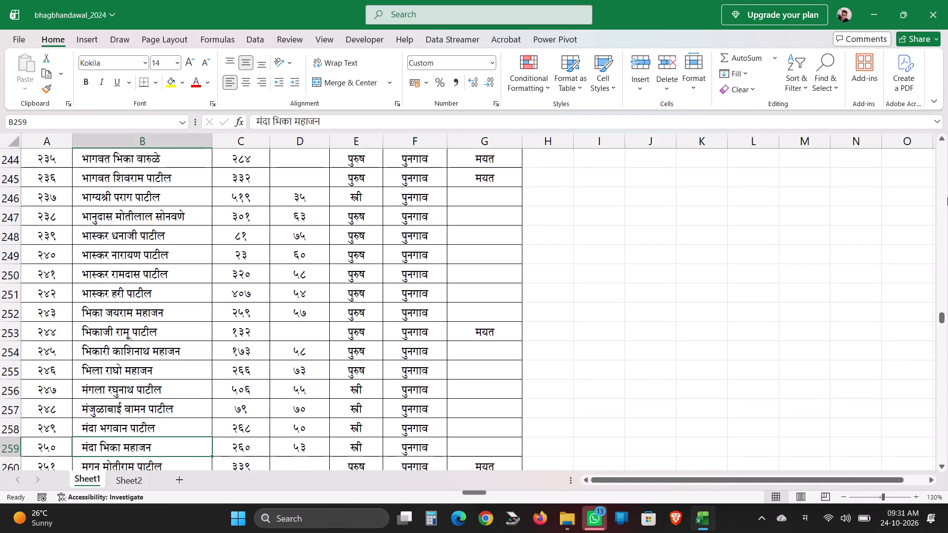
key("Down")
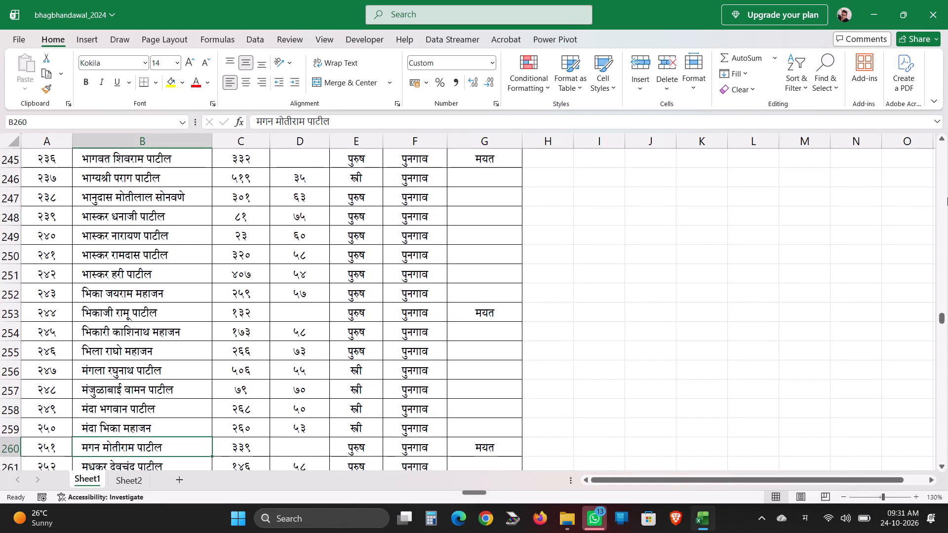
key("Down")
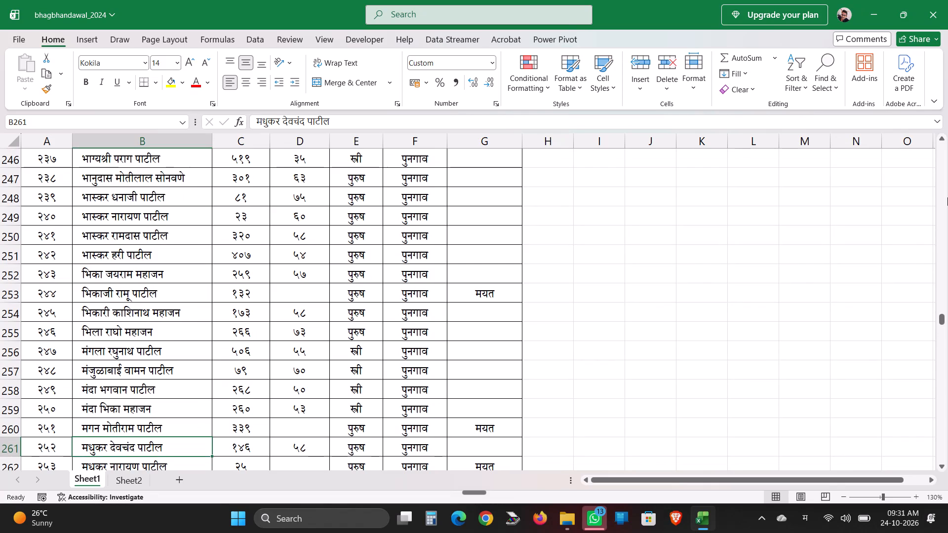
key("Down")
key("Down")
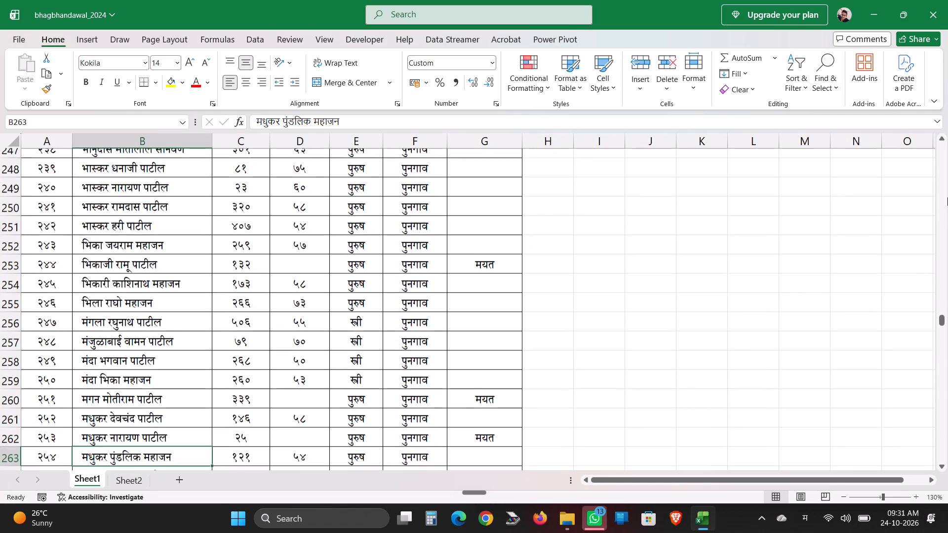
key("Down")
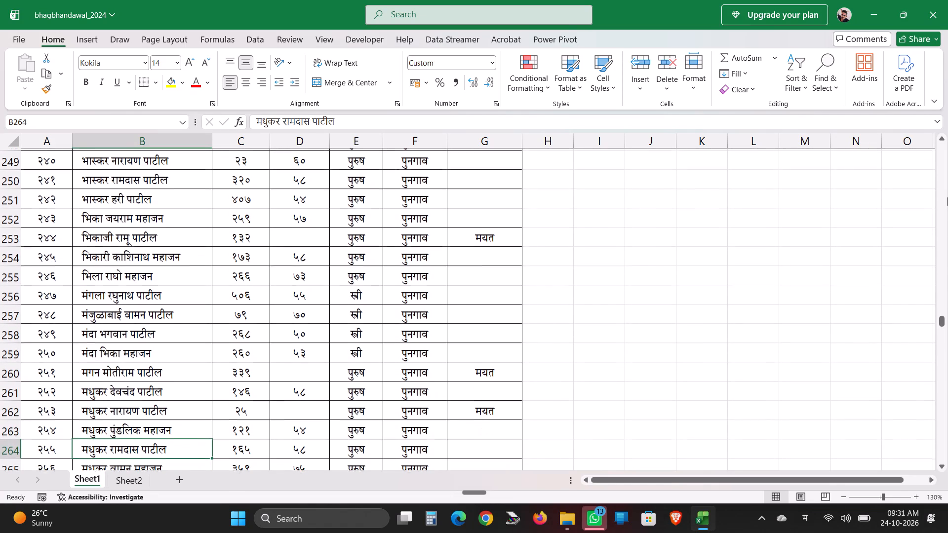
key("Down")
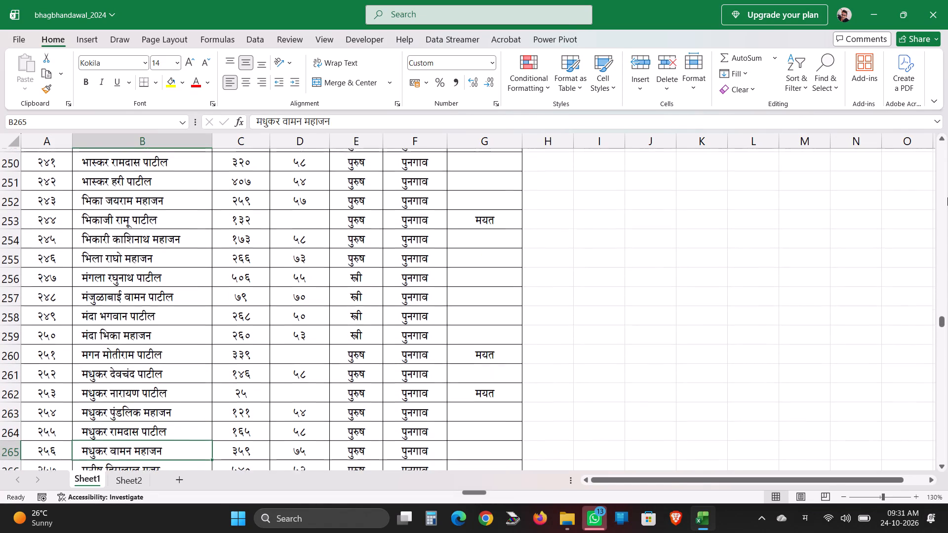
key("Down")
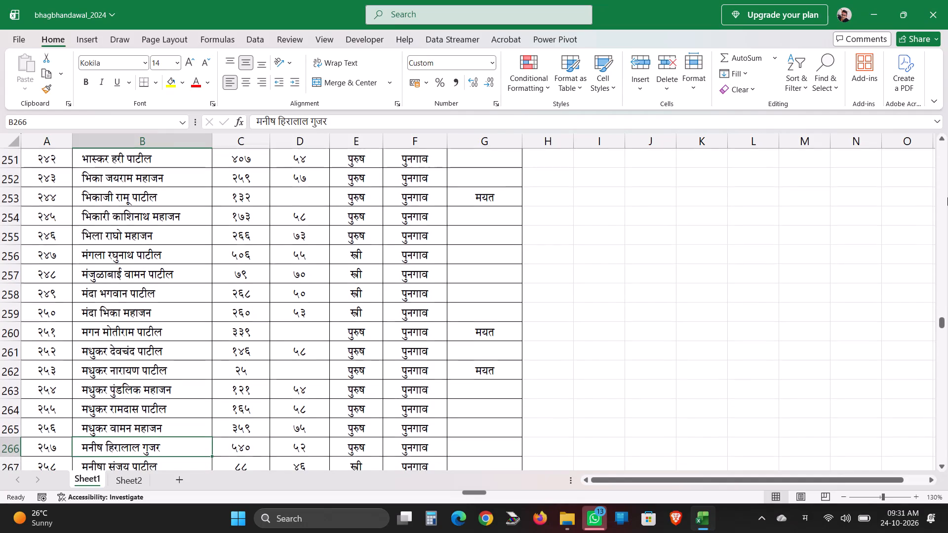
Proofread the member names in column B row by row, from B267 down to B276.
key("Down")
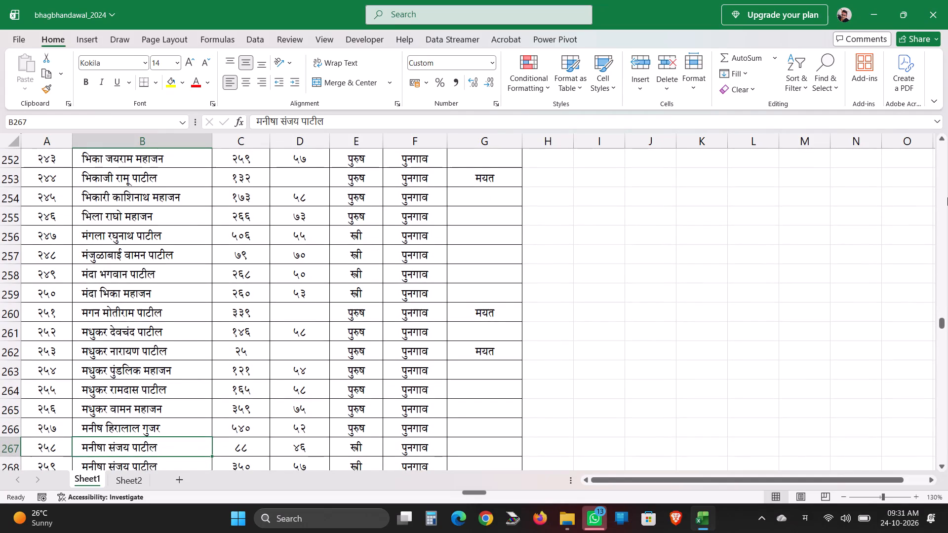
key("Down")
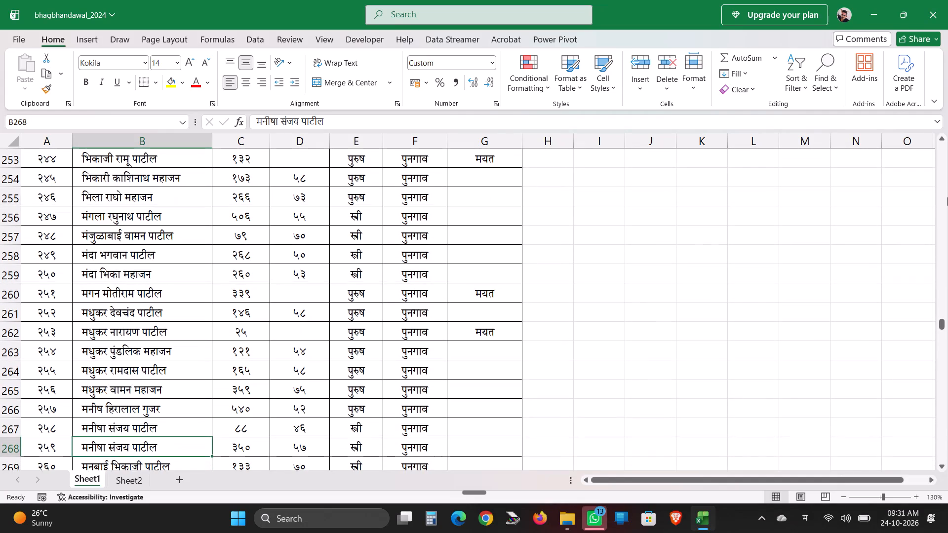
key("Down")
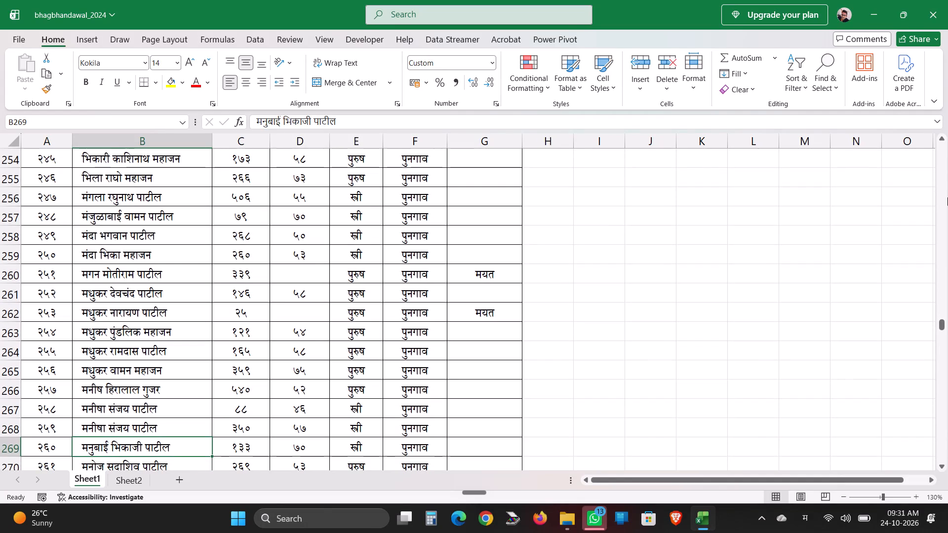
key("Down")
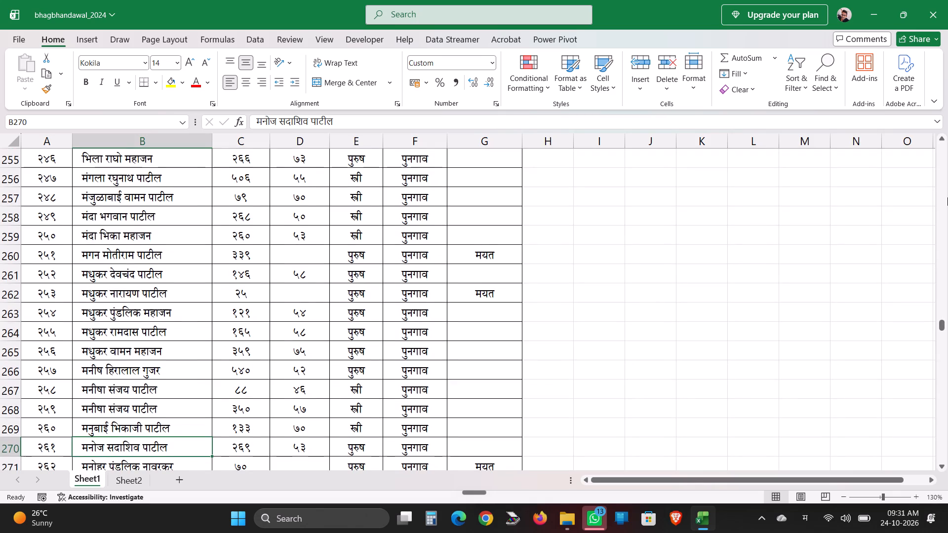
key("Down")
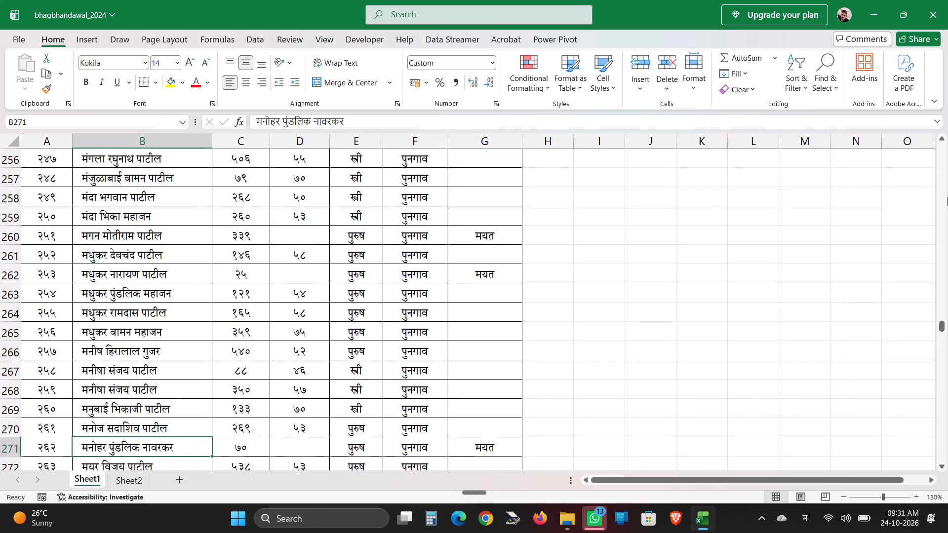
key("Down")
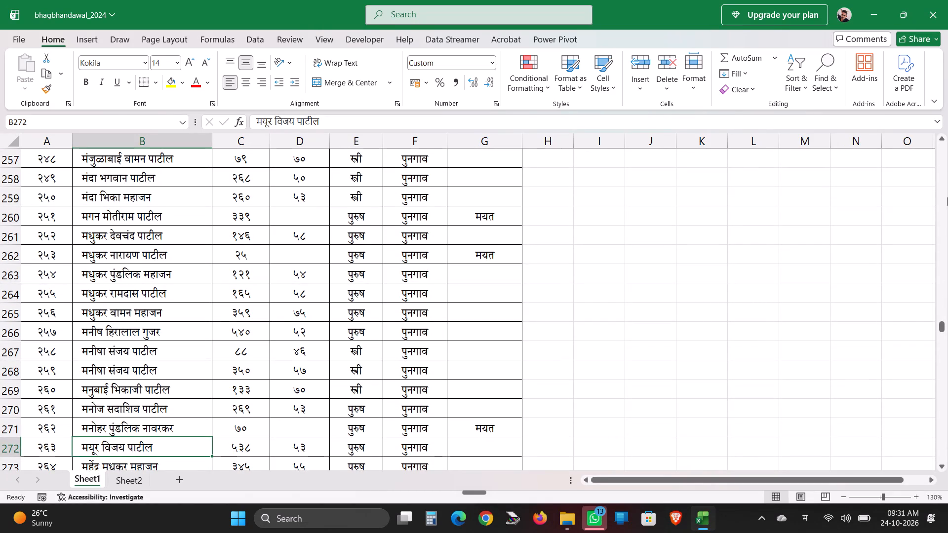
key("Down")
key("Down")
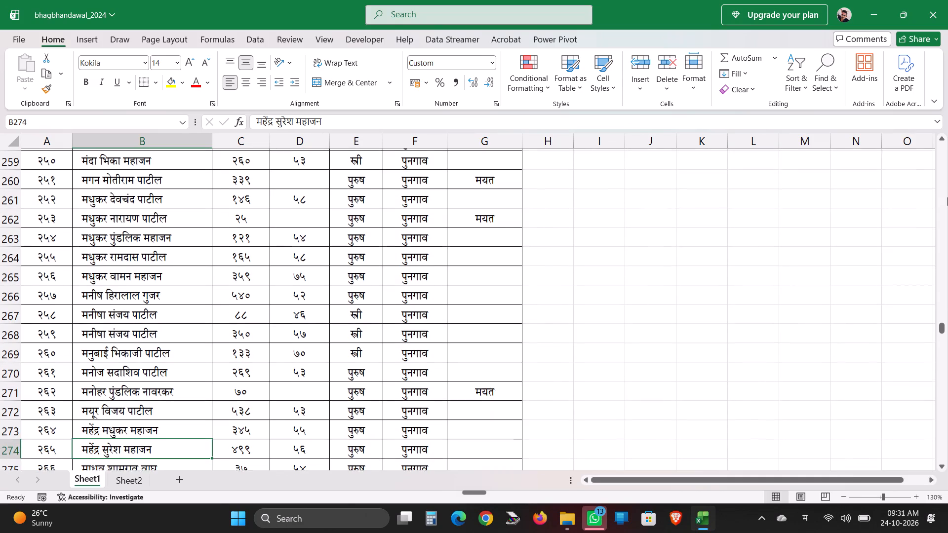
key("Down")
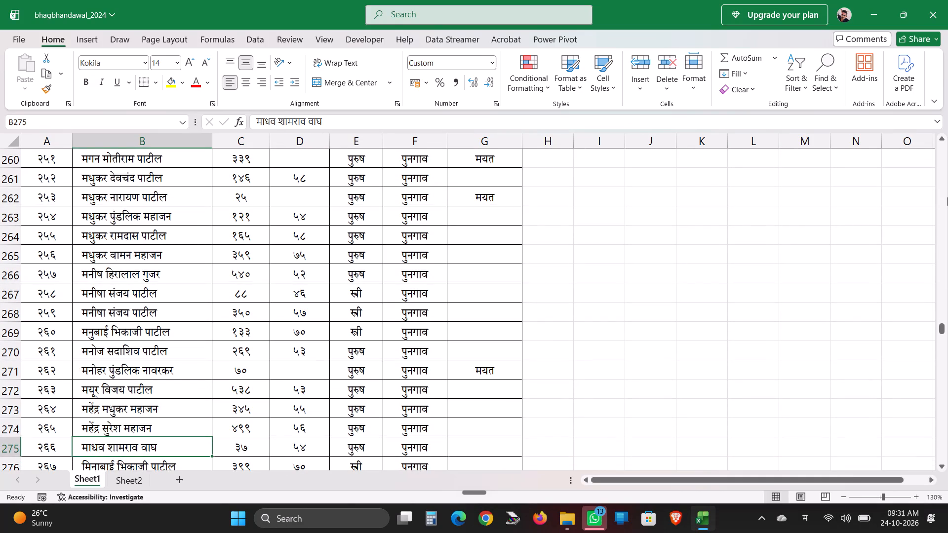
key("Down")
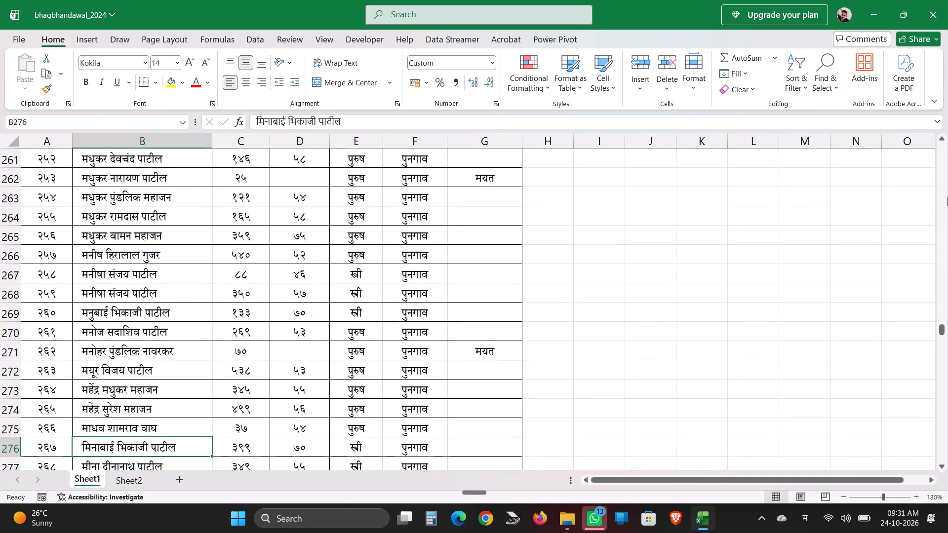
Continue checking the spelling of the member names in column B, from B277 down to B286.
key("Down")
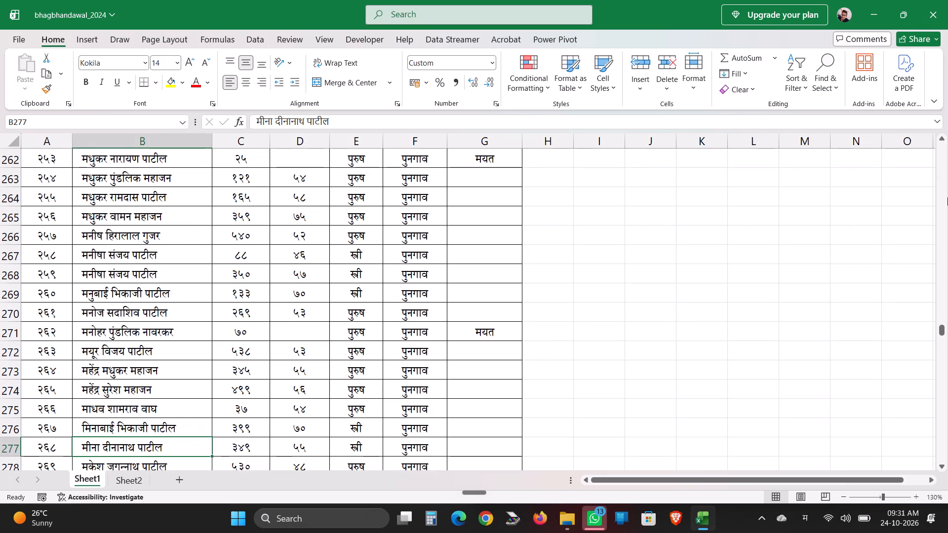
key("Down")
key("Down")
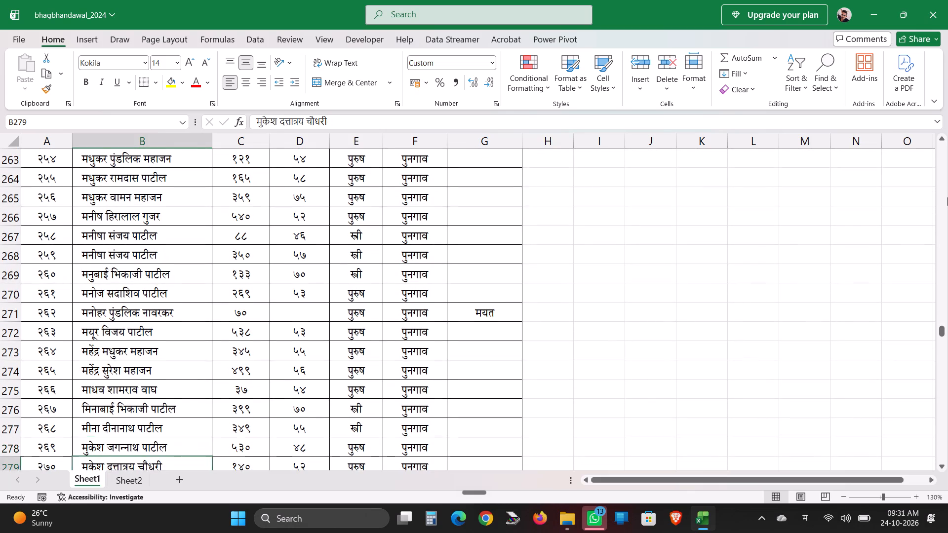
key("Down")
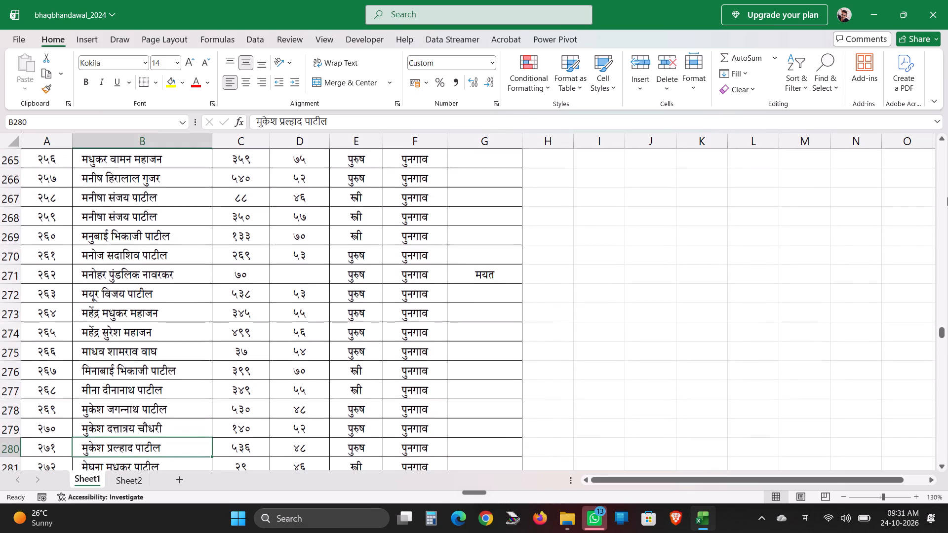
key("Down")
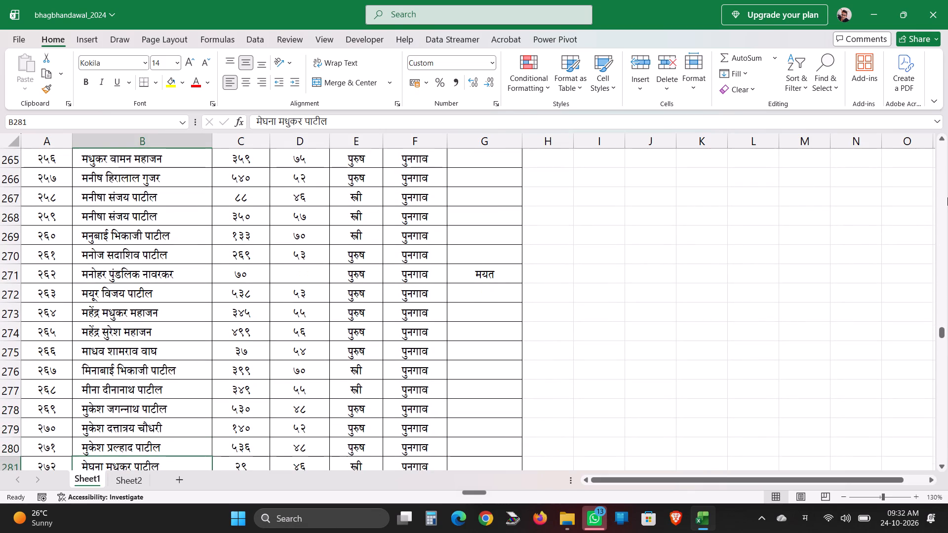
key("Down")
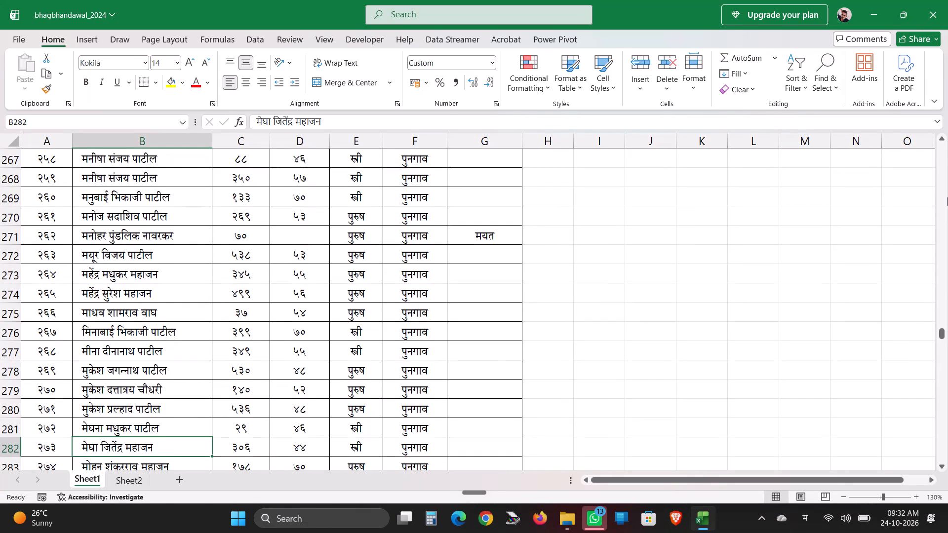
key("Down")
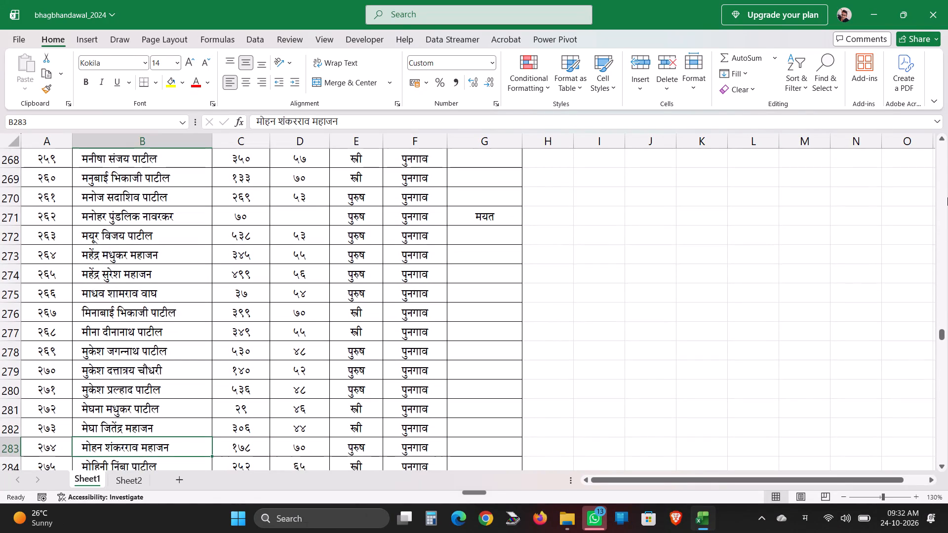
key("Down")
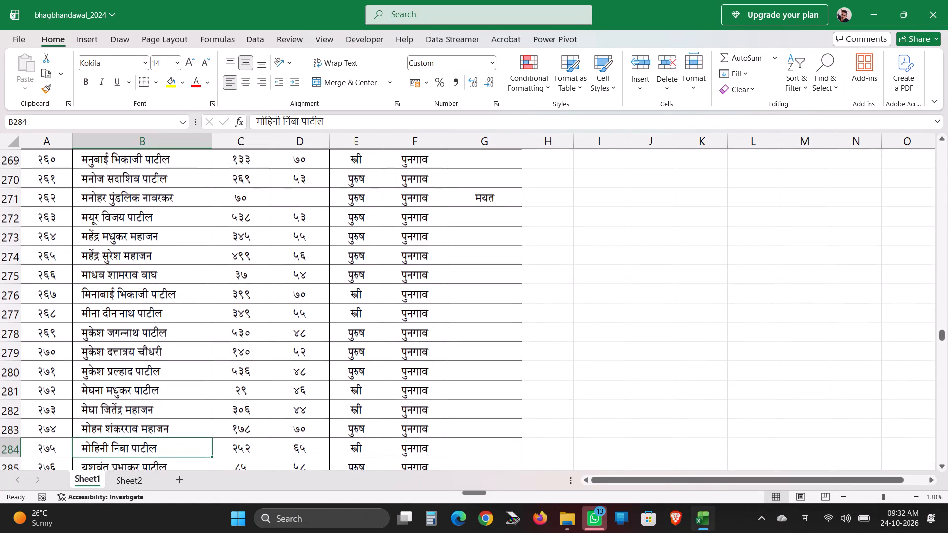
key("Down")
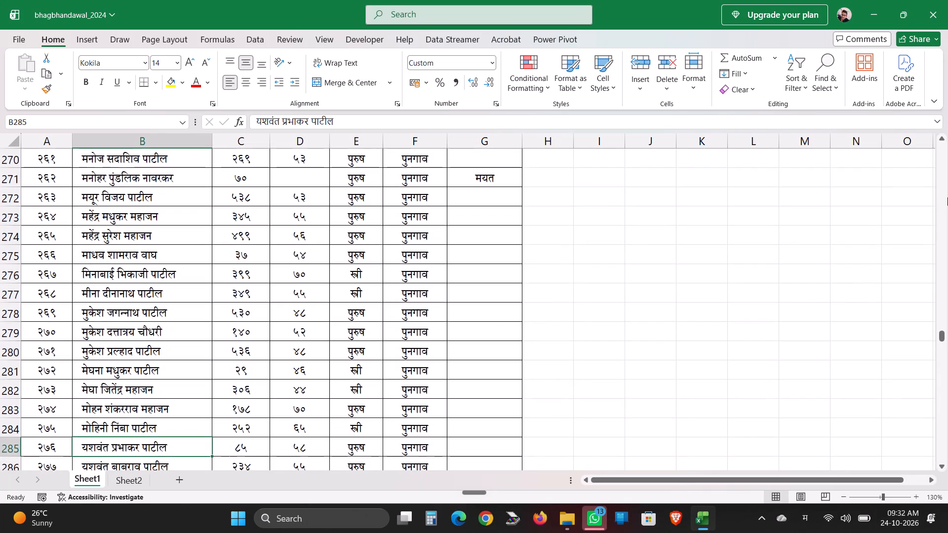
key("Down")
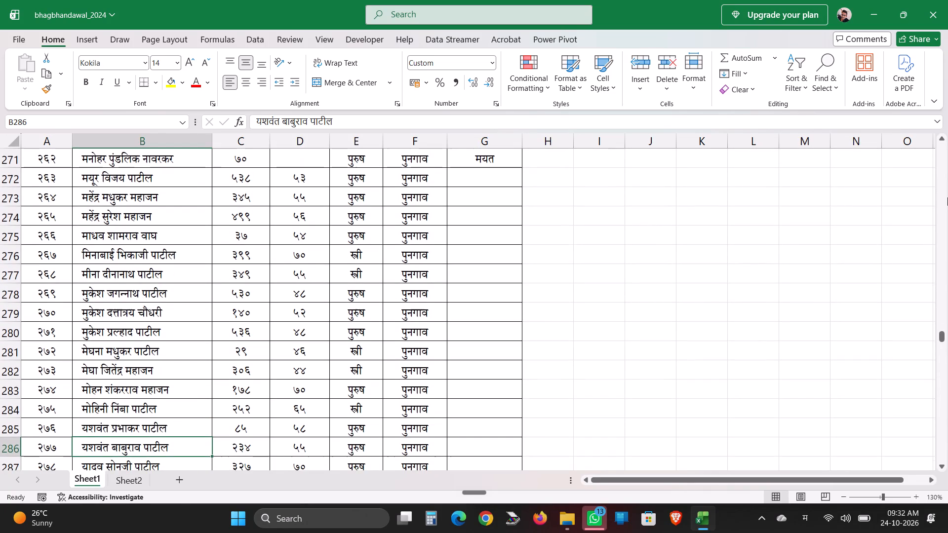
Examine the following member names in column B for spelling mistakes, from B287 down to B295.
key("Down")
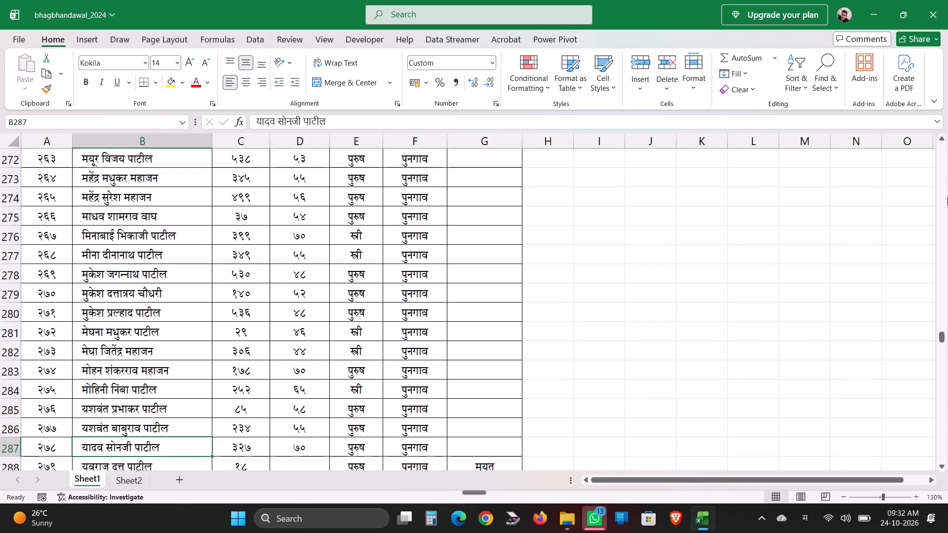
key("Down")
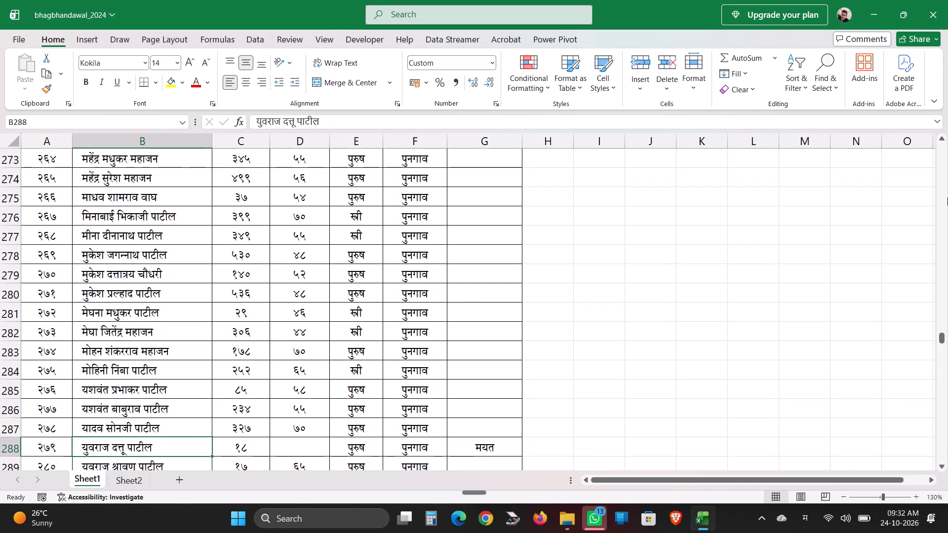
key("Down")
key("Down")
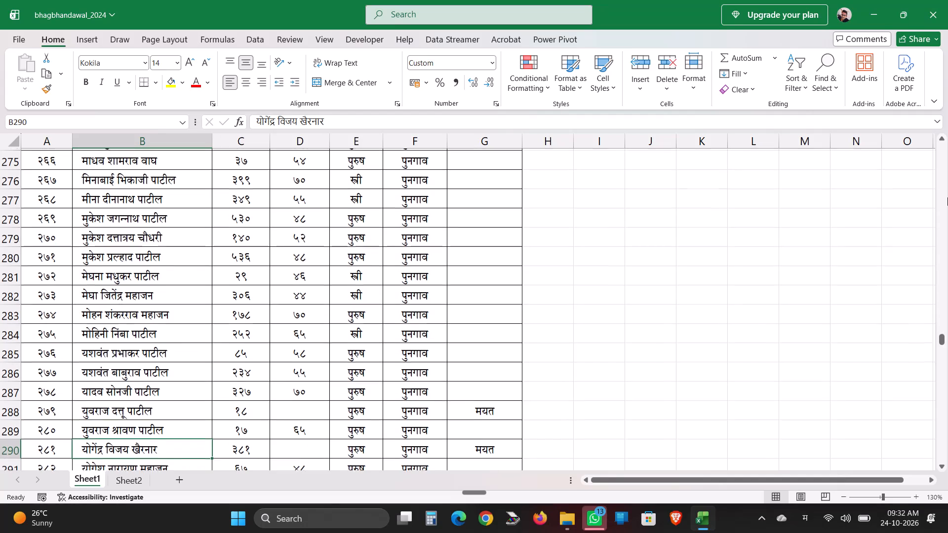
key("Down")
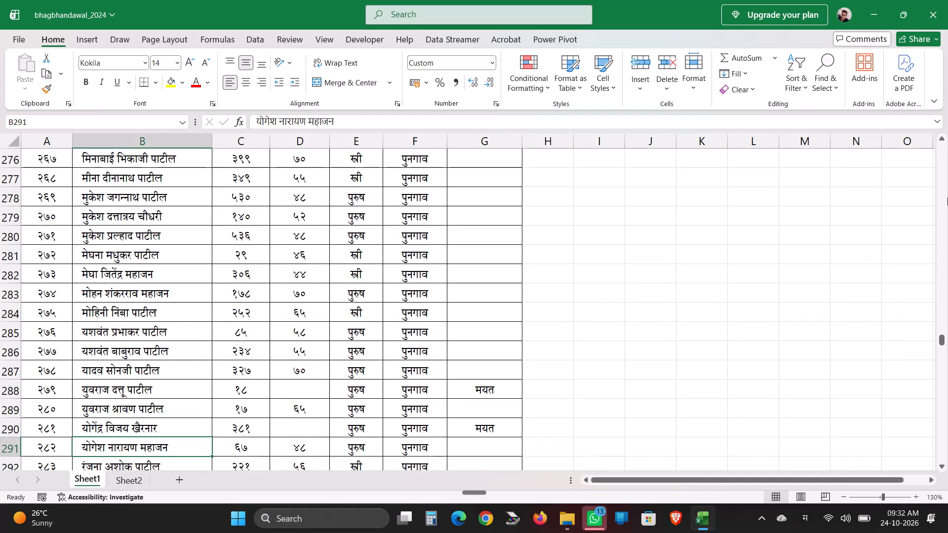
key("Down")
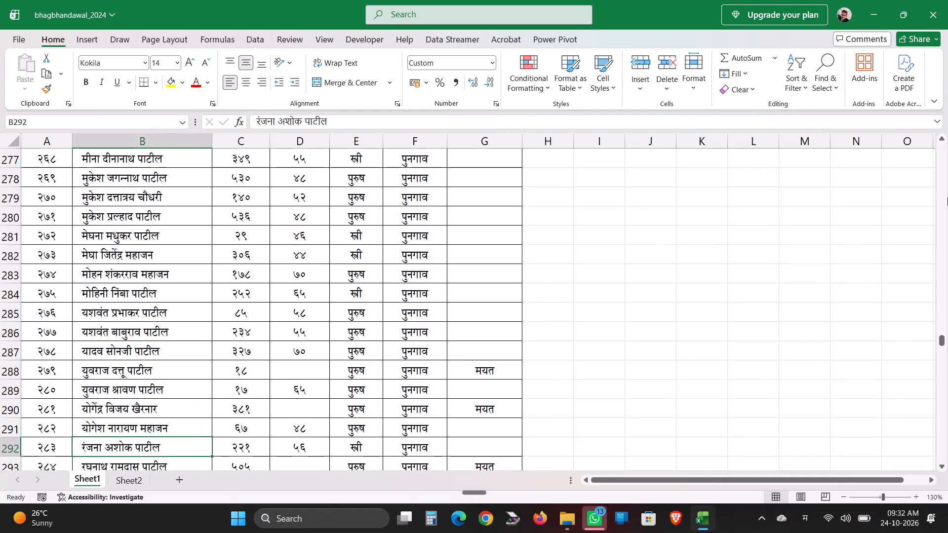
key("Down")
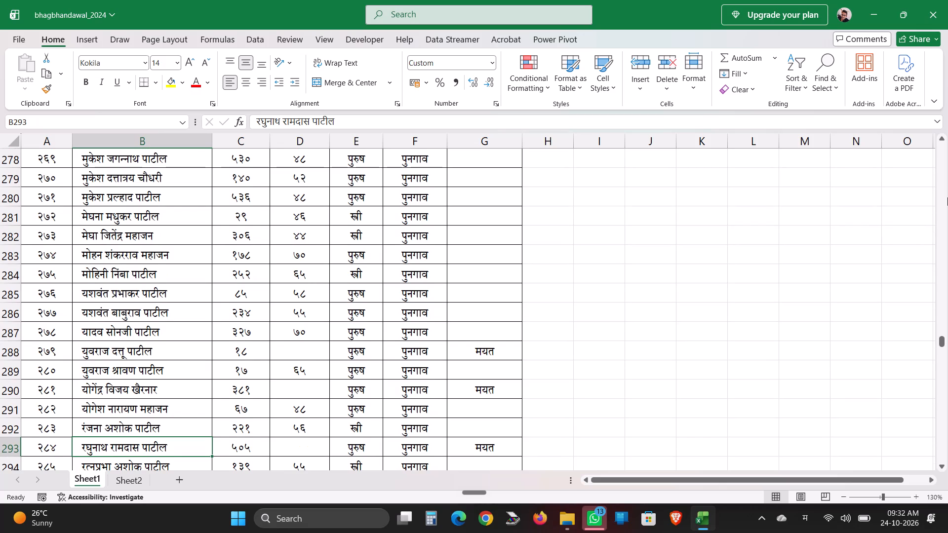
key("Down")
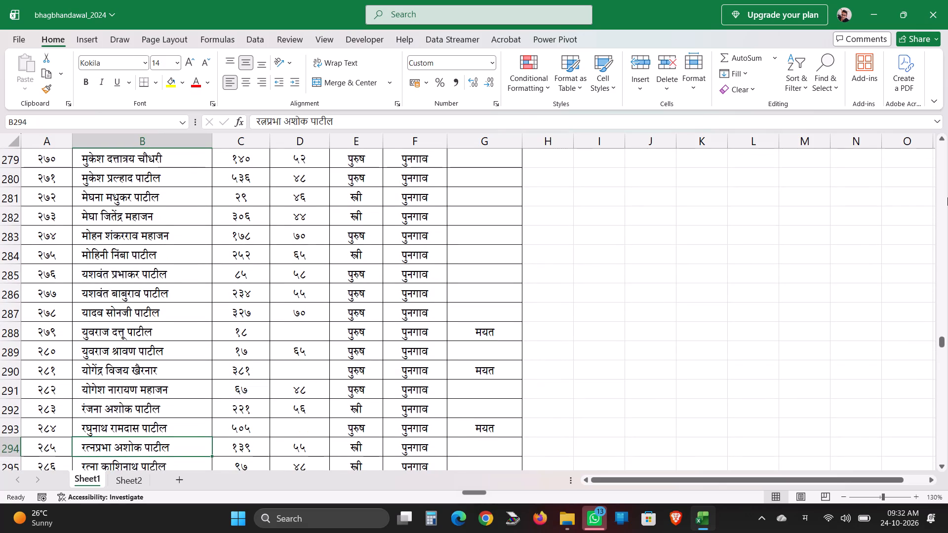
key("Down")
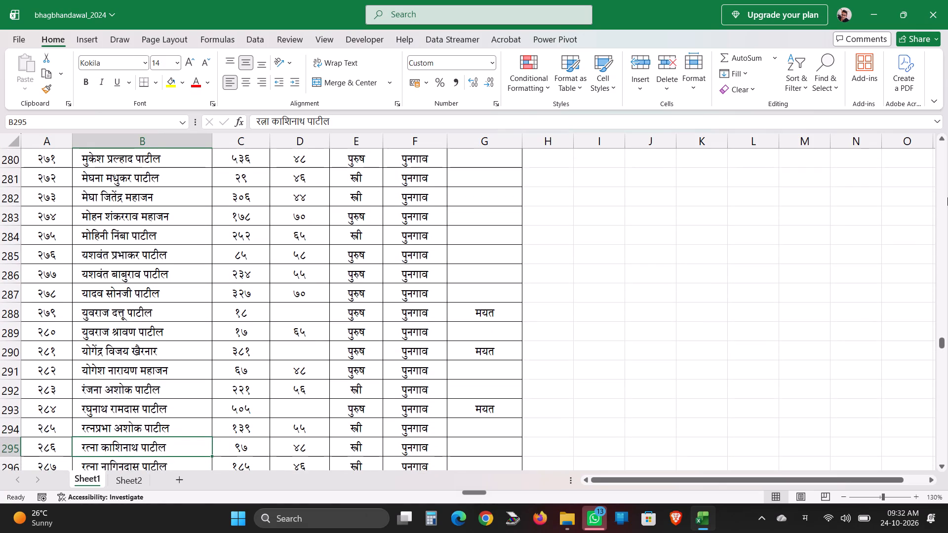
Correct the middle name of the member in B296 to नगिनदास.
key("Down")
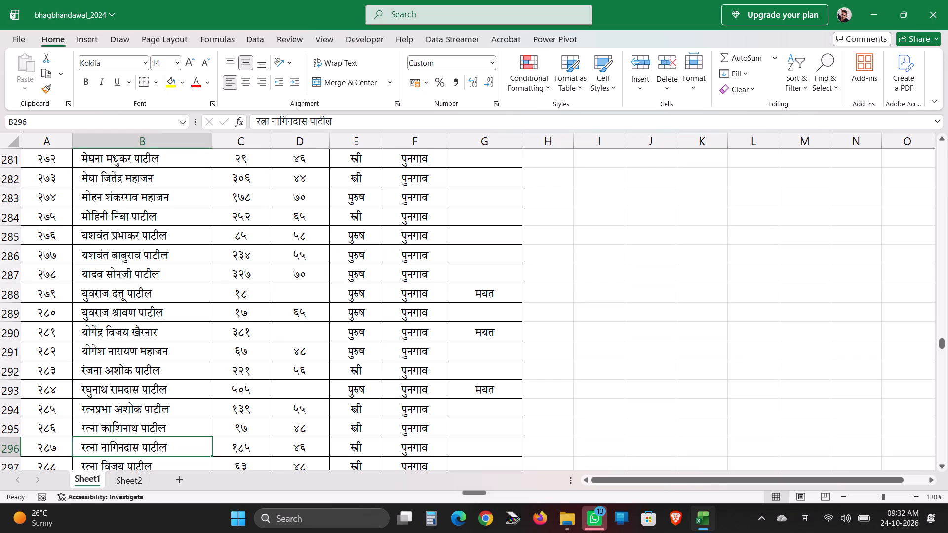
double_click(111, 447)
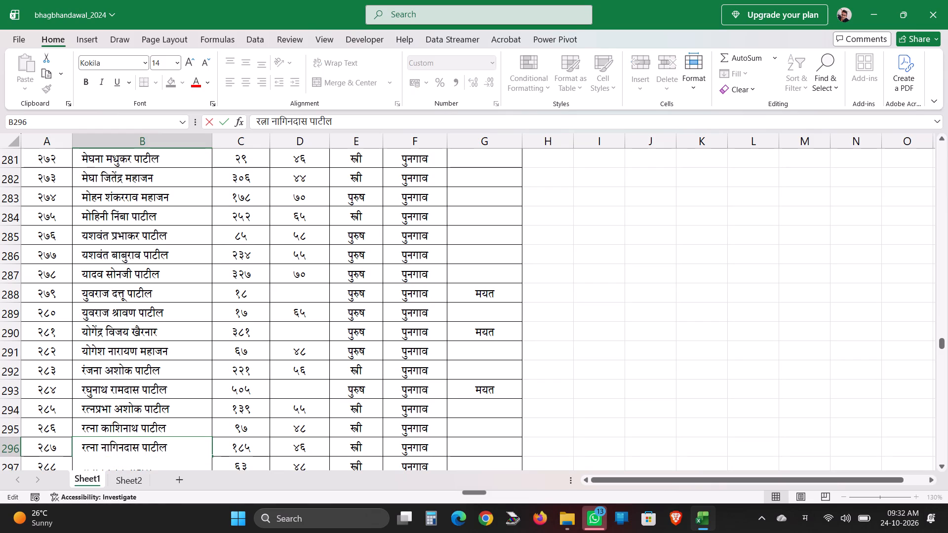
key("BackSpace")
left_click(224, 452)
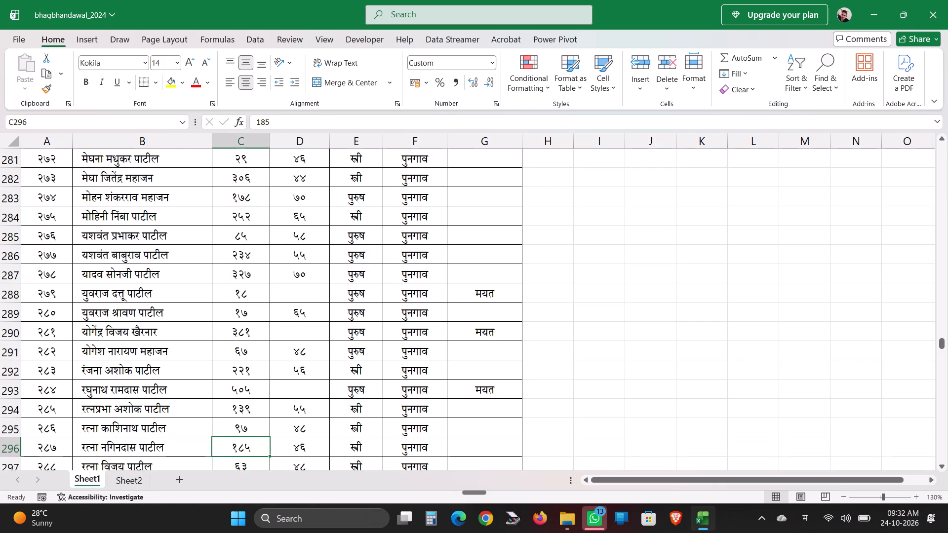
Proofread the member names in column B row by row, from B296 down to B306.
left_click(170, 455)
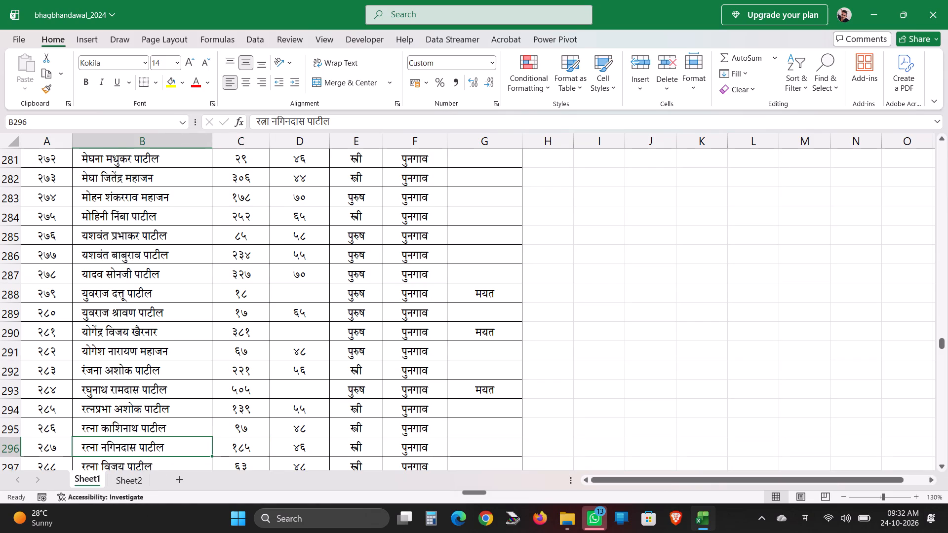
key("Down")
key("Down")
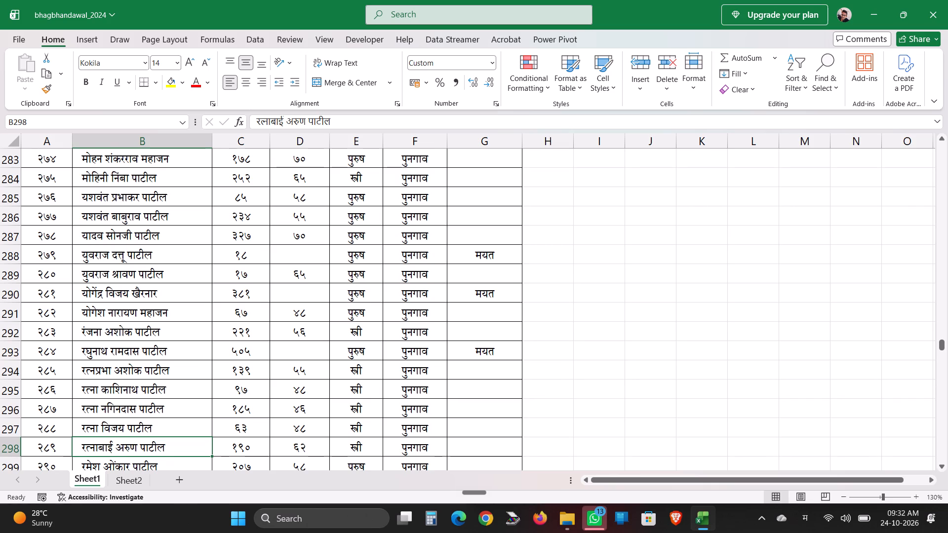
key("Down")
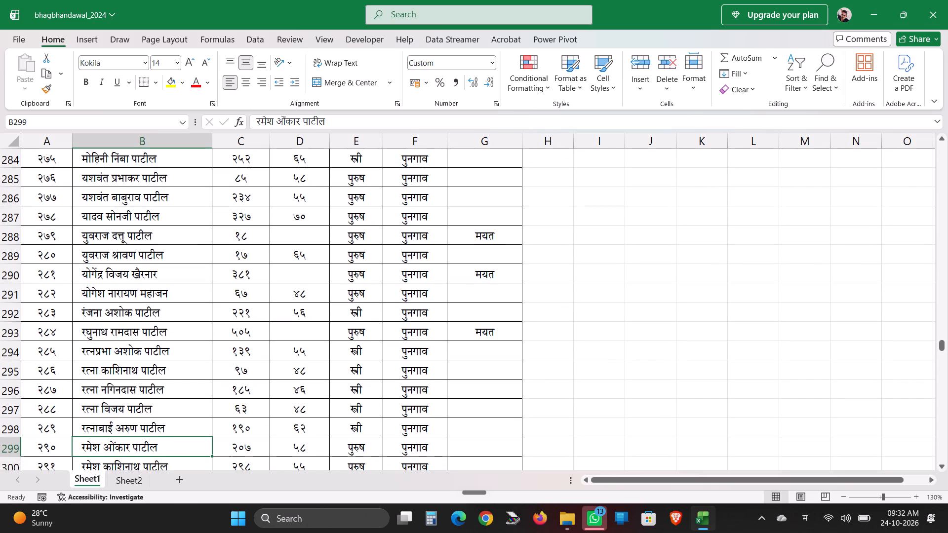
key("Down")
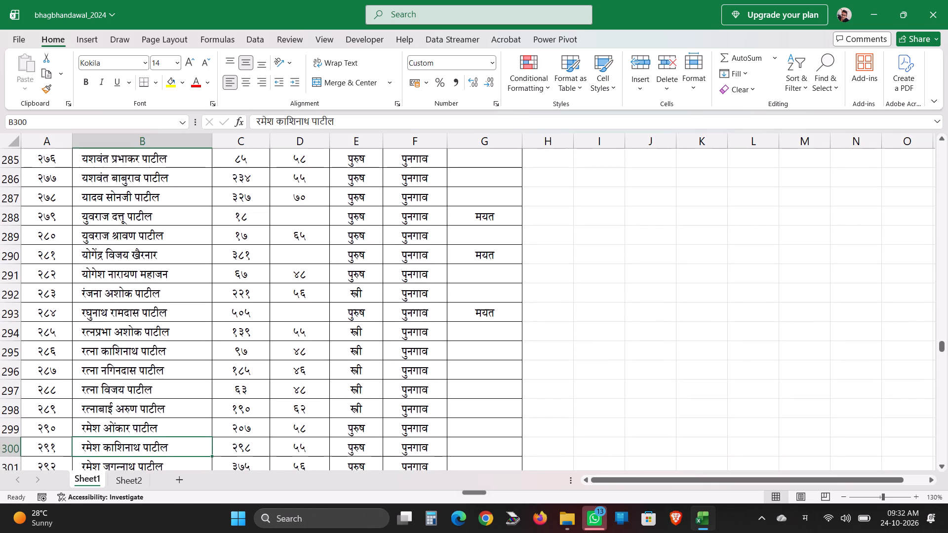
key("Down")
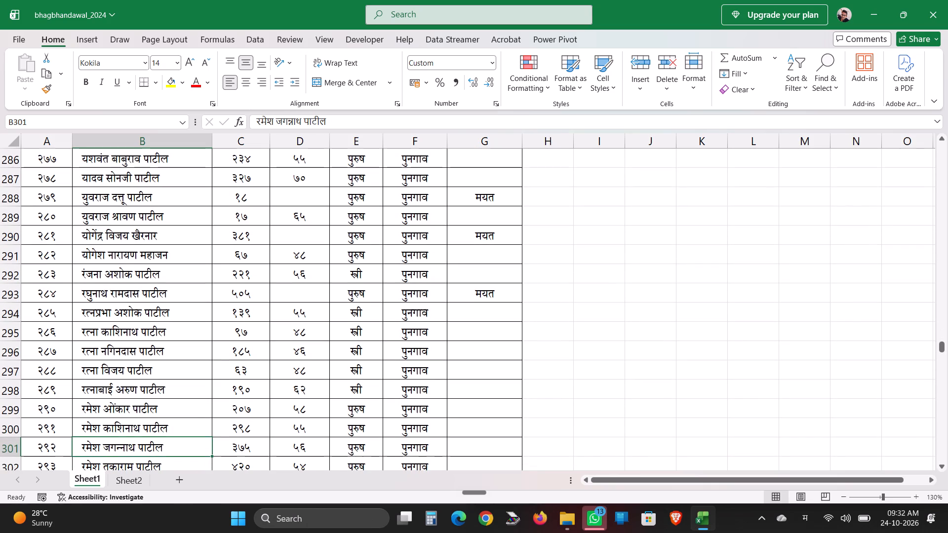
key("Down")
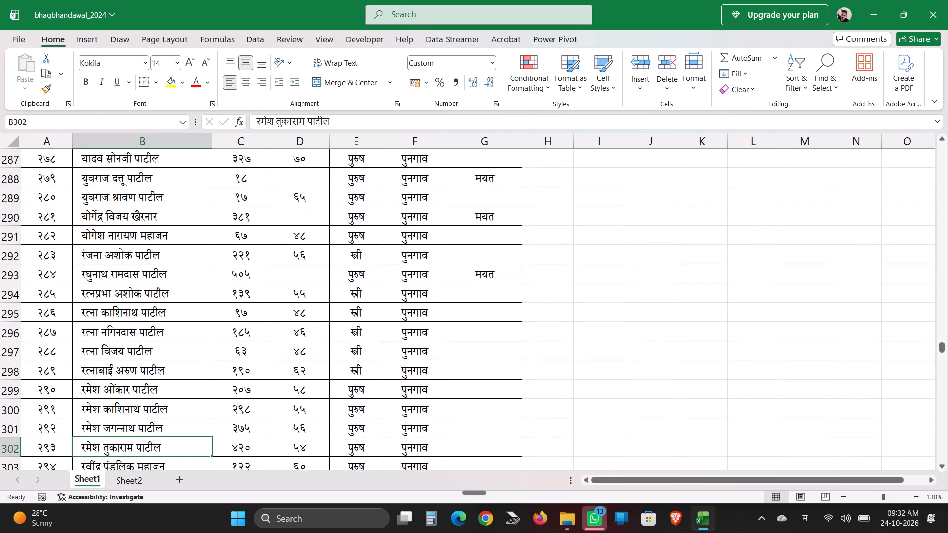
key("Down")
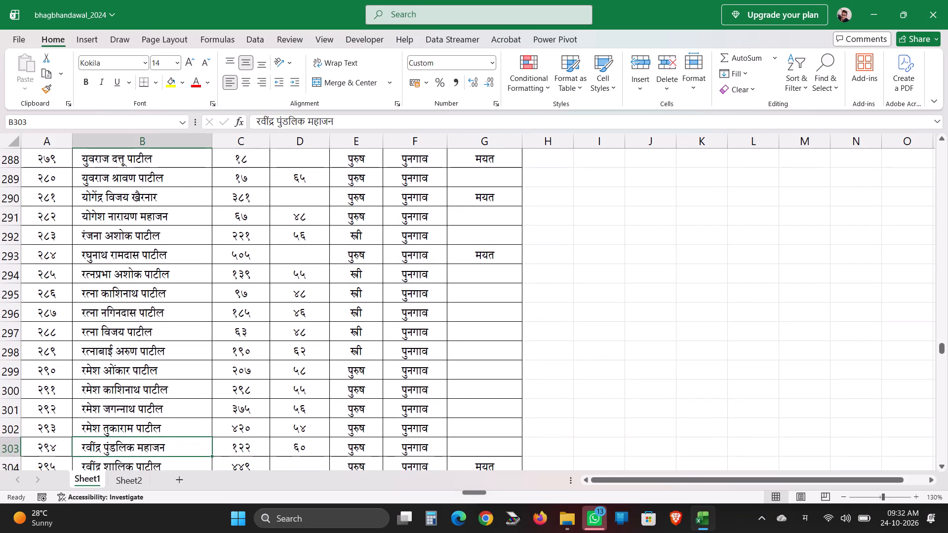
key("Down")
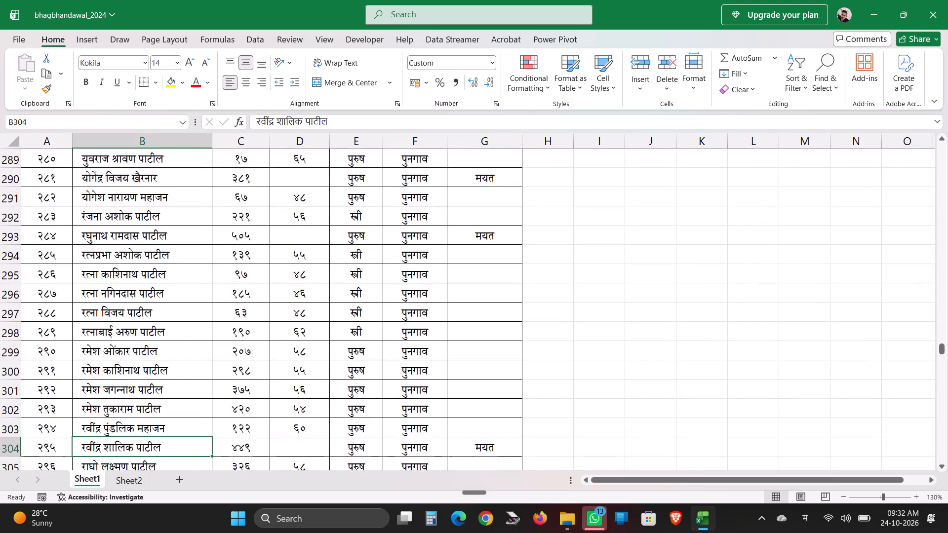
key("Down")
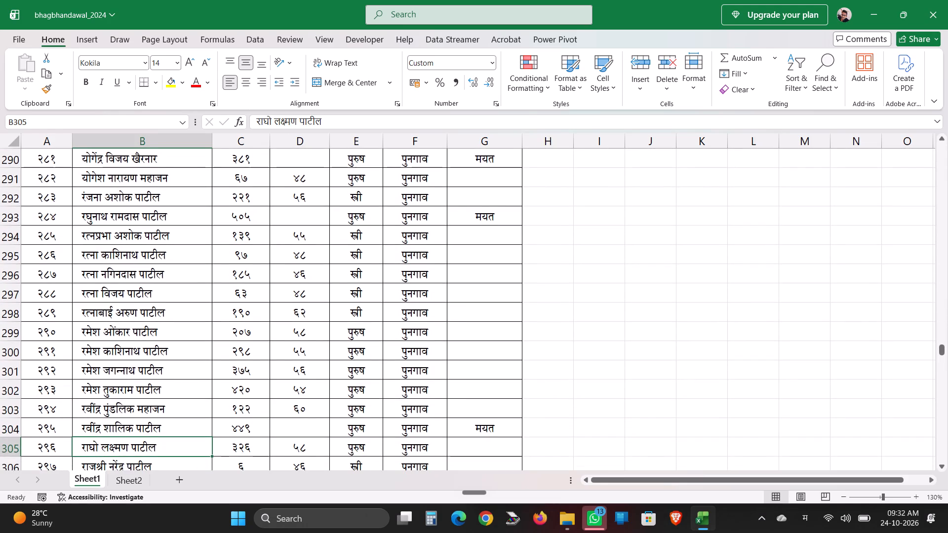
key("Down")
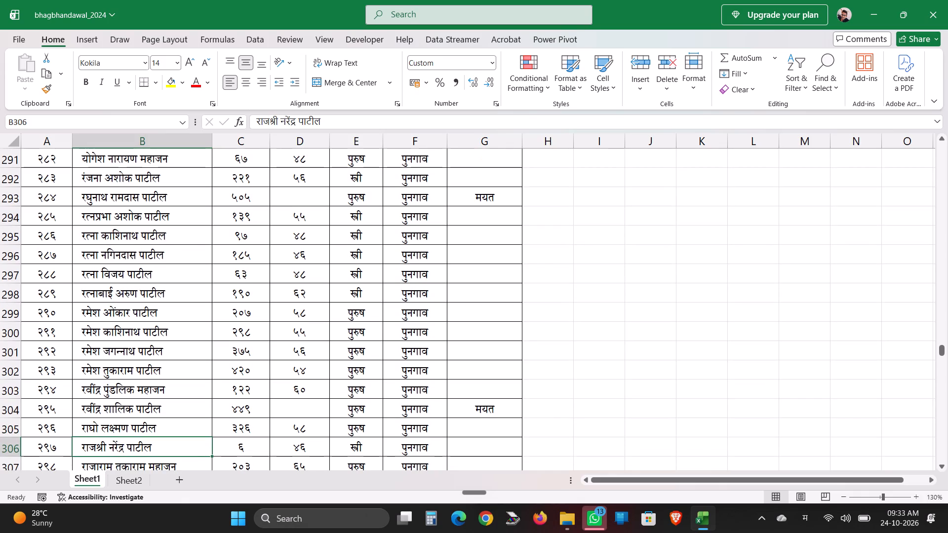
Continue checking the spelling of the member names in column B, from B307 down to B316.
key("Down")
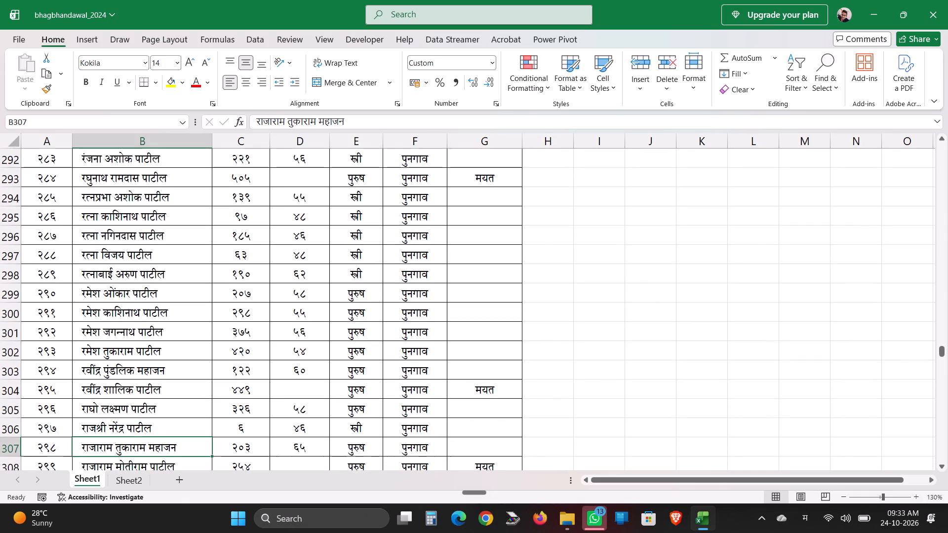
key("Down")
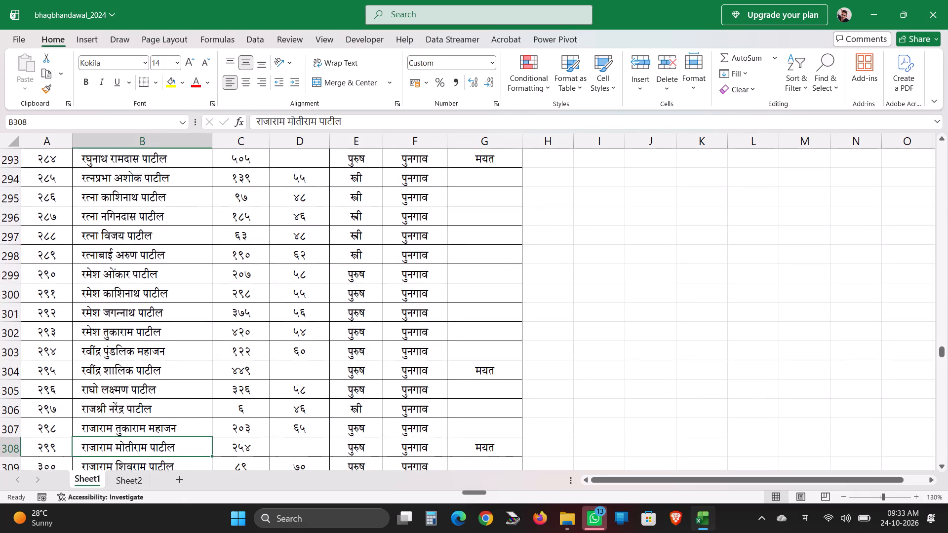
key("Down")
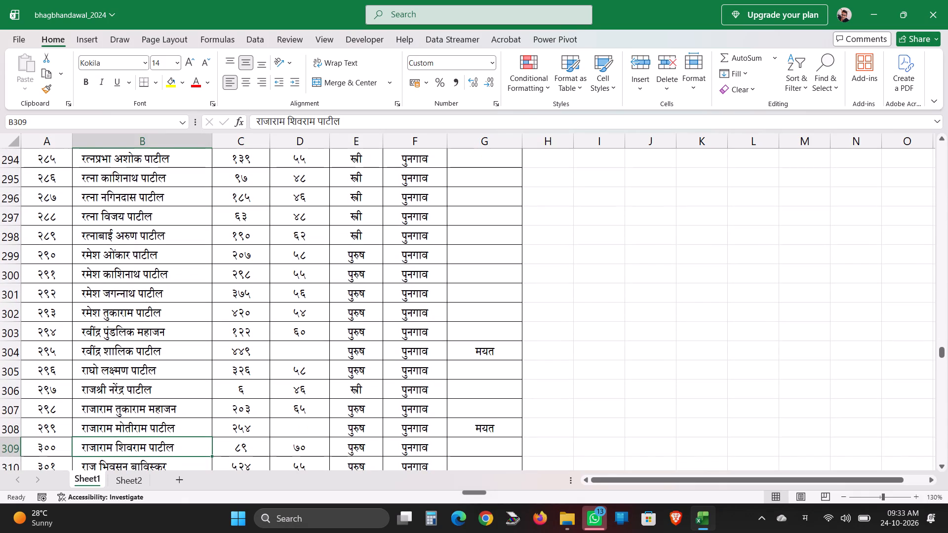
key("Down")
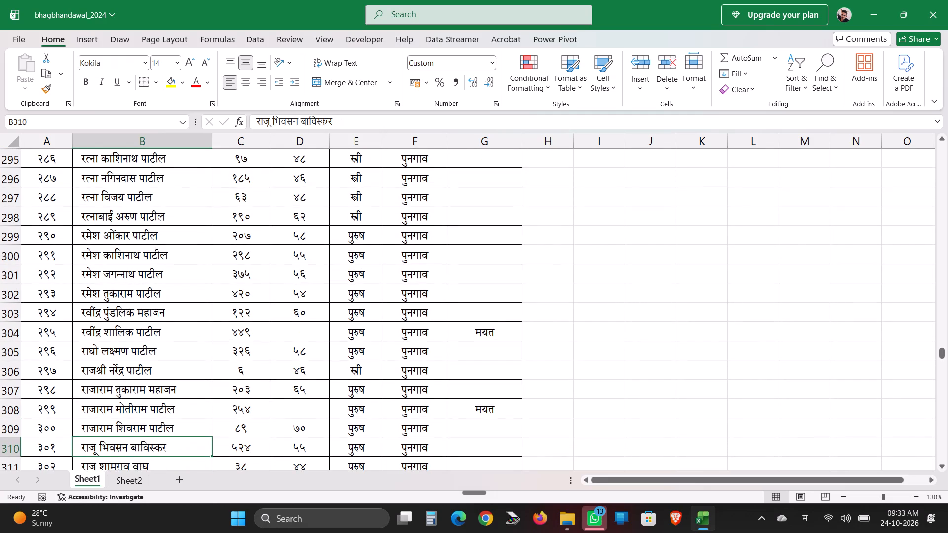
key("Down")
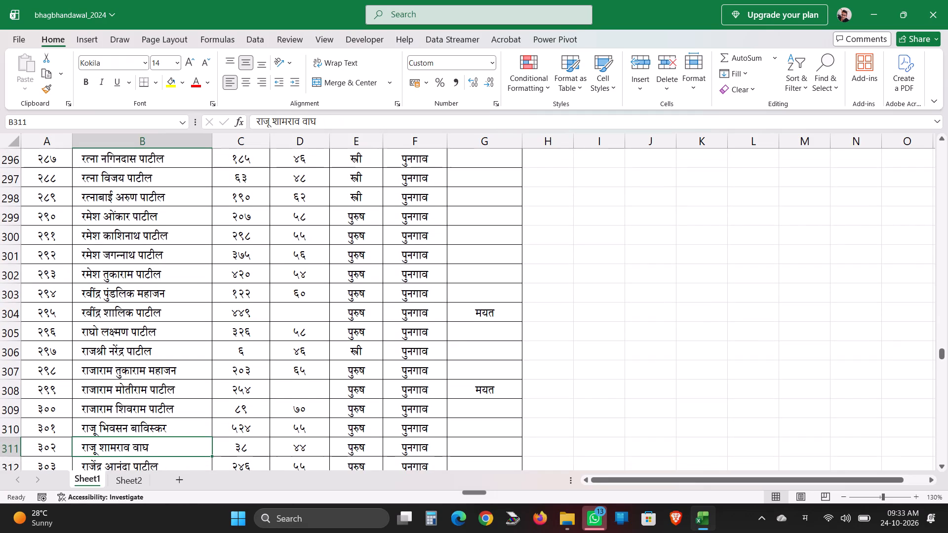
key("Down")
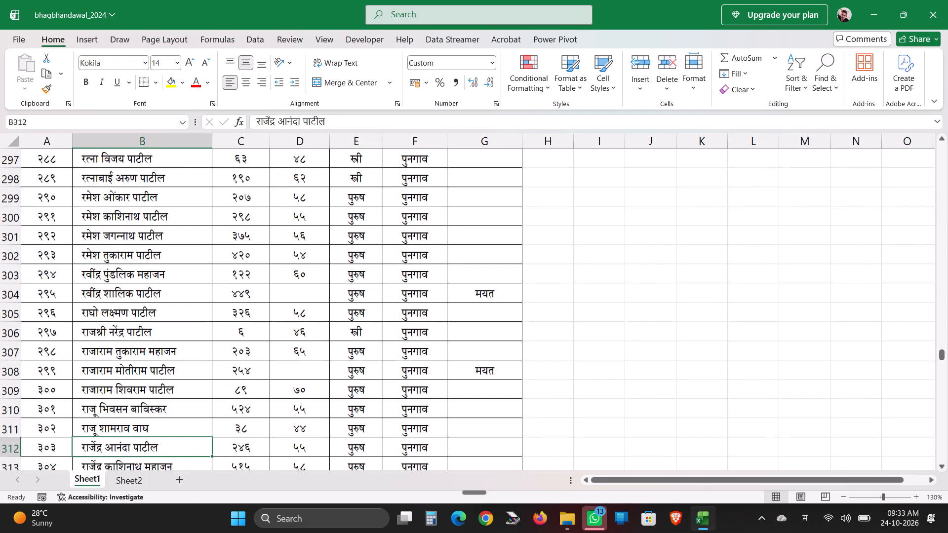
key("Down")
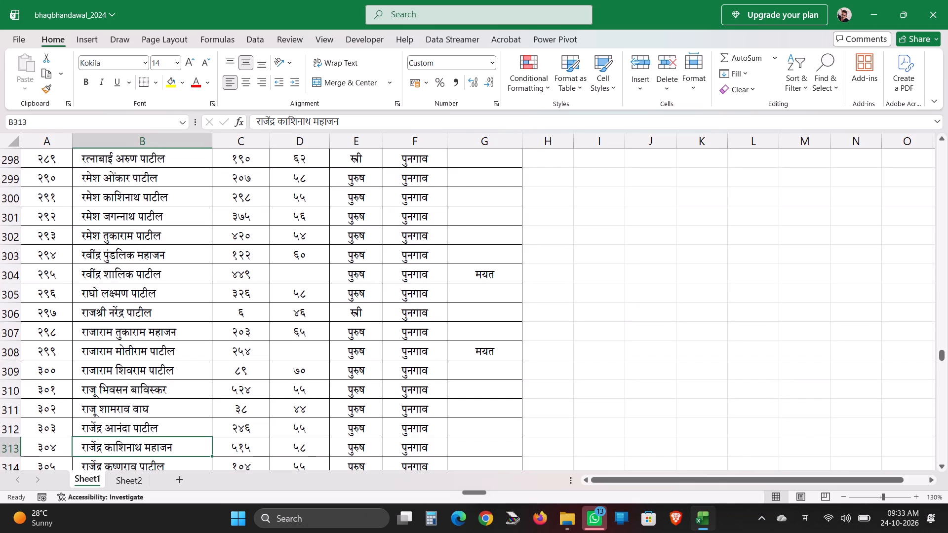
key("Down")
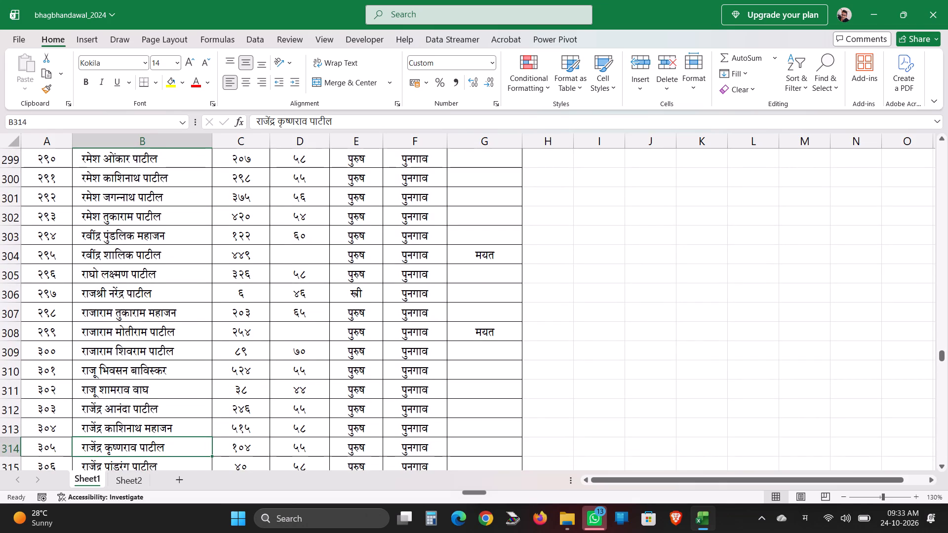
key("Down")
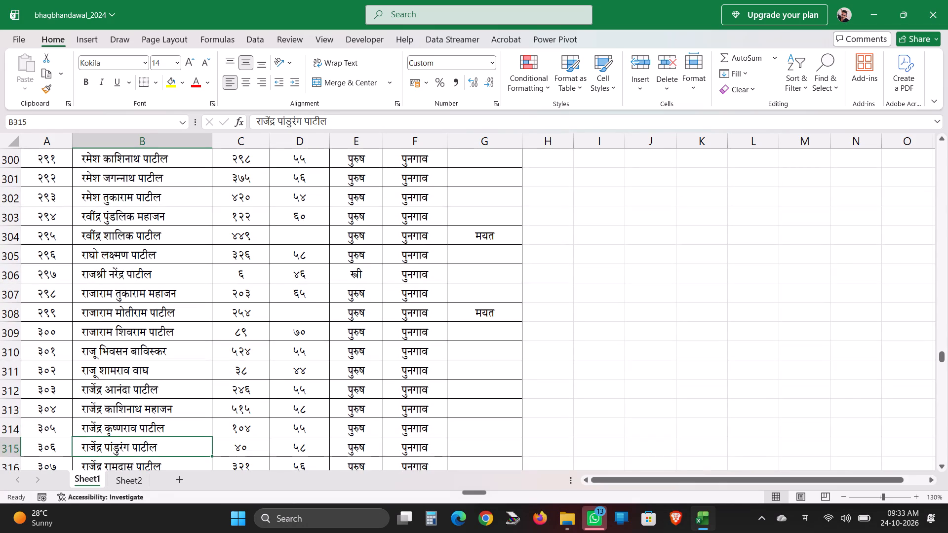
key("Down")
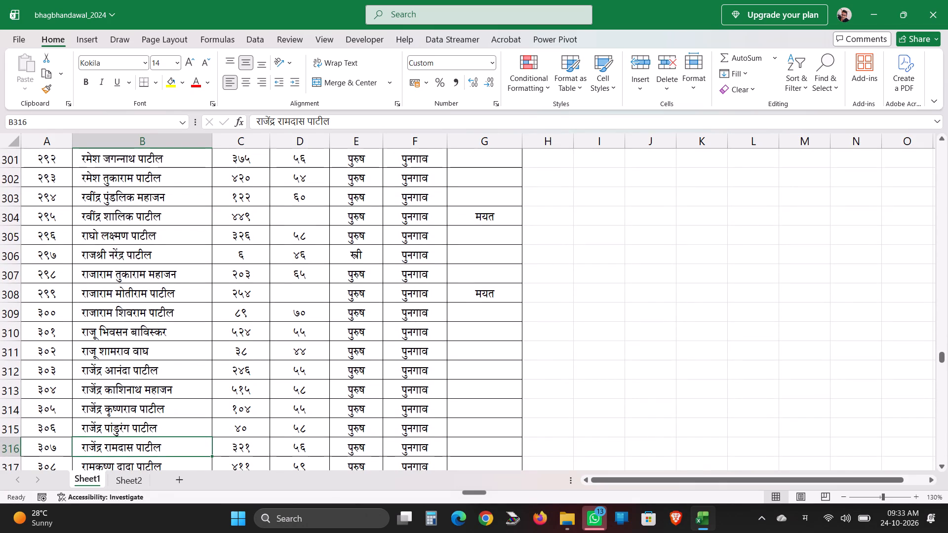
Correct the middle name of the member in B317 to दगा and save the workbook.
key("Down")
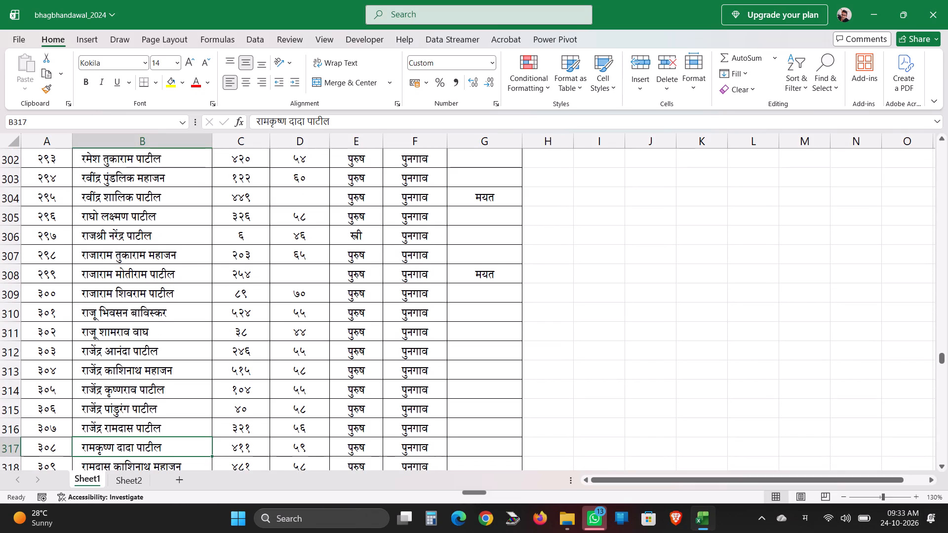
triple_click(126, 449)
left_click(126, 449)
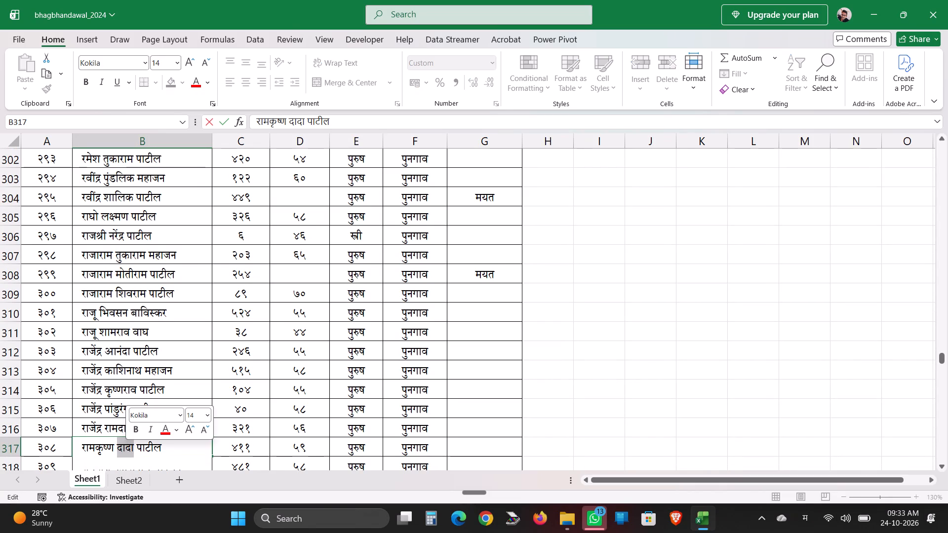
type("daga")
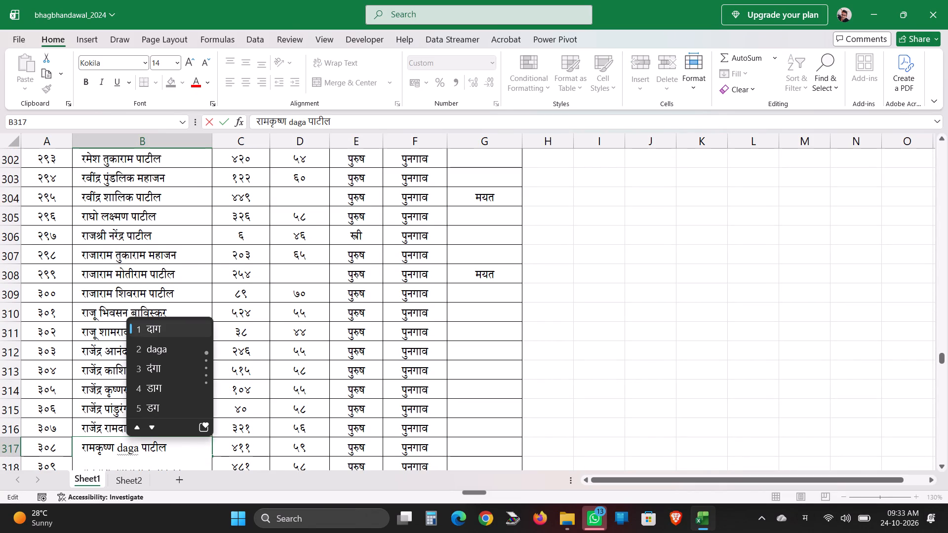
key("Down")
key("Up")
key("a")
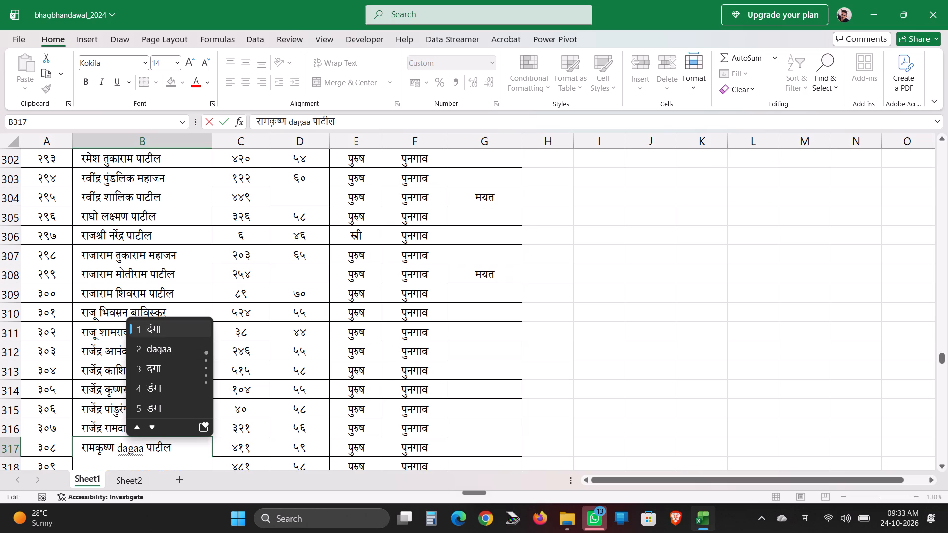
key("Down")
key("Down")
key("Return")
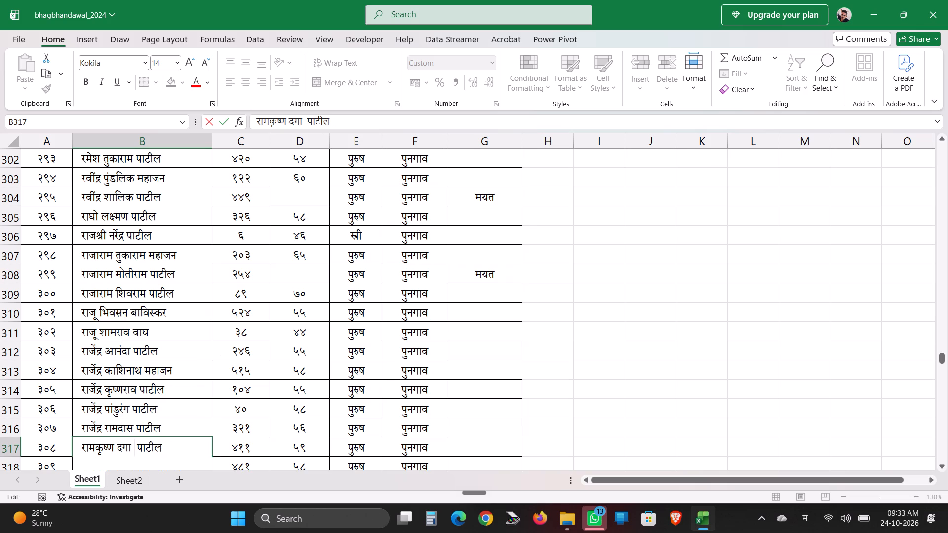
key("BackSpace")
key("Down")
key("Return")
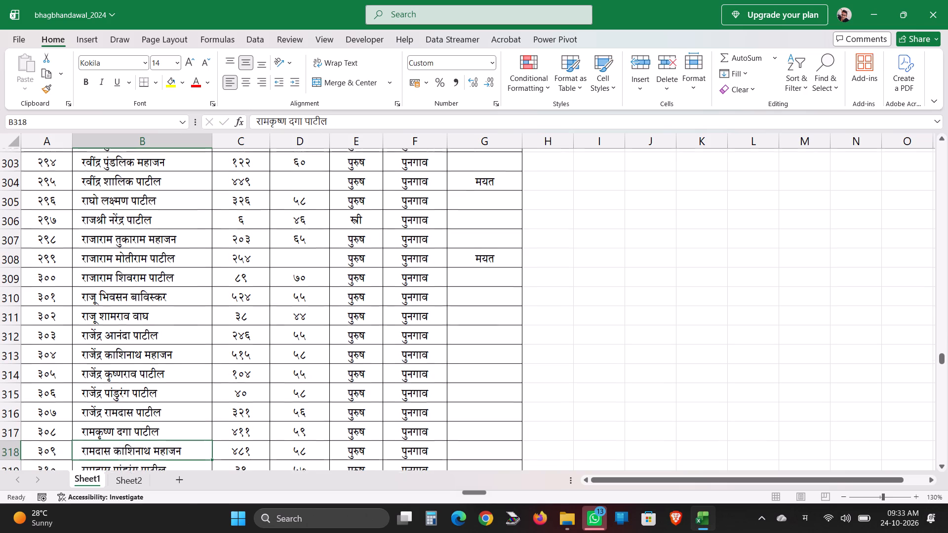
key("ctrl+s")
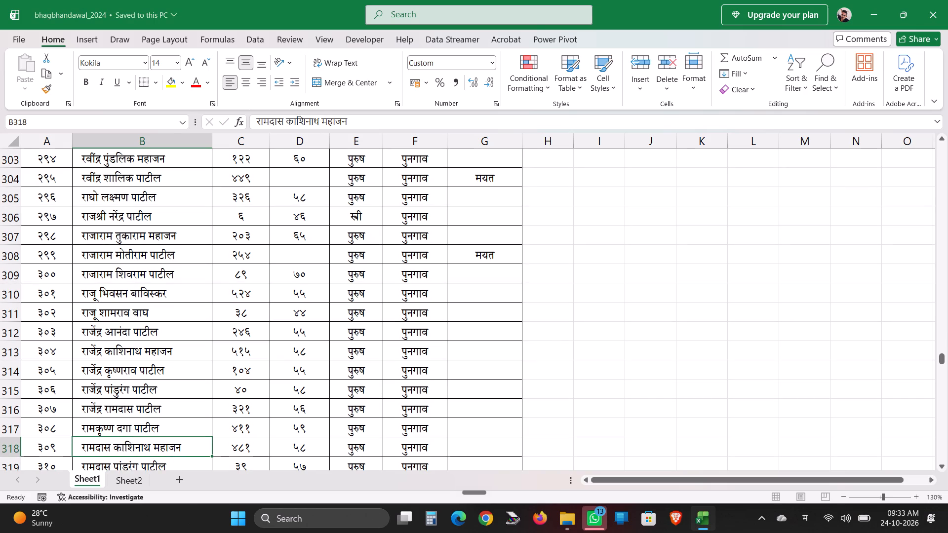
Examine the following member names in column B for spelling mistakes, from B319 down to B326.
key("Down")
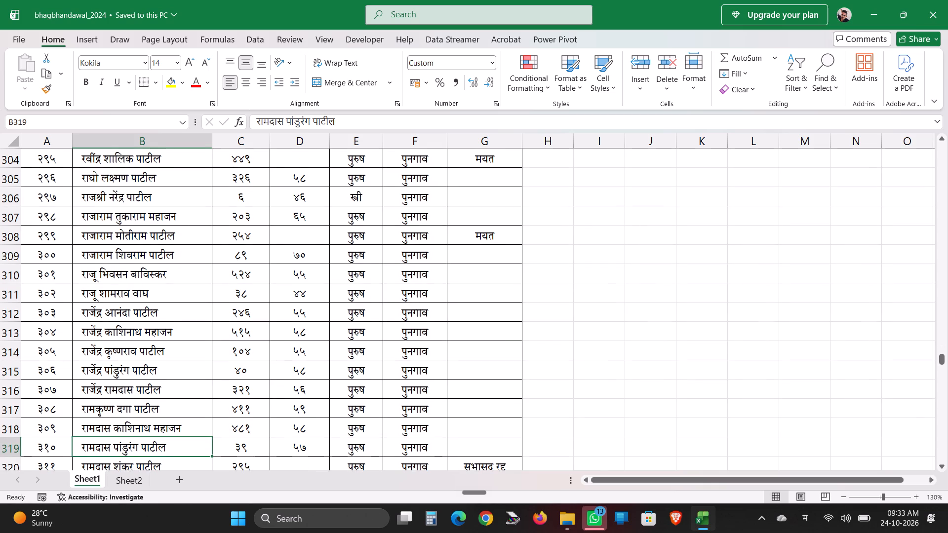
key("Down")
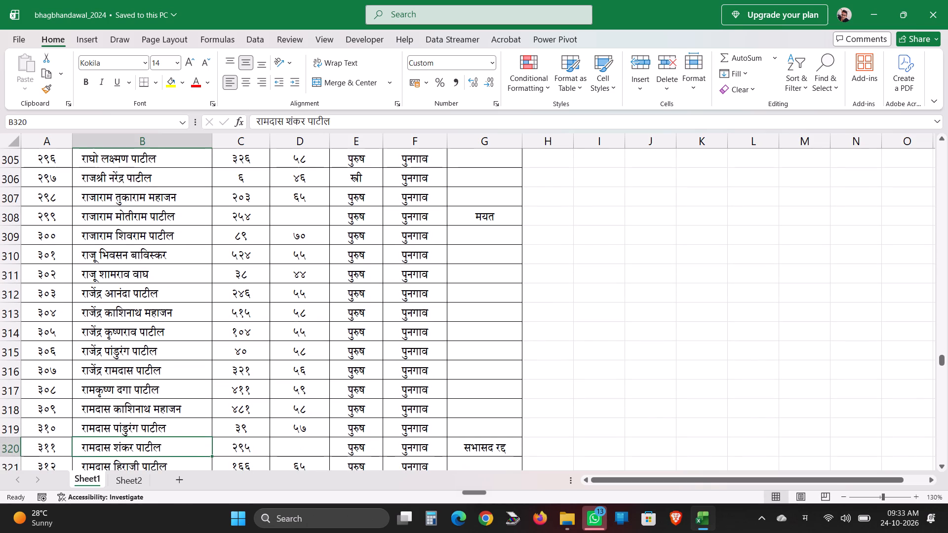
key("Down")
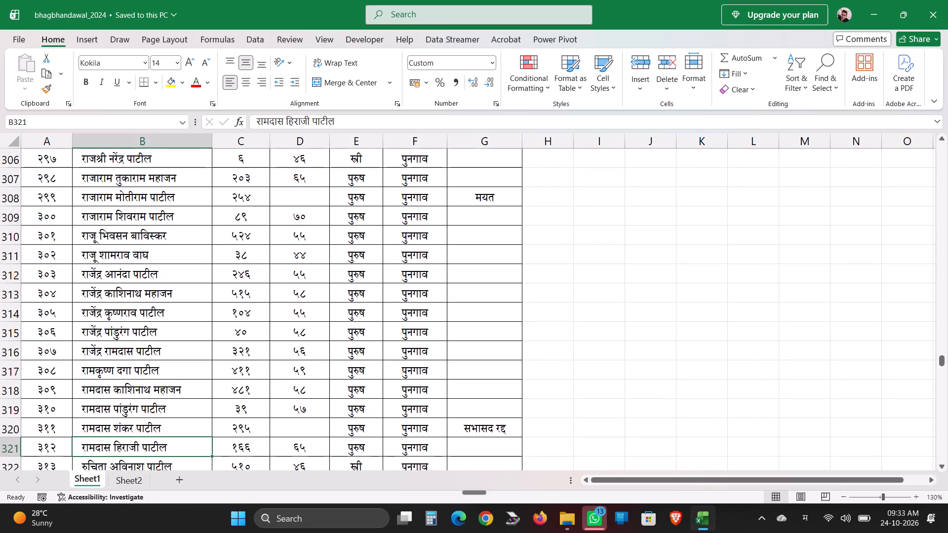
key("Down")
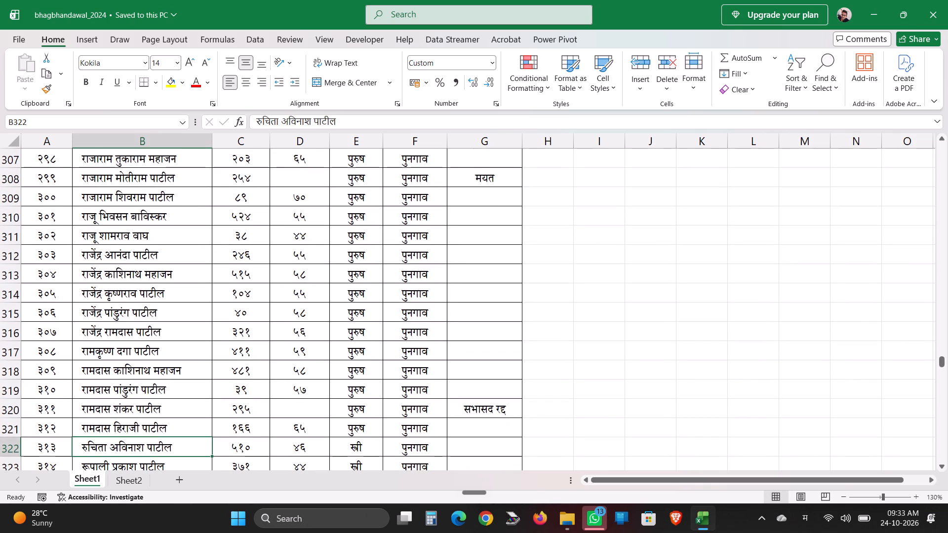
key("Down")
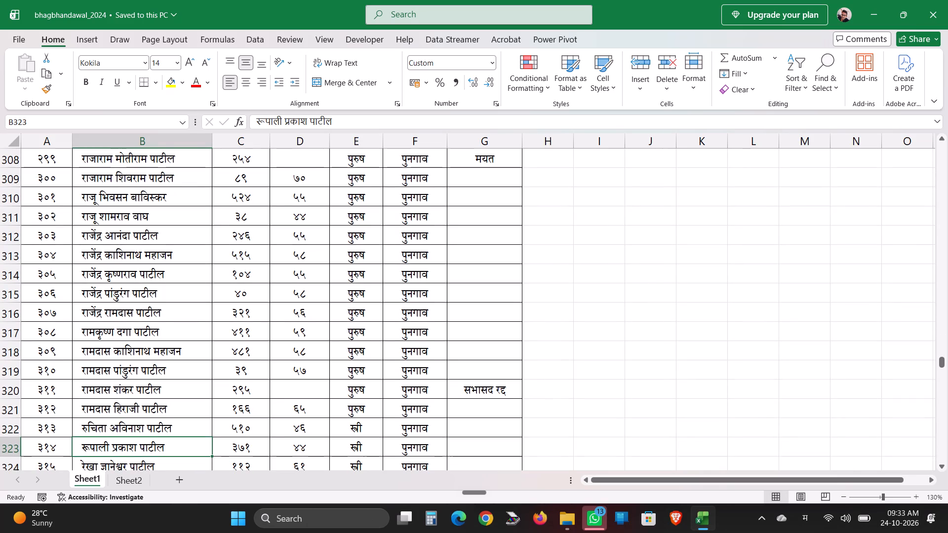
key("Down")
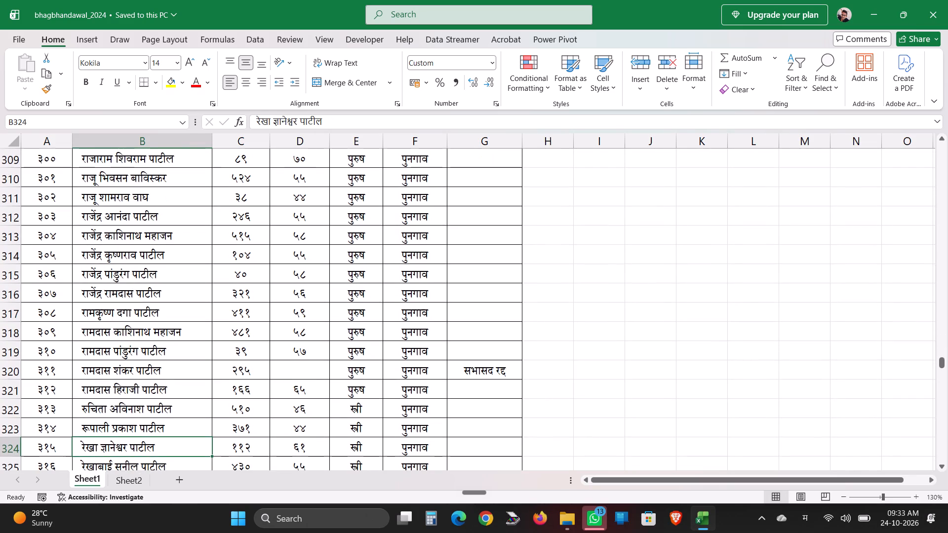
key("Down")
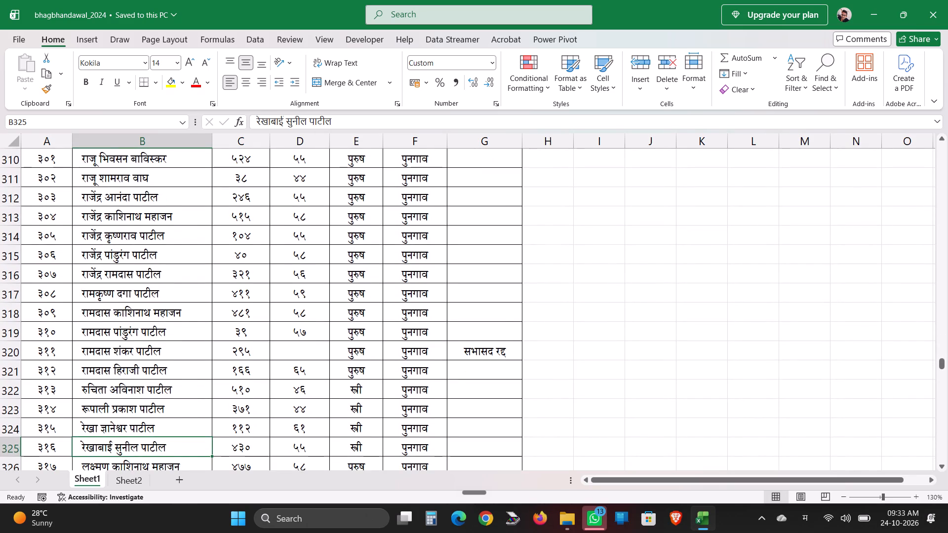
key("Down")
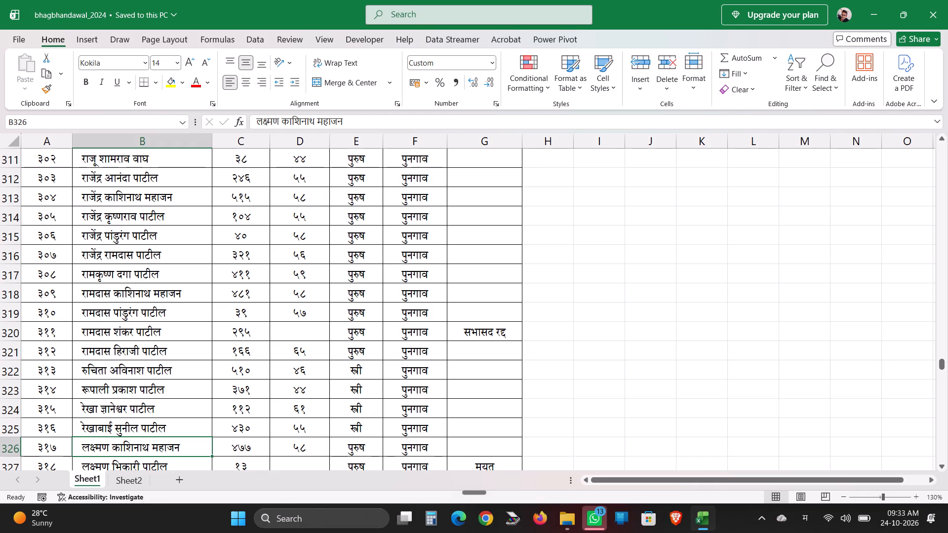
Proofread the member names in column B row by row from B327 down to B334, rechecking the entry in B333.
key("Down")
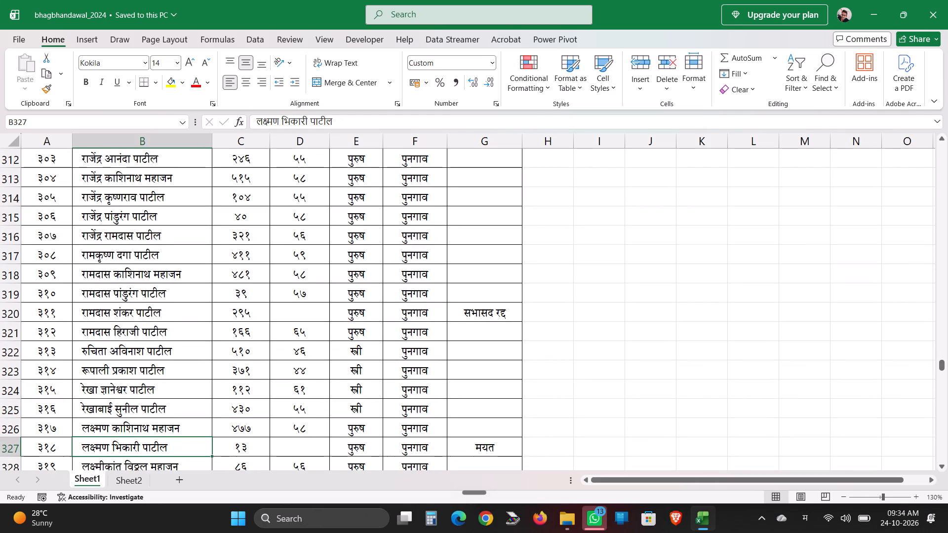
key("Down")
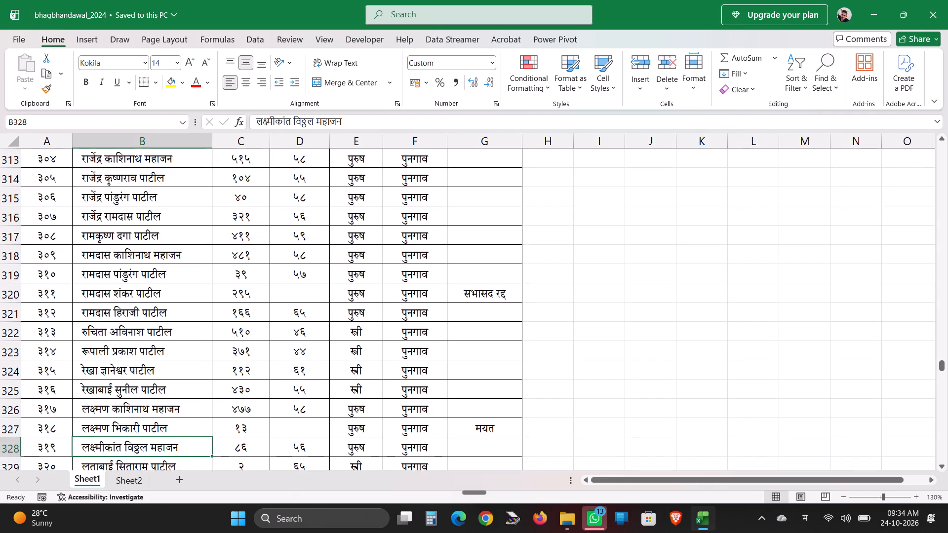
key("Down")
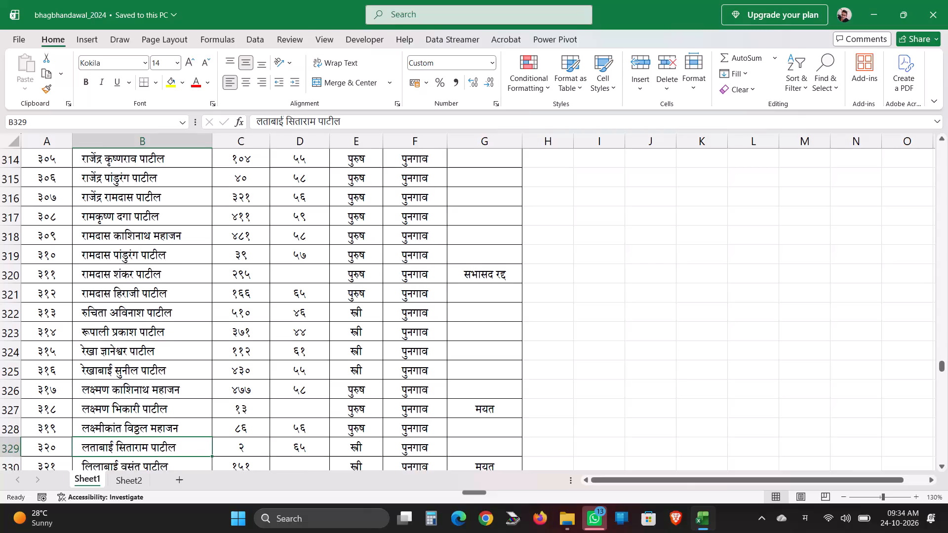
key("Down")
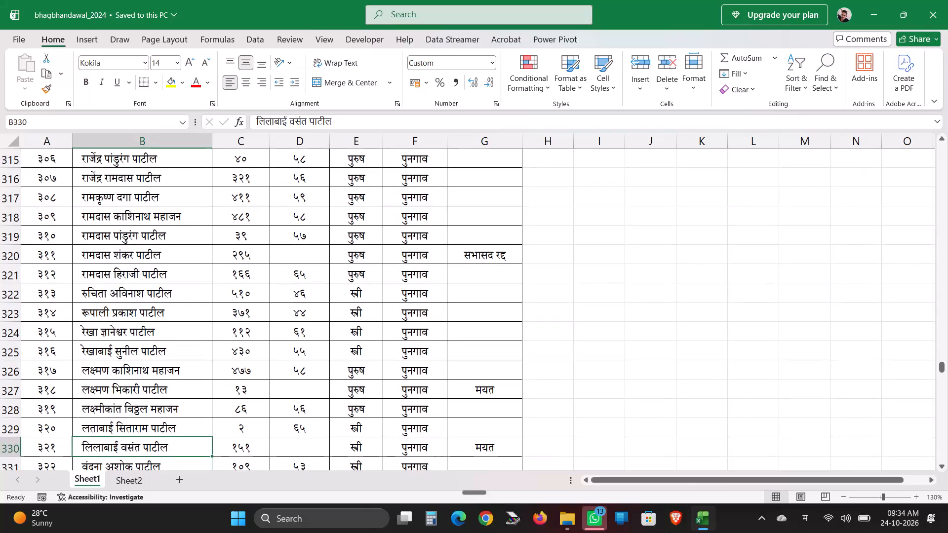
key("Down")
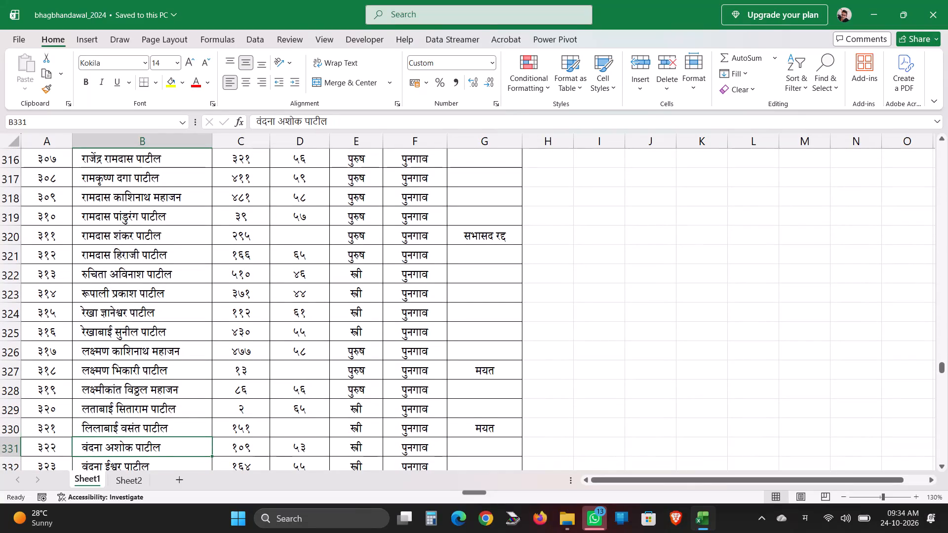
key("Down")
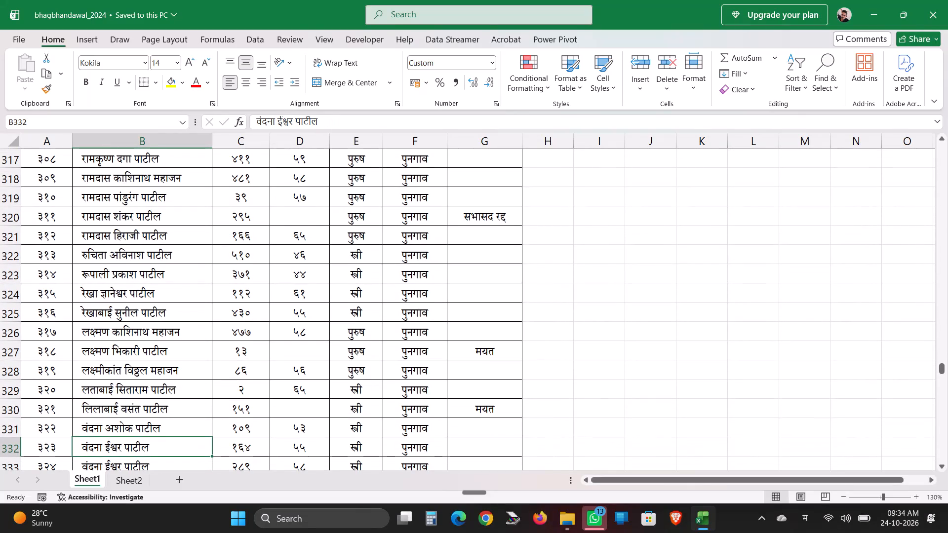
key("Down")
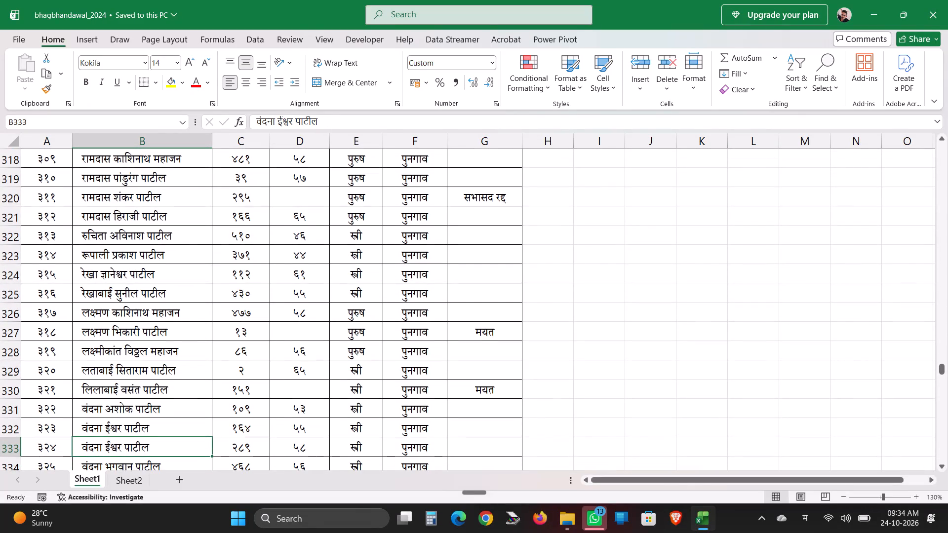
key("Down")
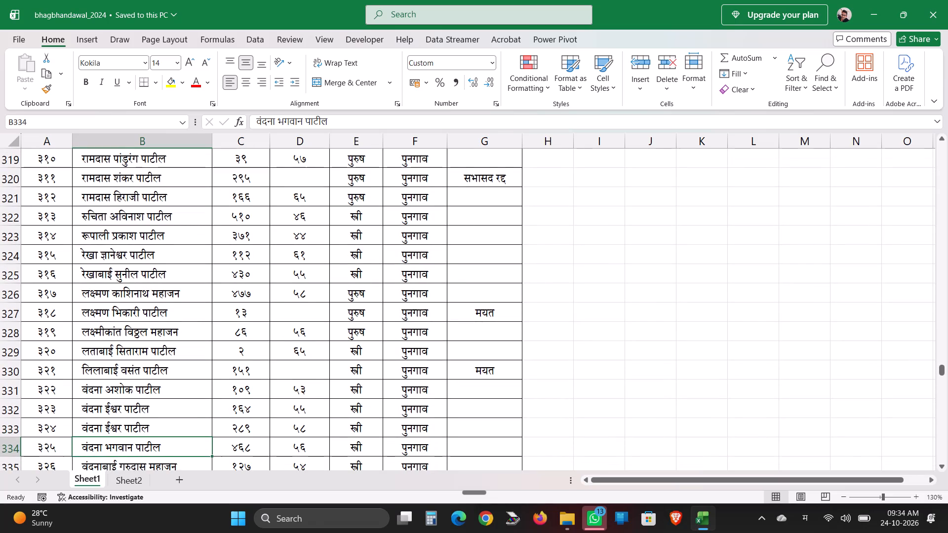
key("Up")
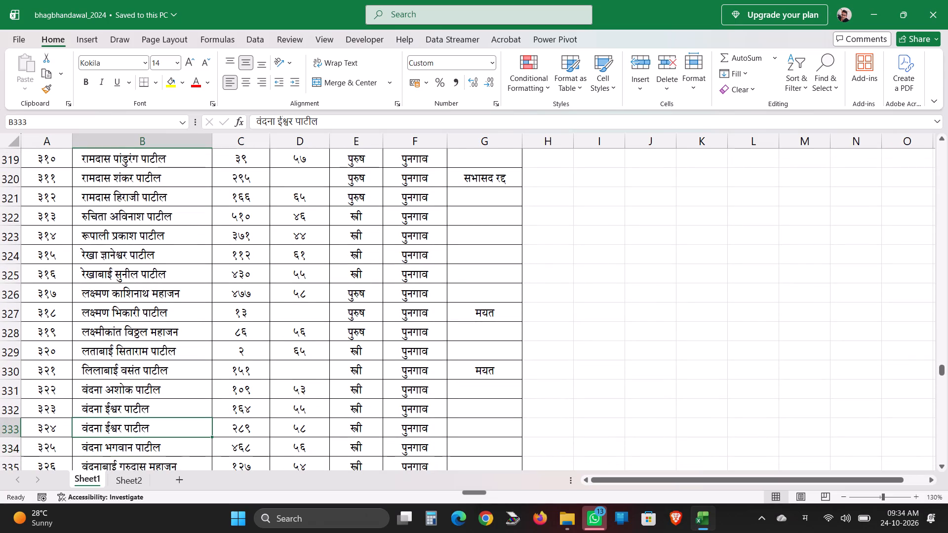
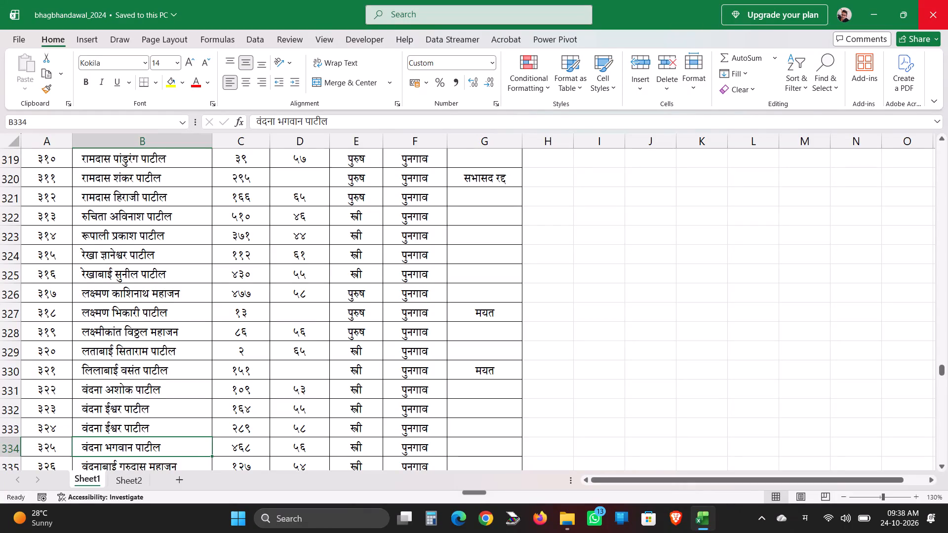
Proofread the member names in column B row by row from B335 down to B346, rechecking the entry in B345.
scroll(164, 433, "down", 2)
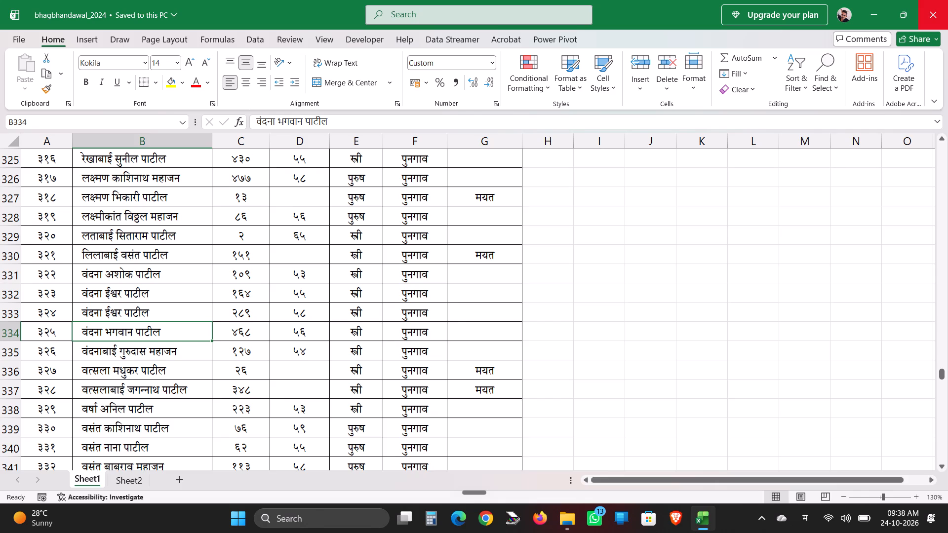
scroll(164, 433, "up", 2)
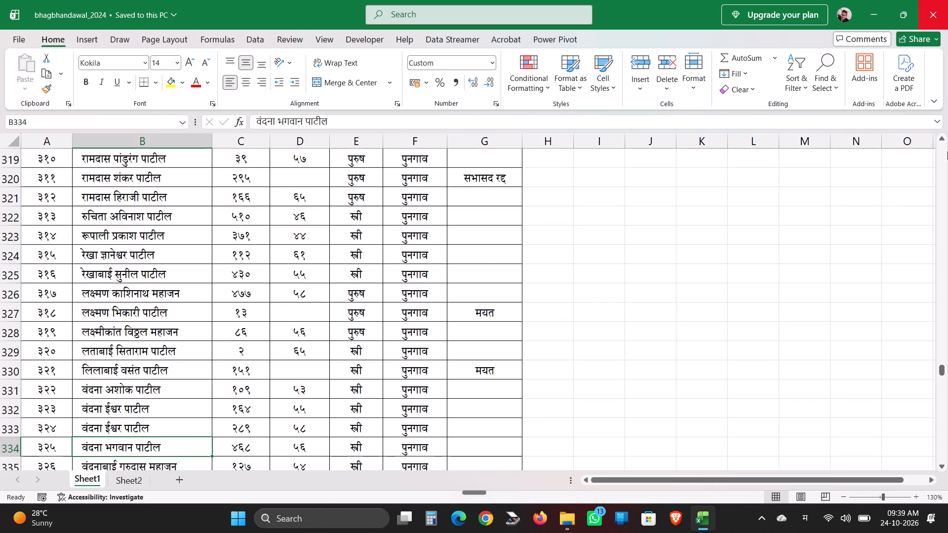
key("Down")
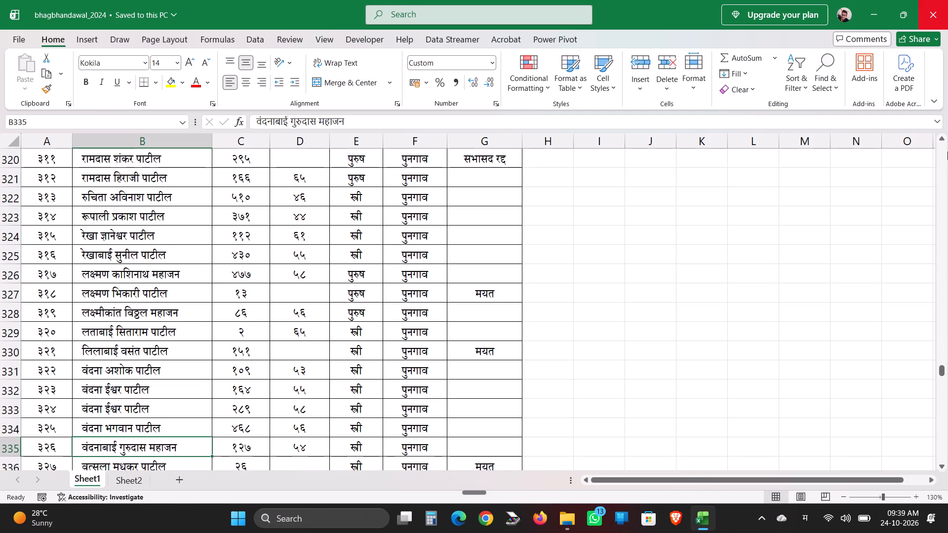
key("Down")
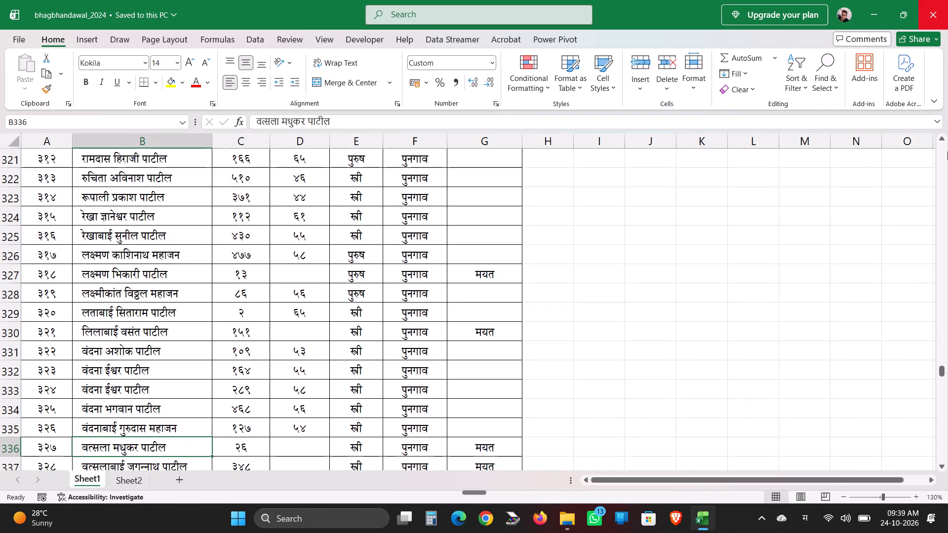
key("Down")
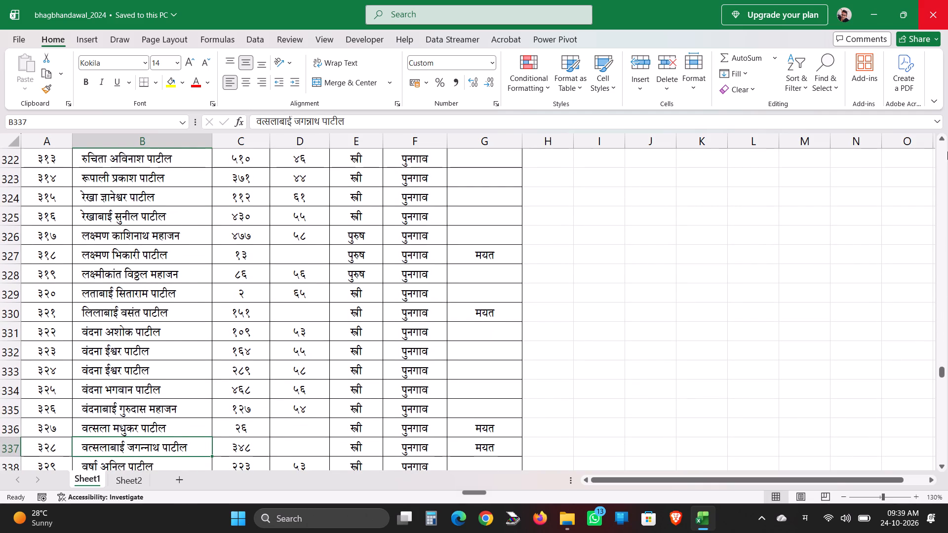
key("Down")
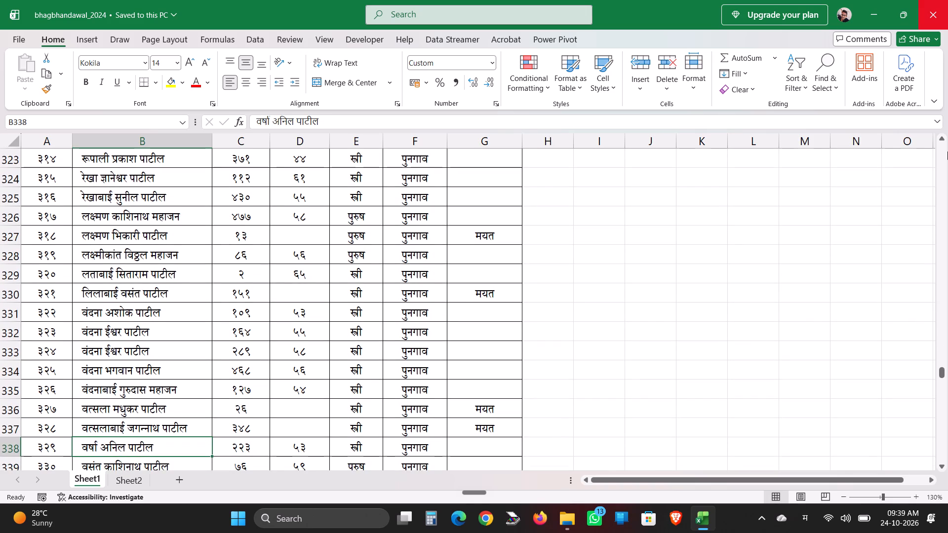
key("Down")
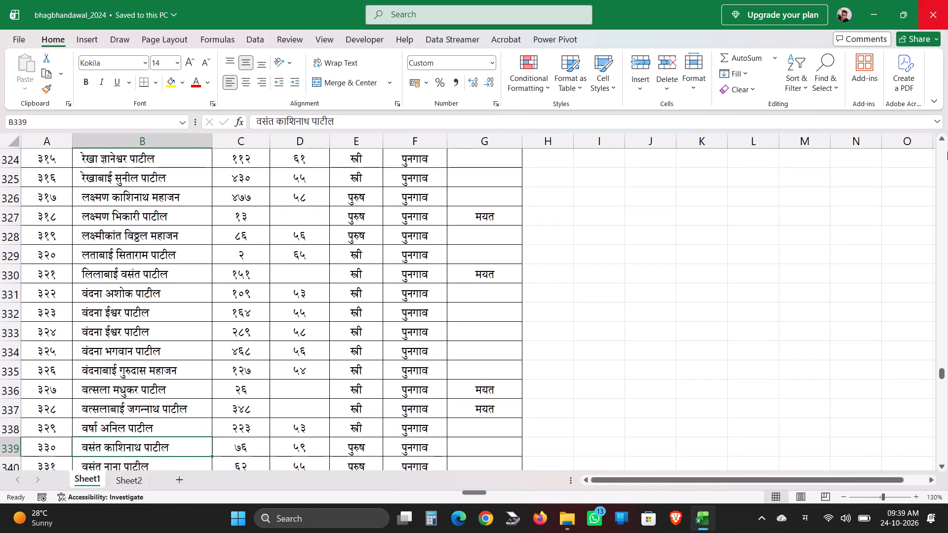
key("Down")
key("Down")
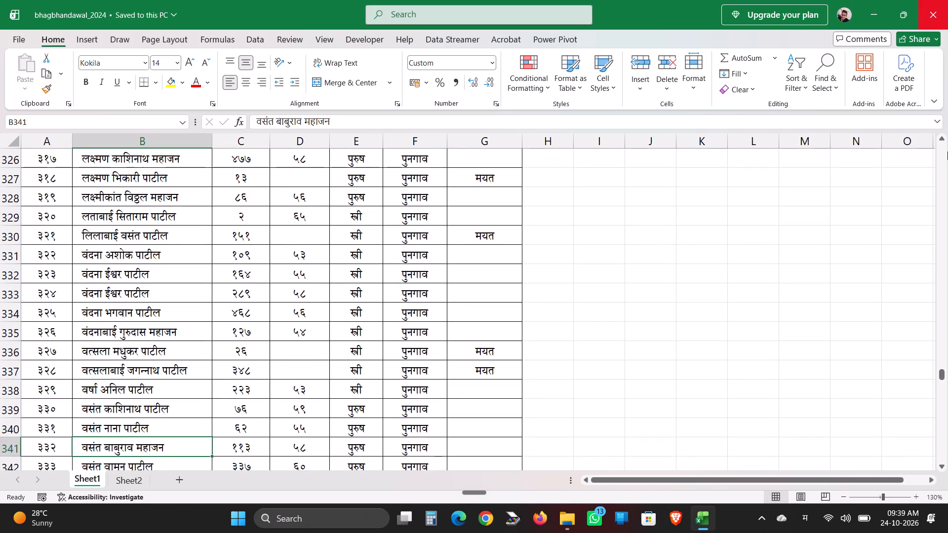
key("Down")
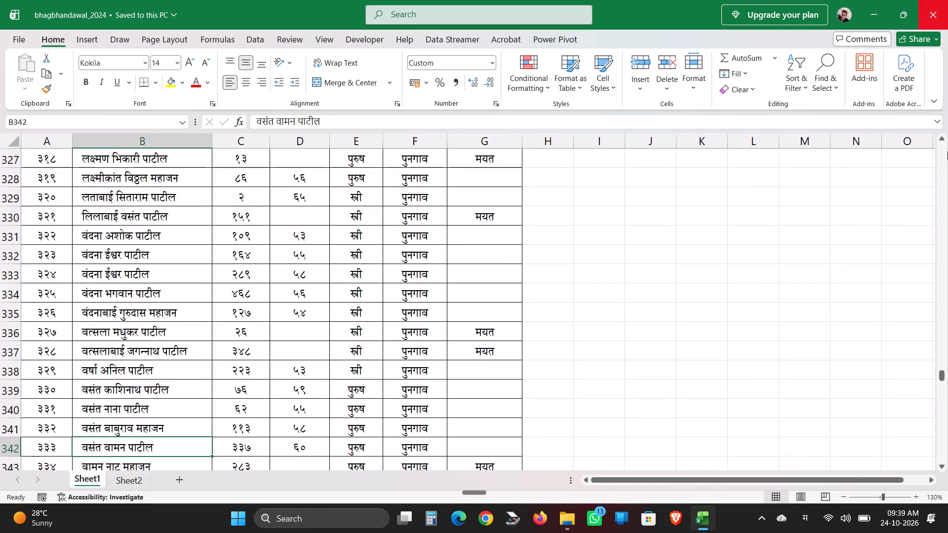
key("Down")
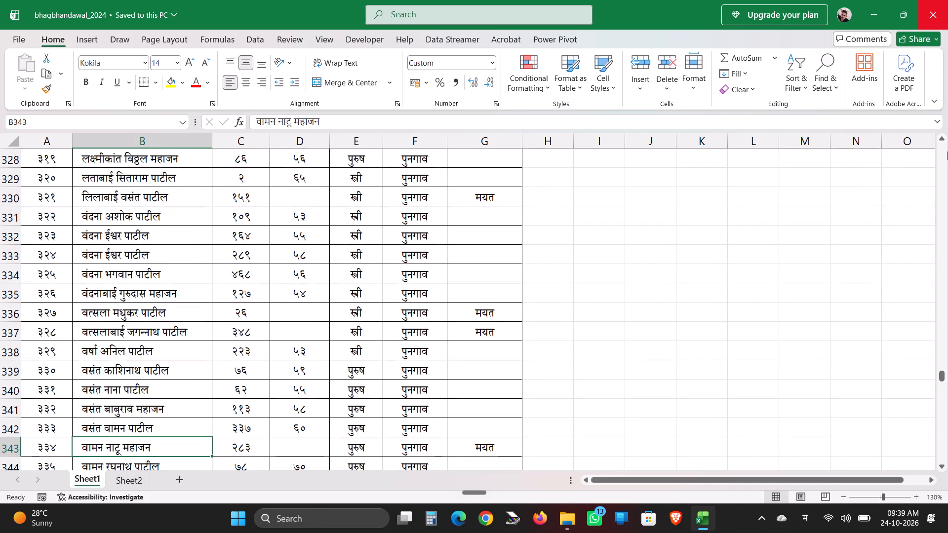
key("Down")
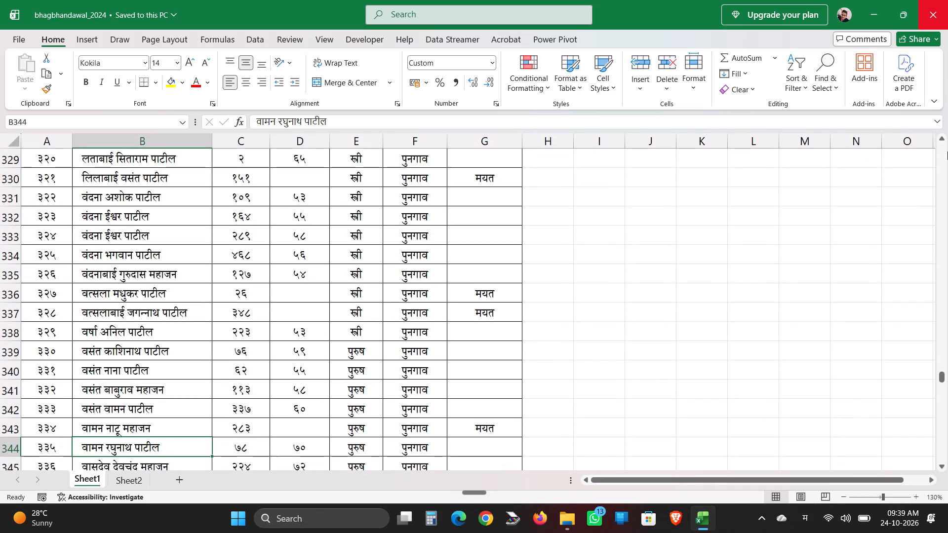
key("Down")
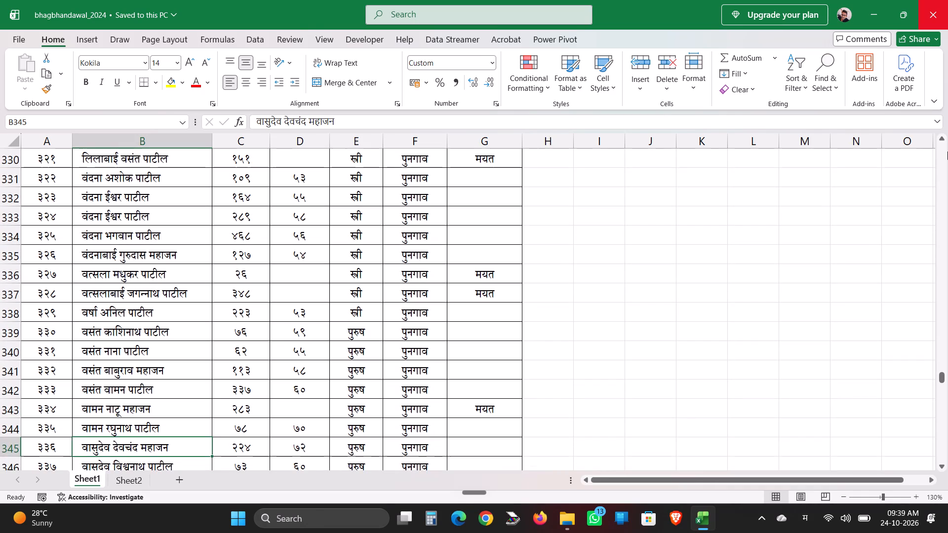
key("Down")
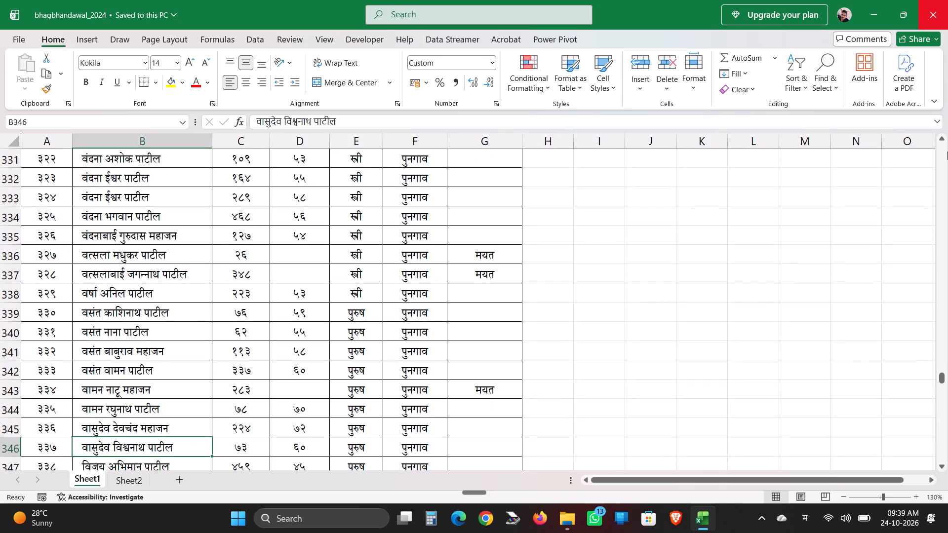
key("Up")
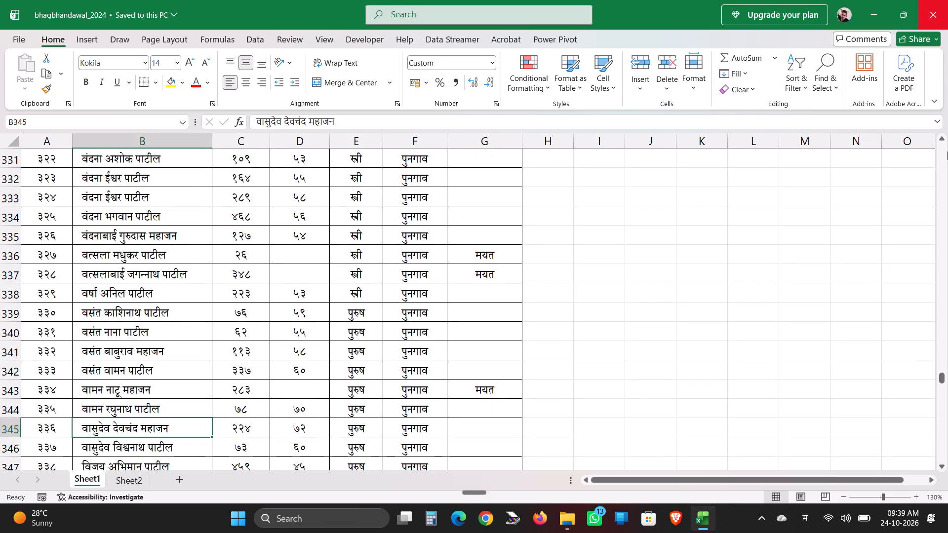
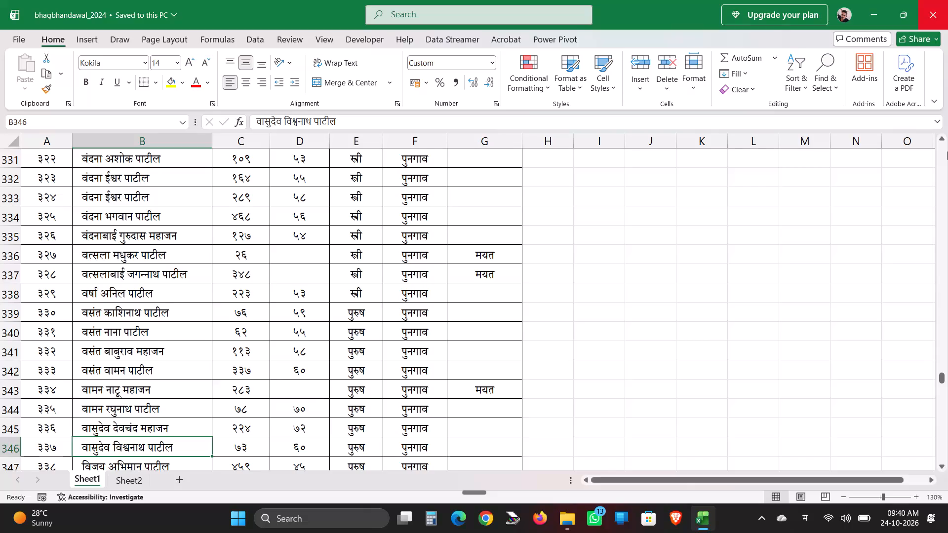
Proofread the member names in column B row by row from B347 down to B360.
key("Down")
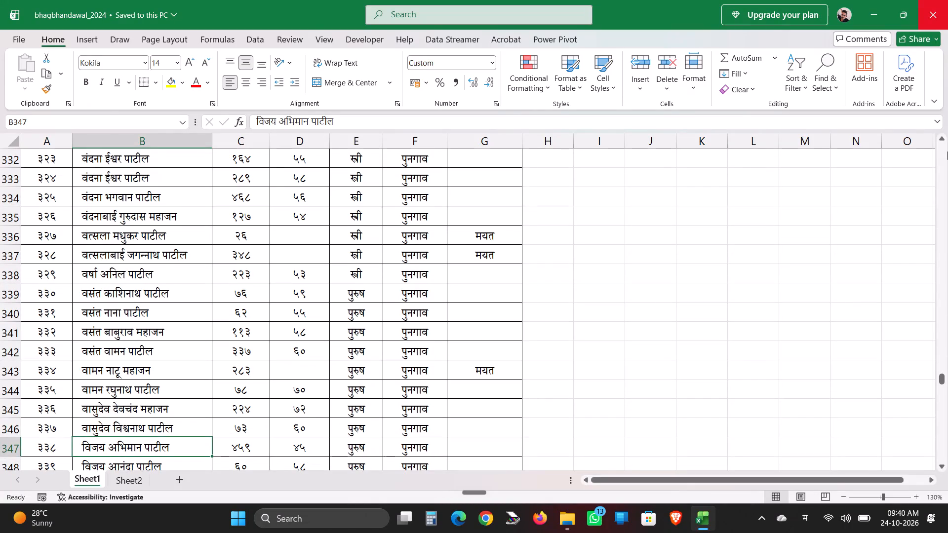
key("Down")
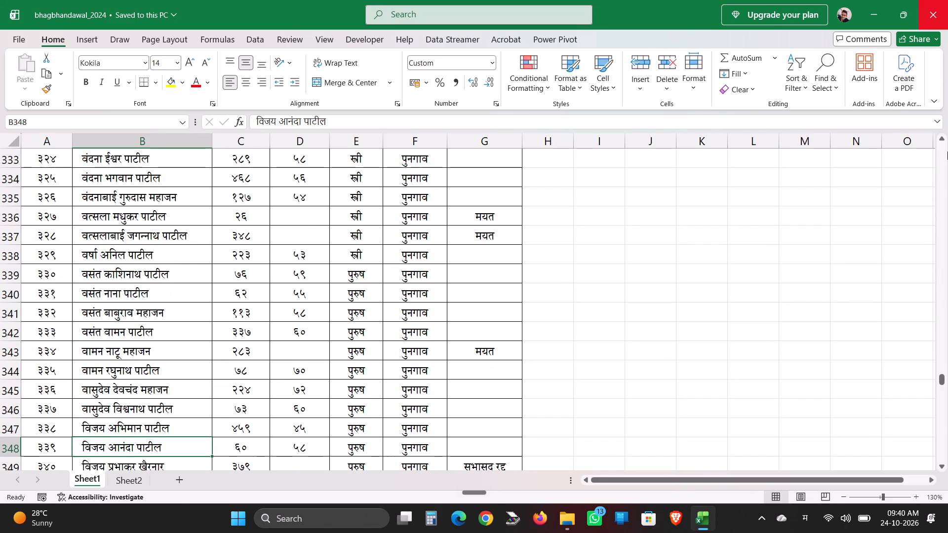
key("Down")
key("Down")
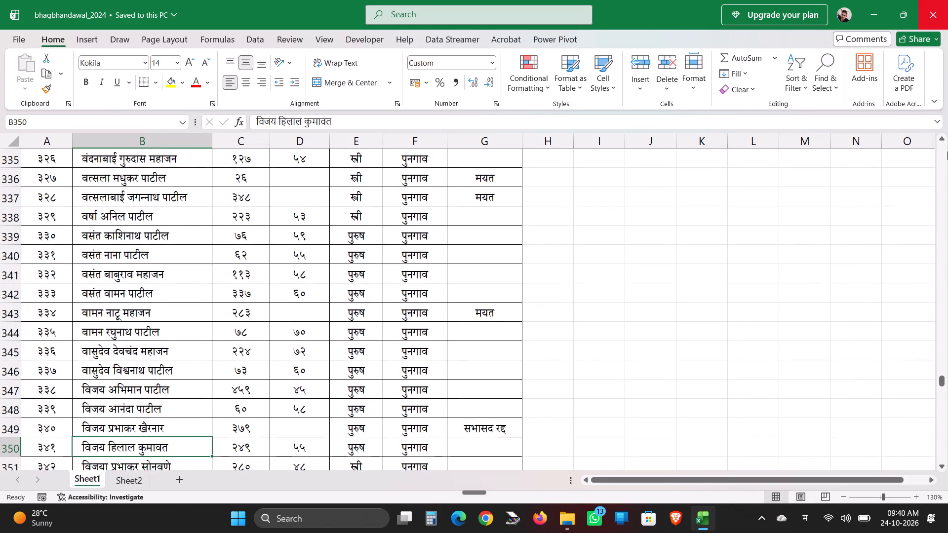
key("Down")
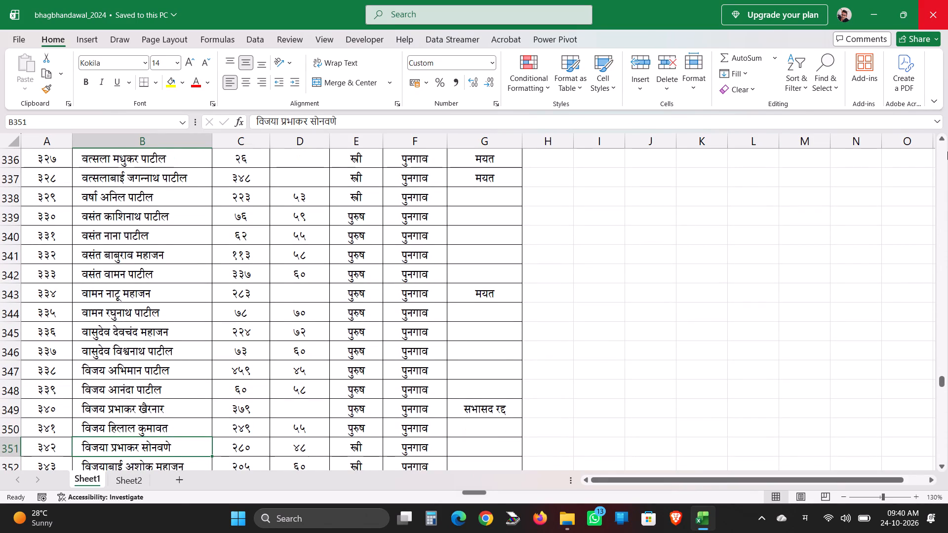
key("Down")
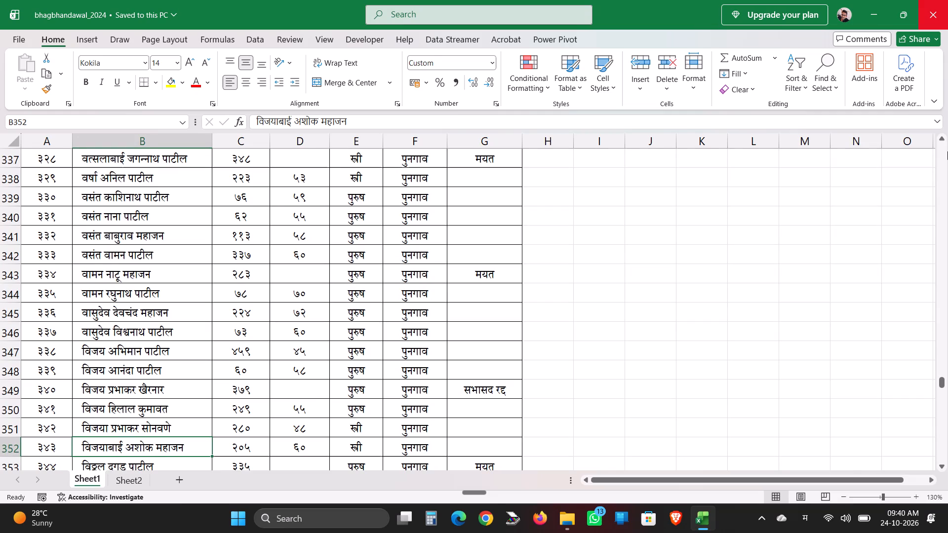
key("Down")
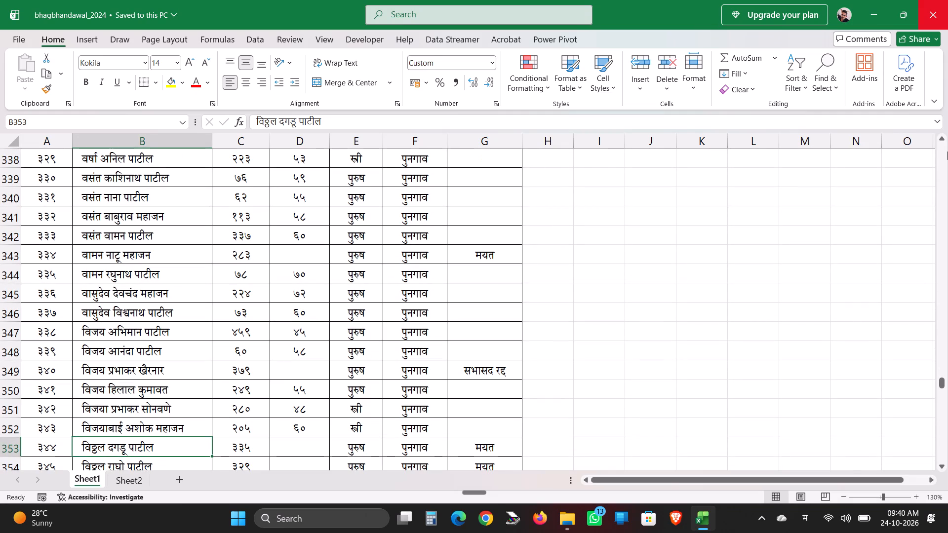
key("Down")
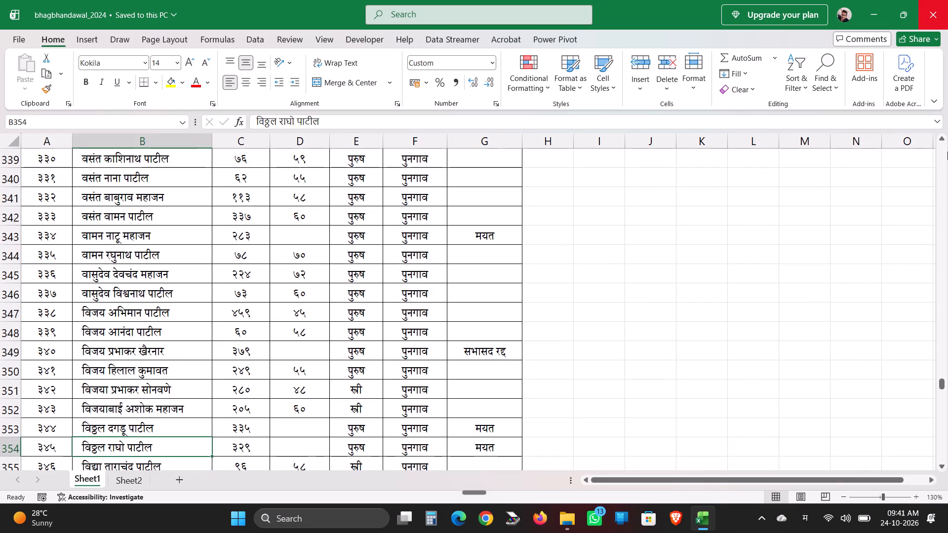
key("Down")
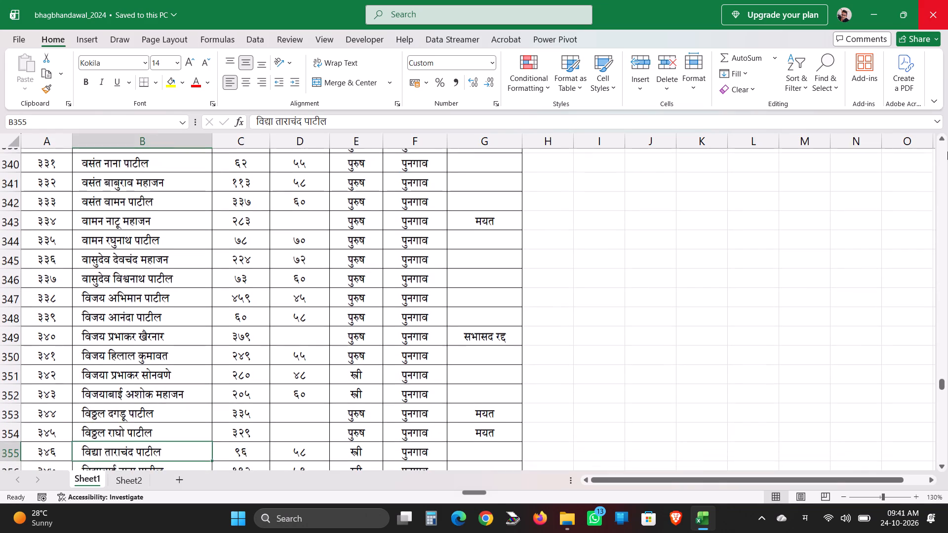
key("Down")
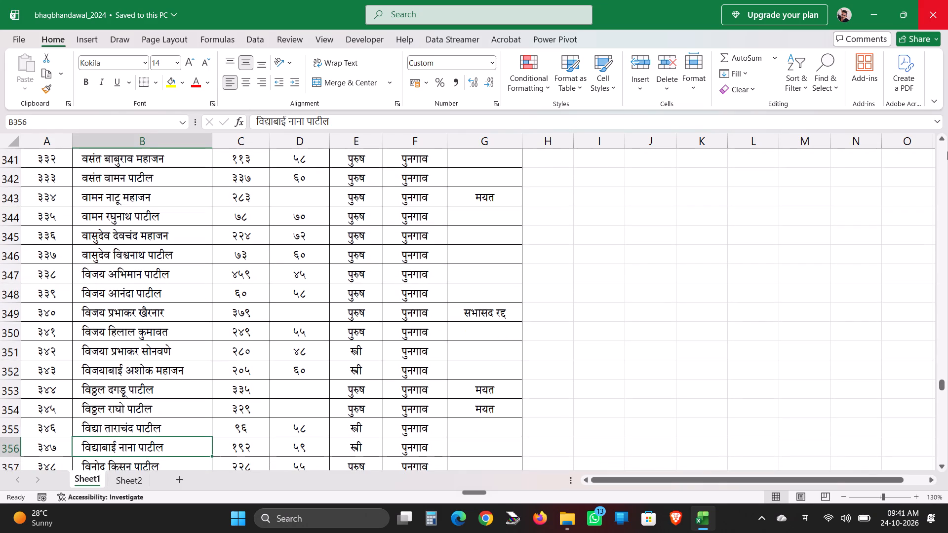
key("Down")
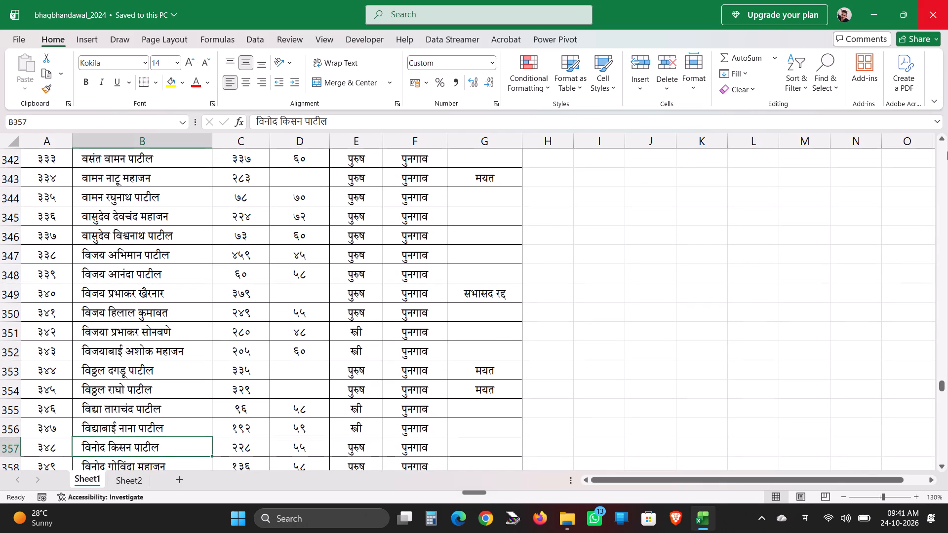
key("Down")
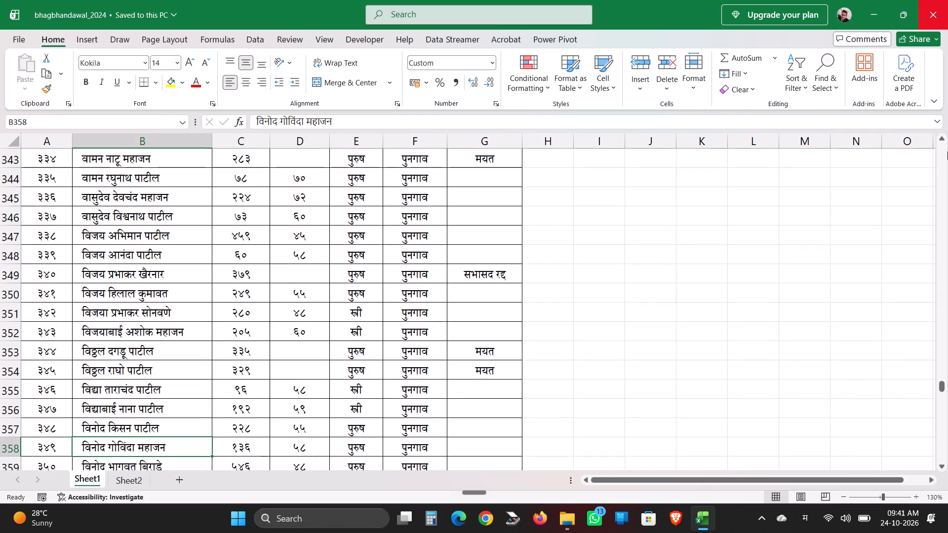
key("Down")
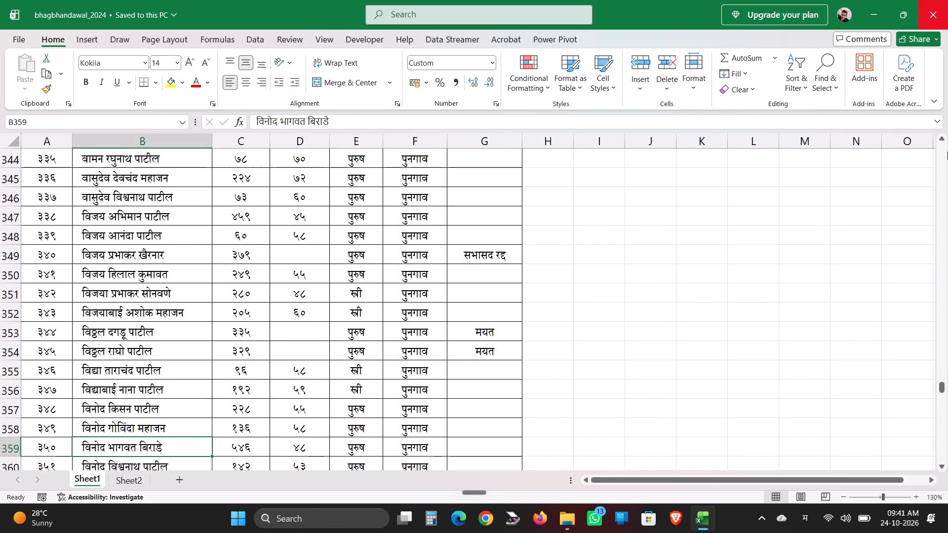
key("Down")
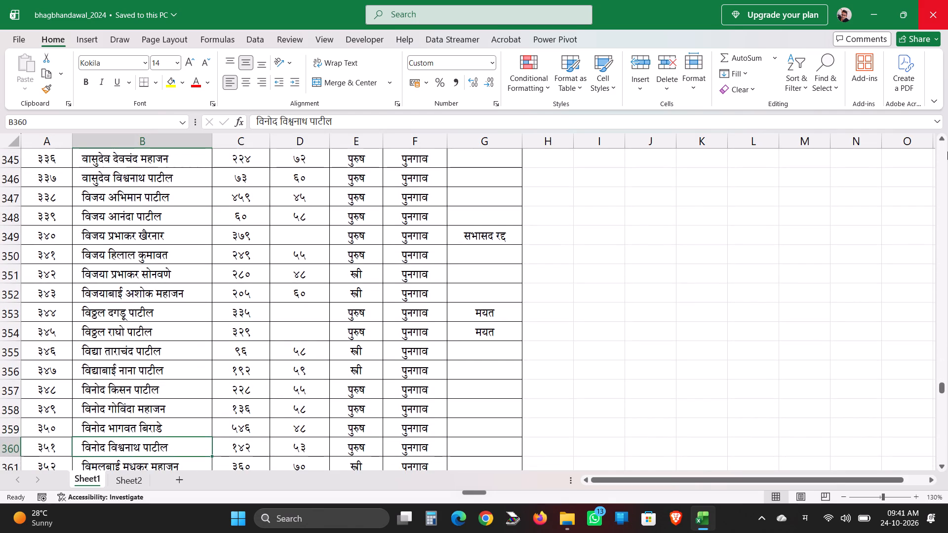
Proofread the member names in column B row by row from B361 down to B372.
key("Down")
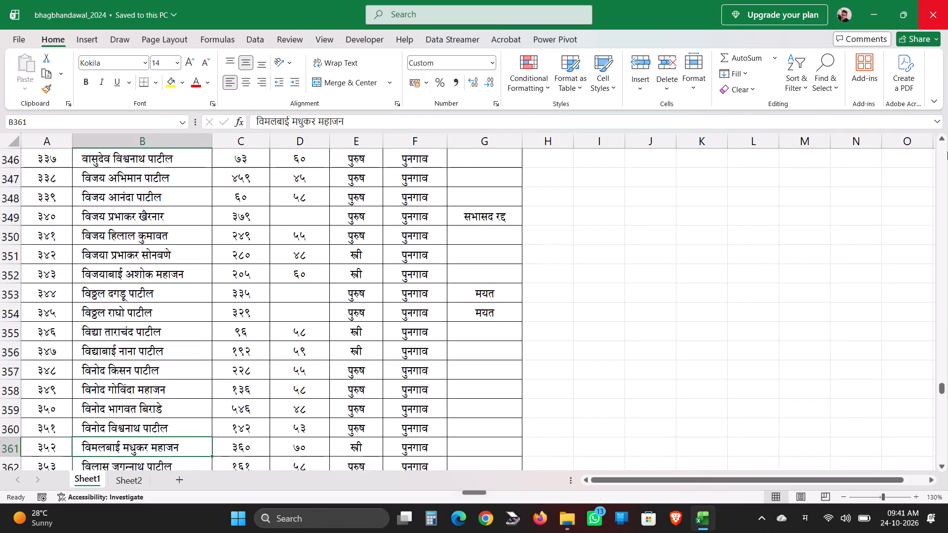
key("Down")
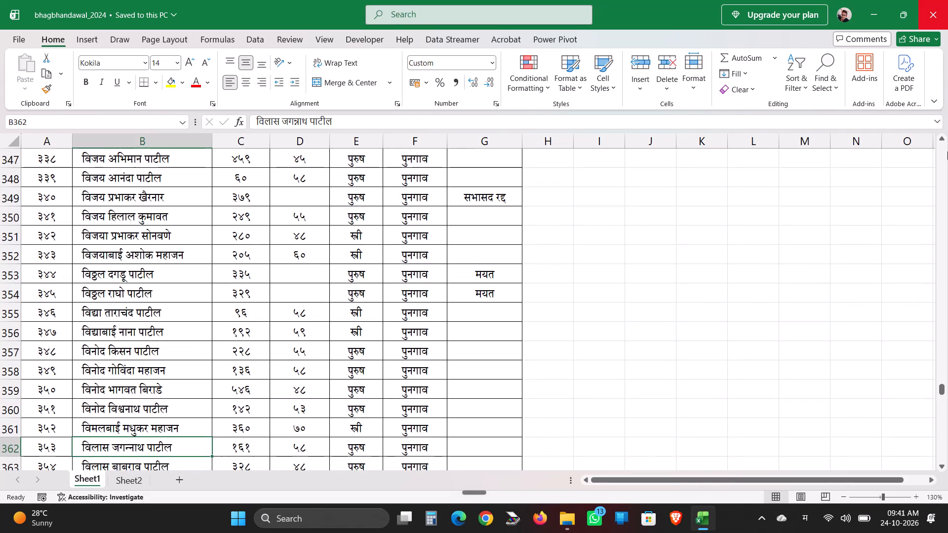
key("Down")
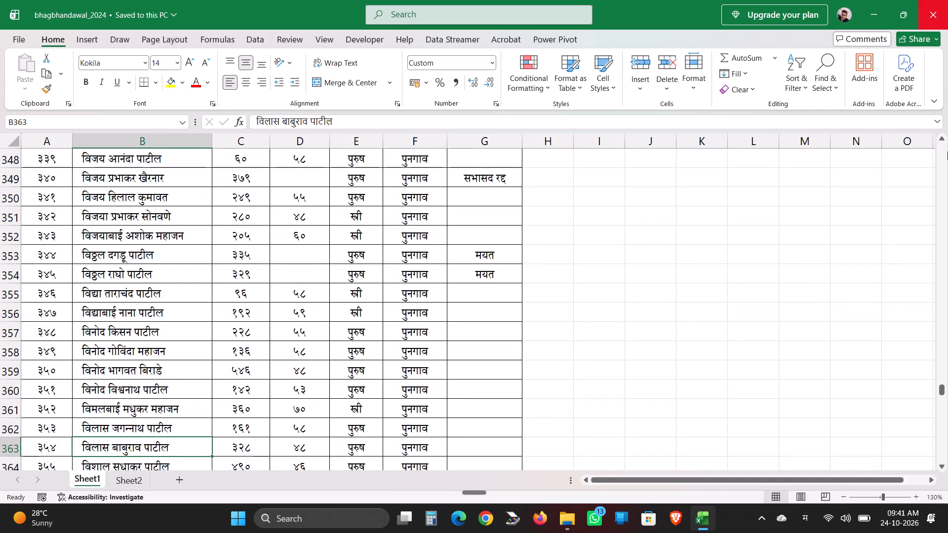
key("Down")
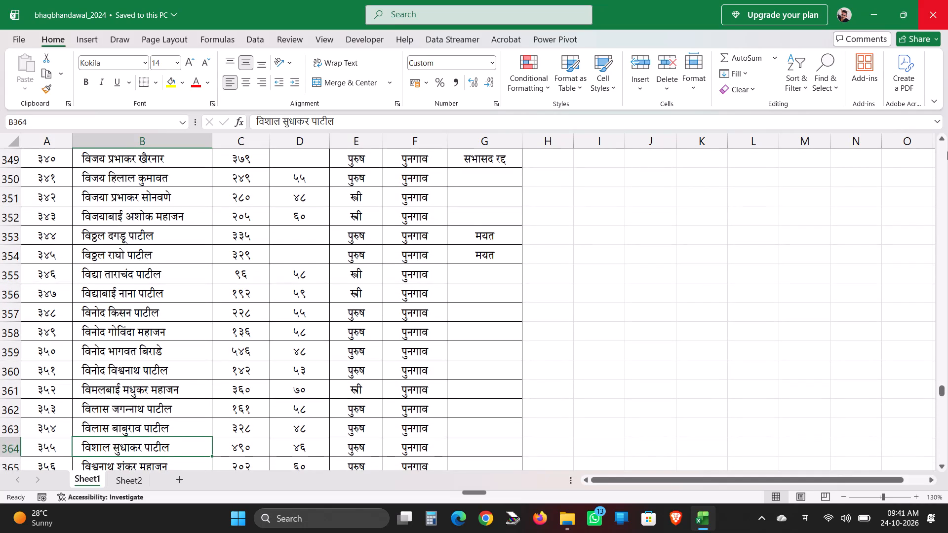
key("Down")
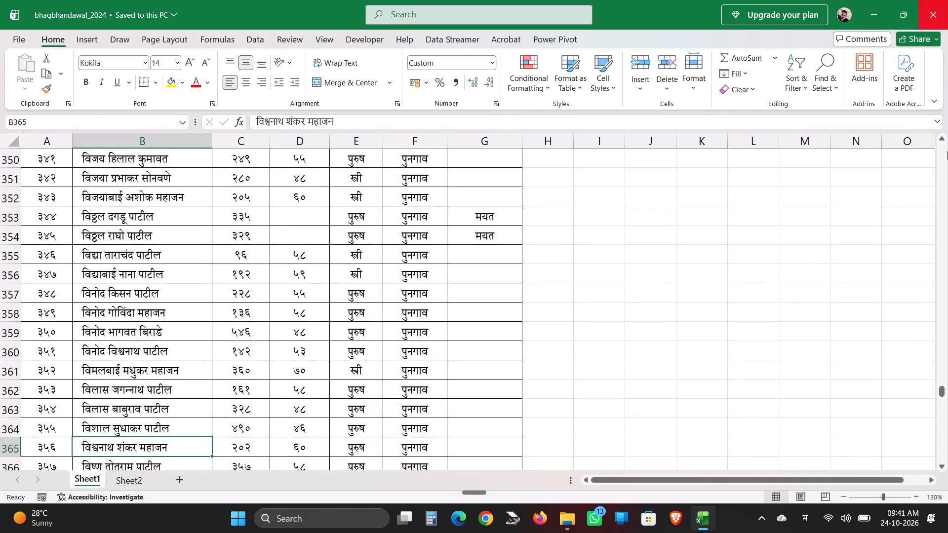
key("Down")
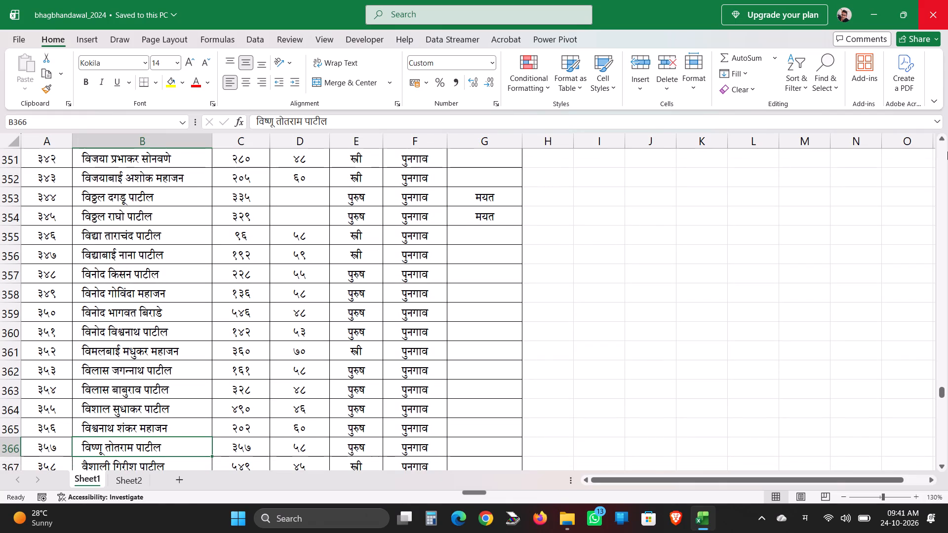
key("Down")
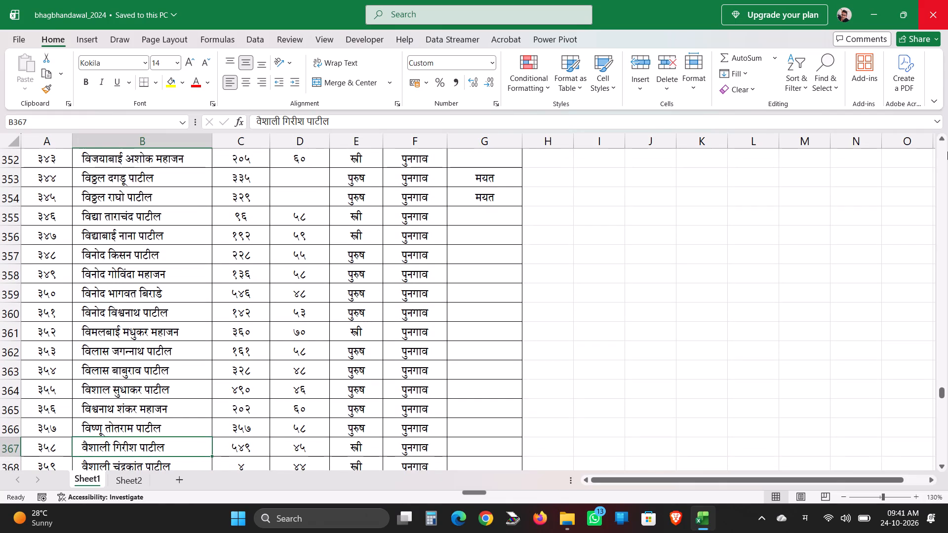
key("Down")
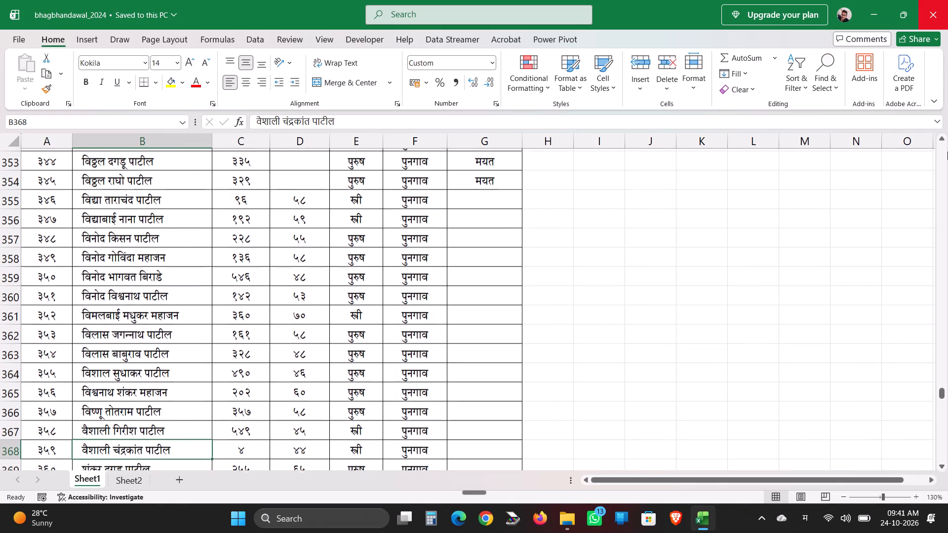
key("Down")
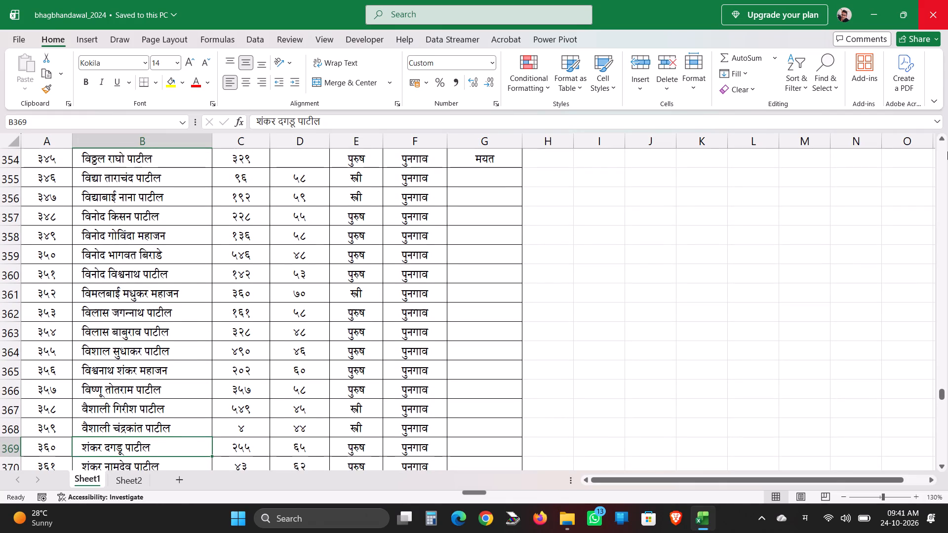
key("Down")
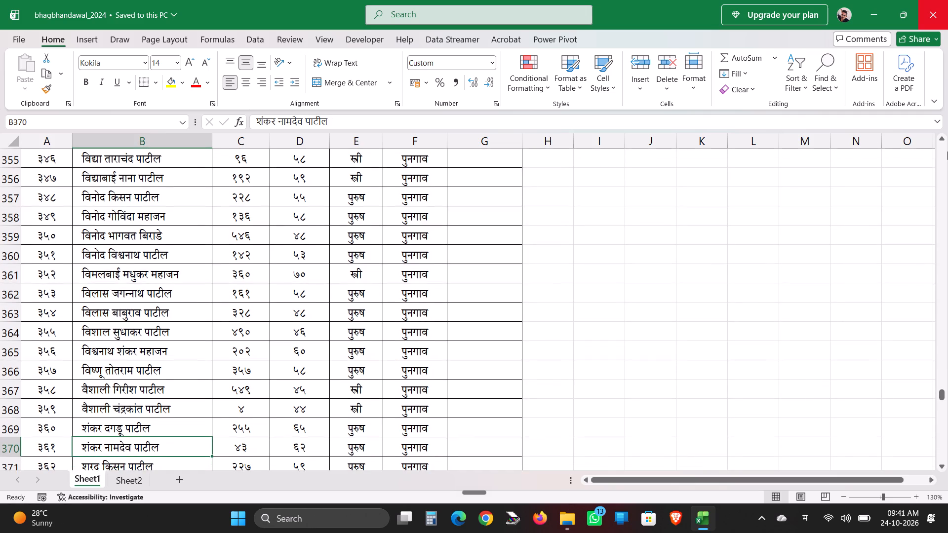
key("Down")
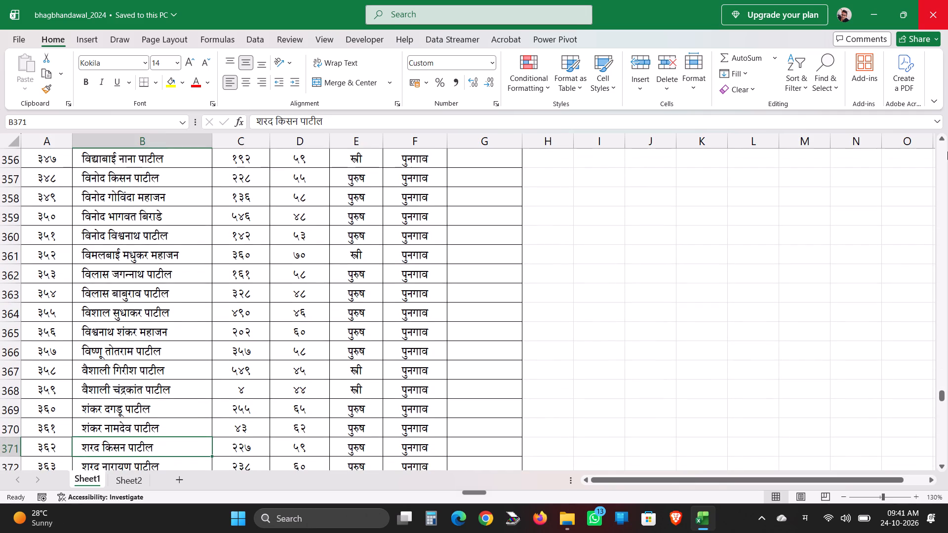
key("Down")
Proofread the member names in column B row by row from B373 down to B384.
key("Down")
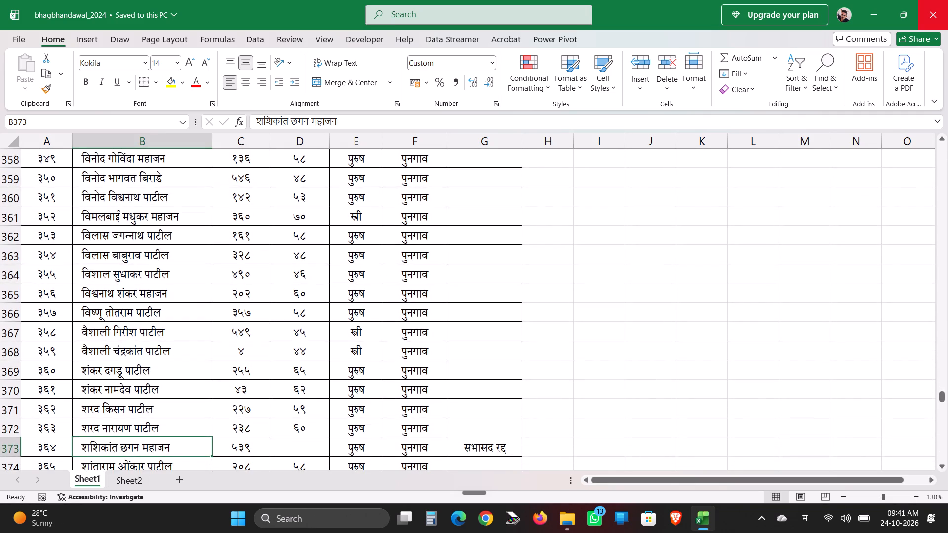
key("Down")
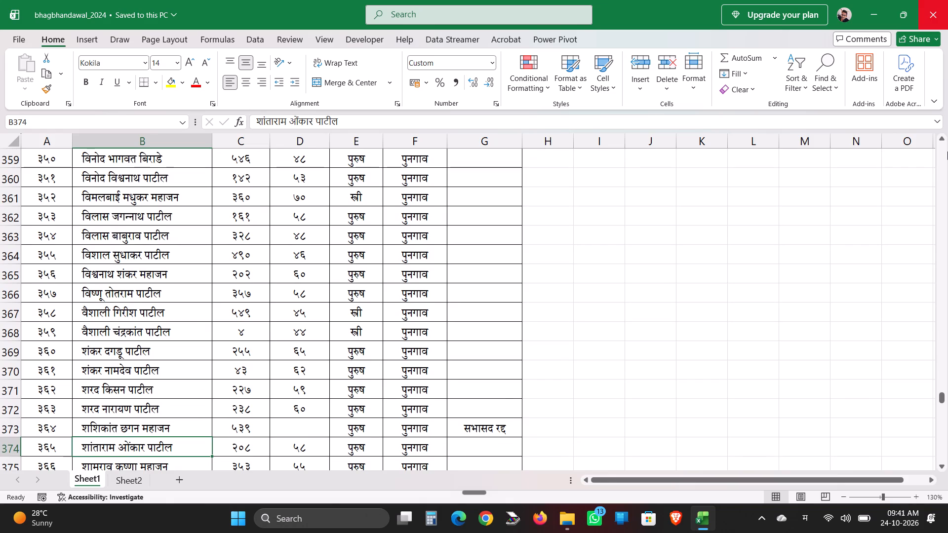
key("Down")
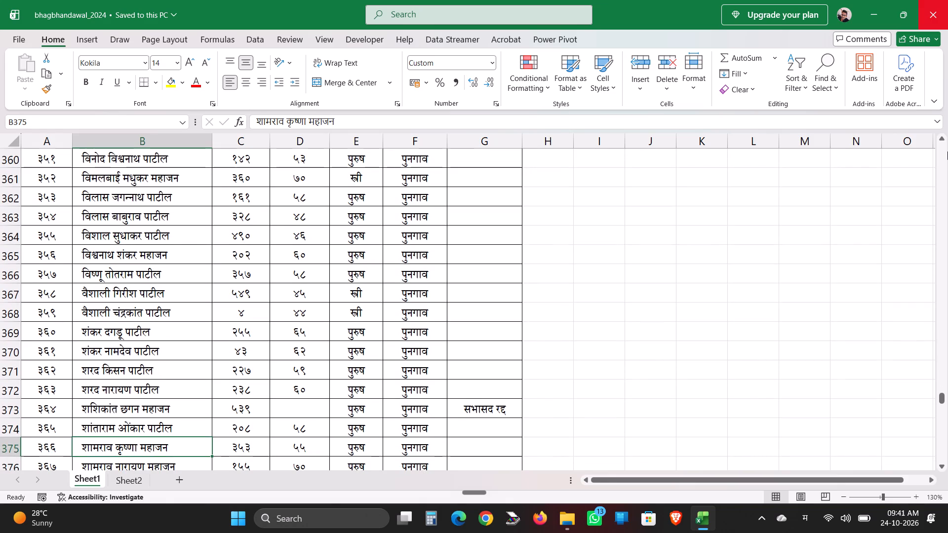
key("Down")
key("Down")
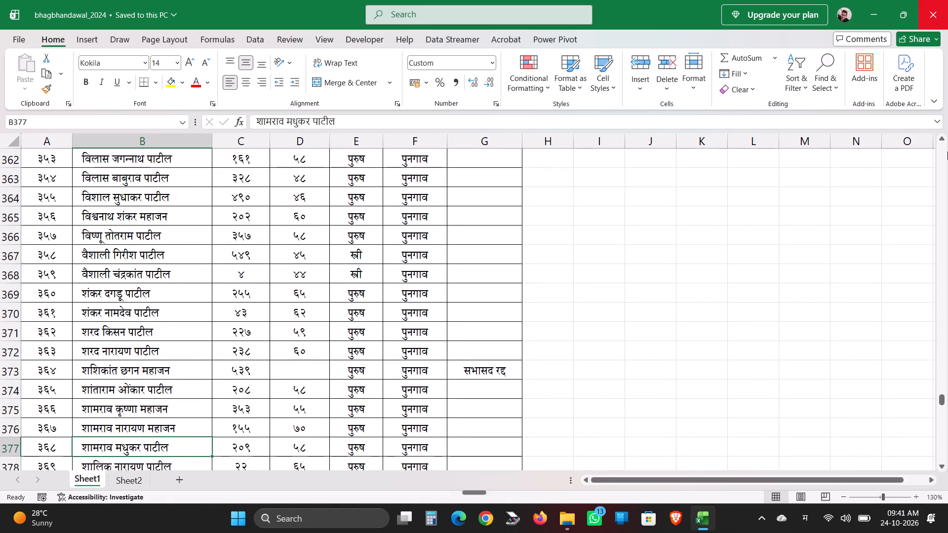
key("Down")
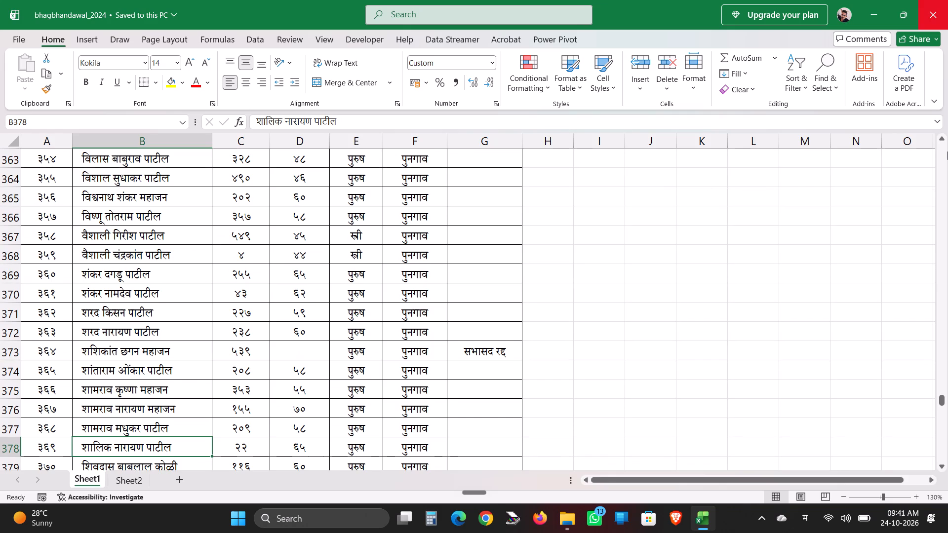
key("Down")
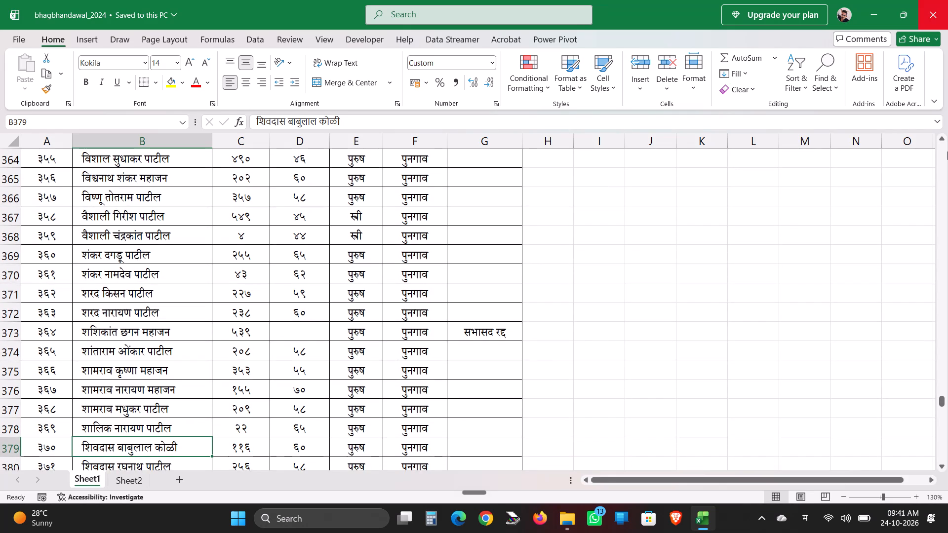
key("Down")
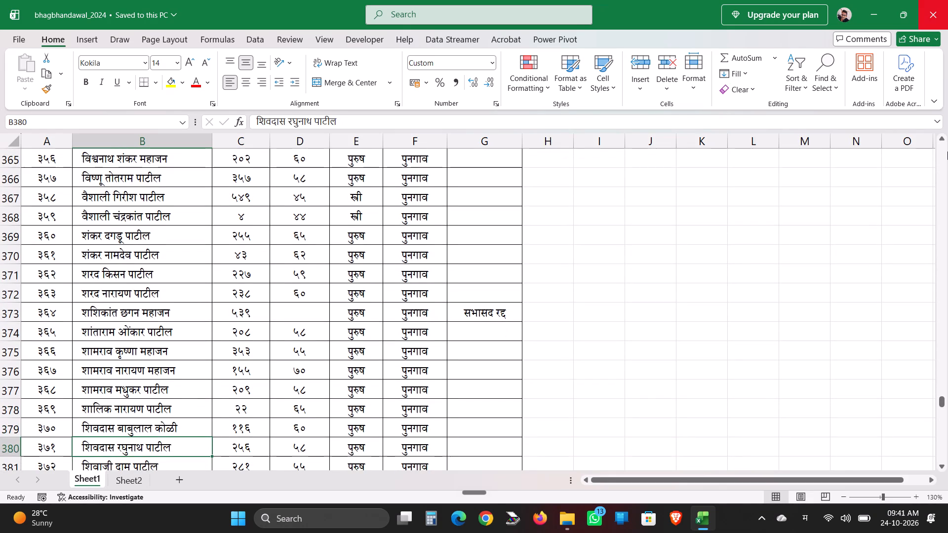
key("Down")
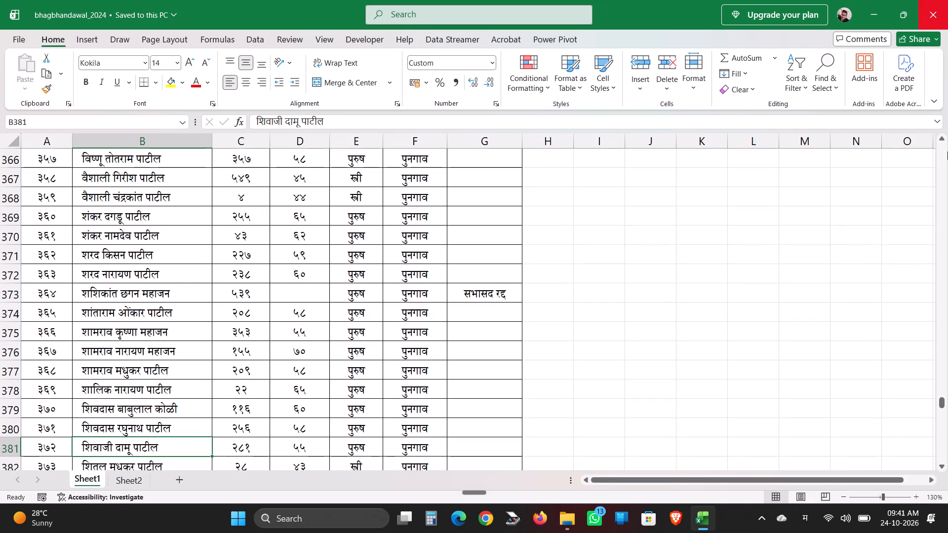
key("Down")
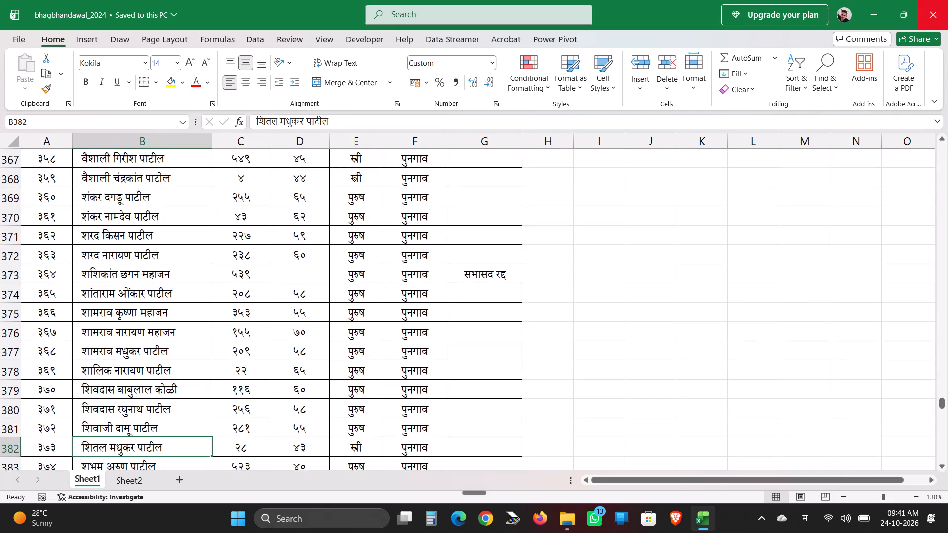
key("Down")
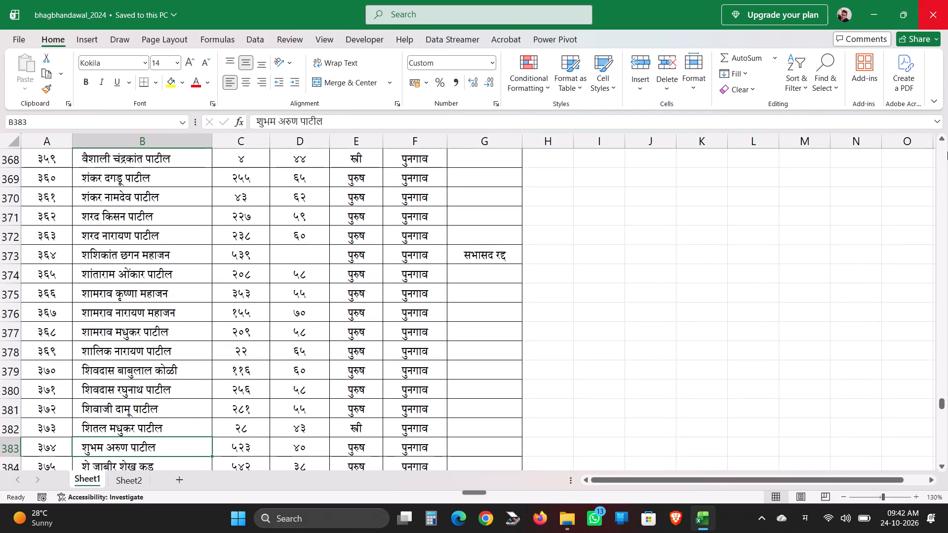
key("Down")
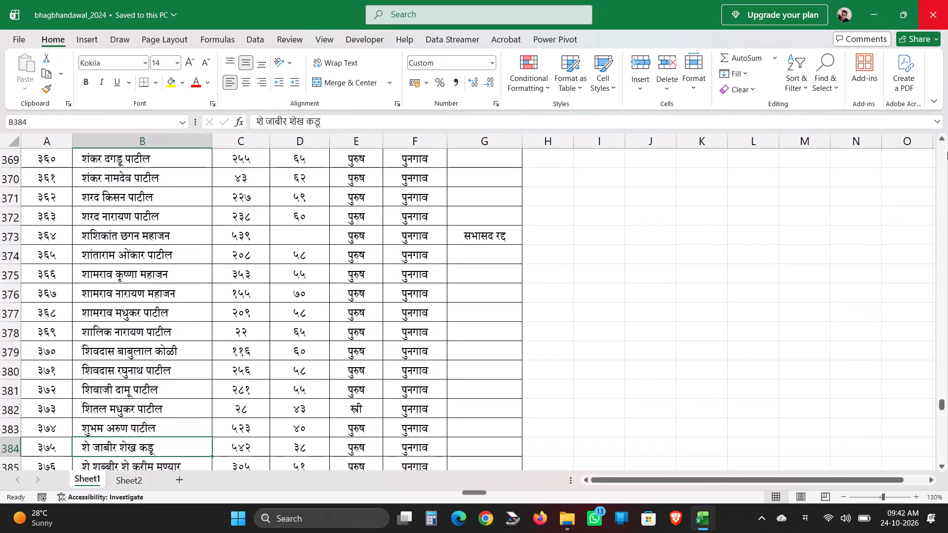
Proofread the member names from B385 to B388 and correct the middle name in B388 to पुंजु.
key("Down")
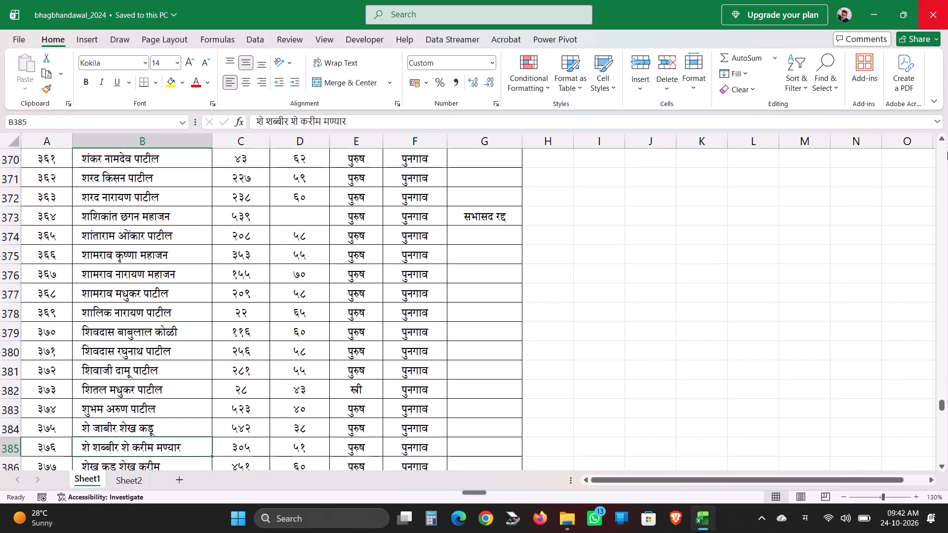
key("Down")
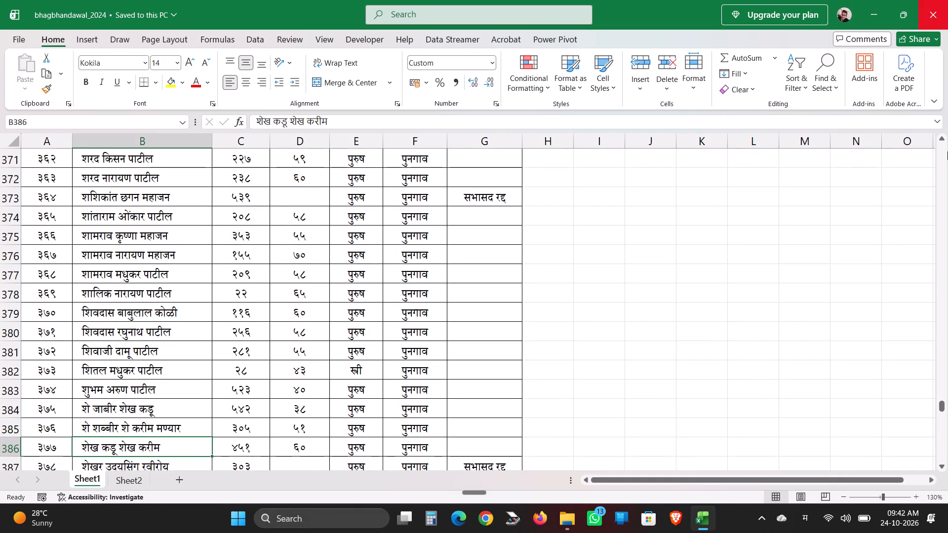
key("Down")
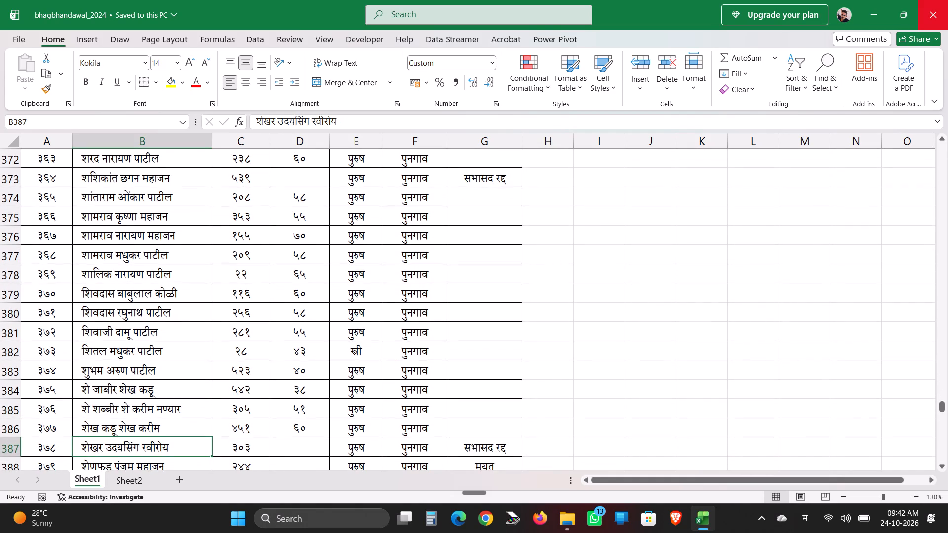
key("Down")
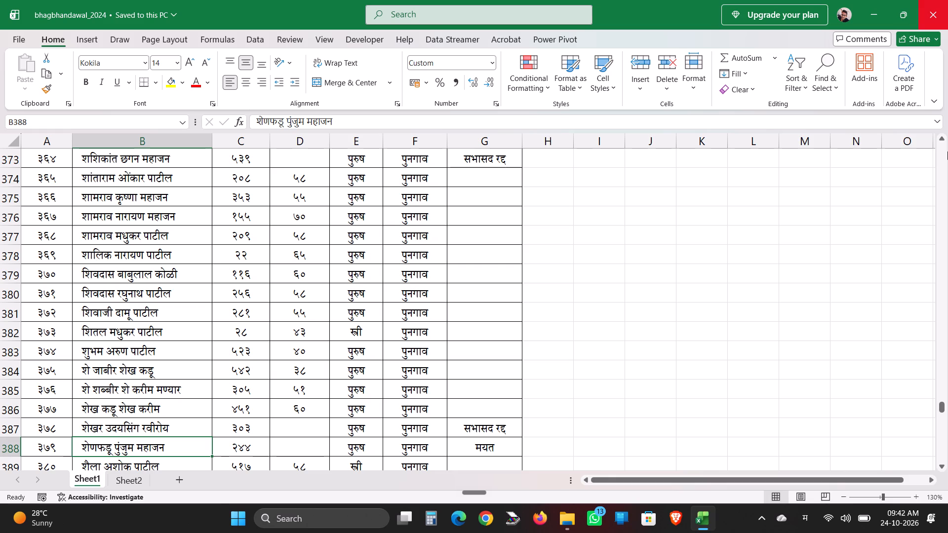
double_click(132, 441)
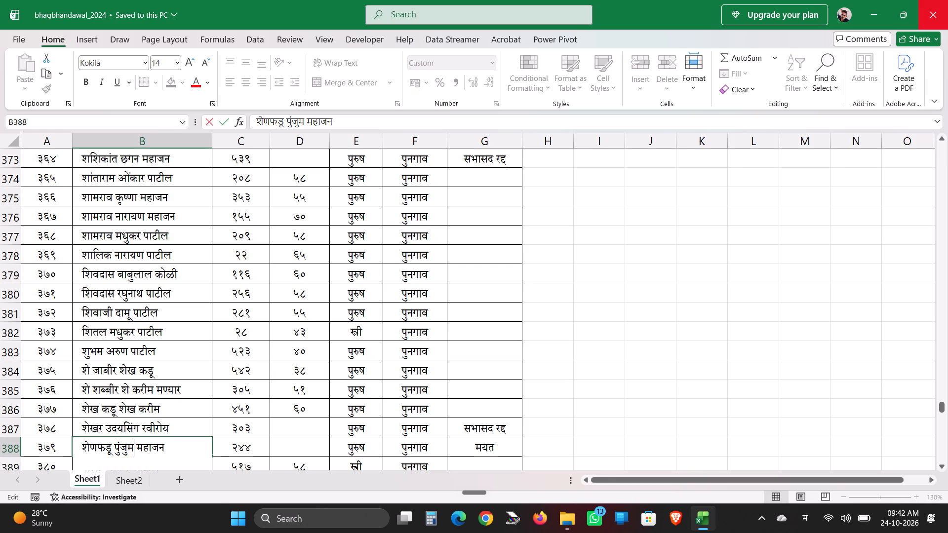
left_click(132, 447)
key("BackSpace")
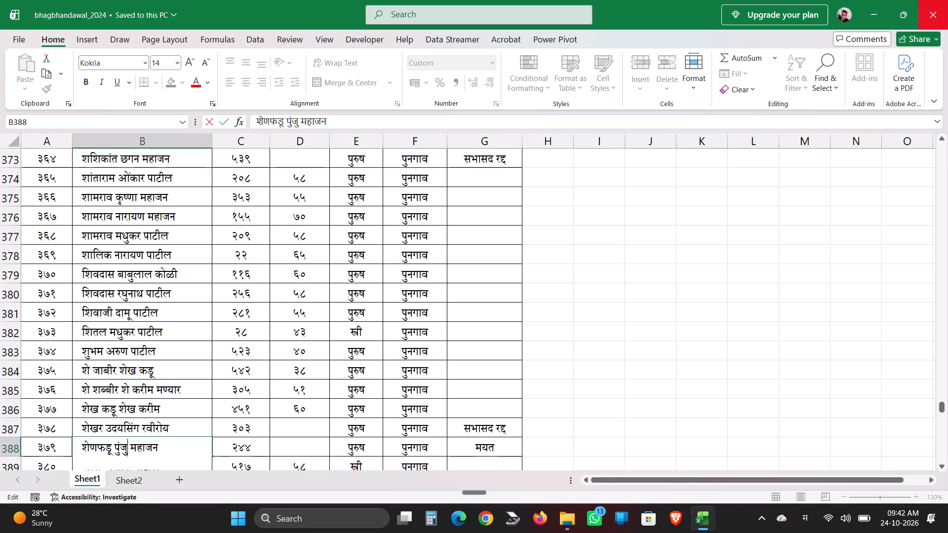
key("Return")
key("Up")
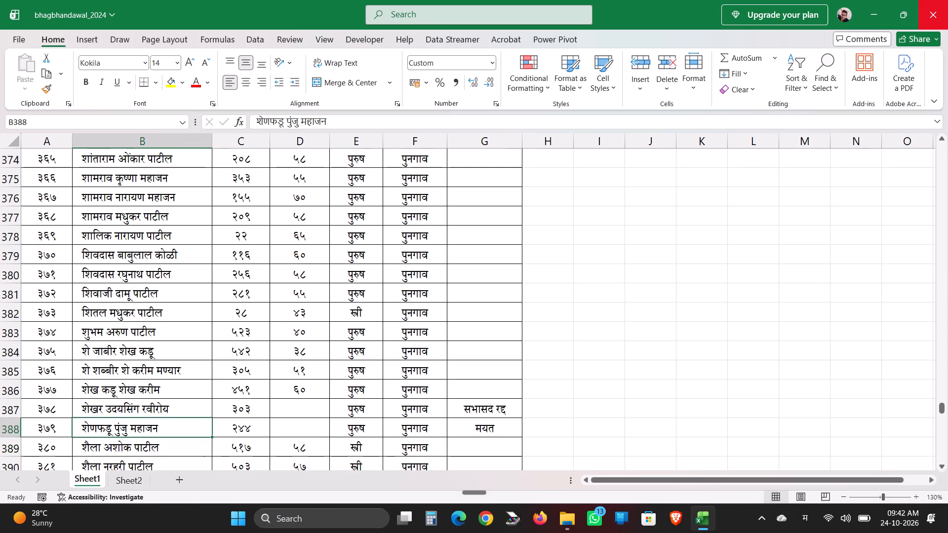
Proofread the member names in column B row by row from B389 down to B399.
key("Down")
key("Down")
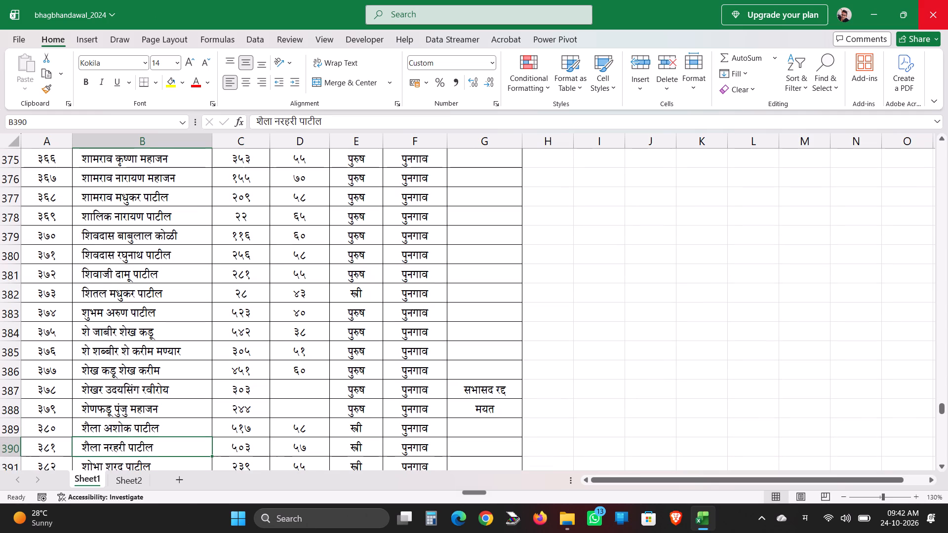
key("Down")
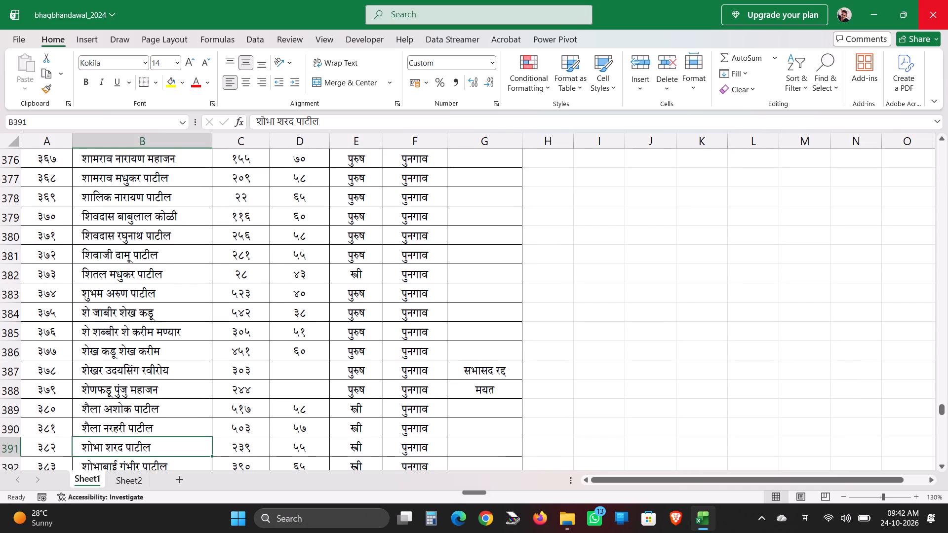
key("Down")
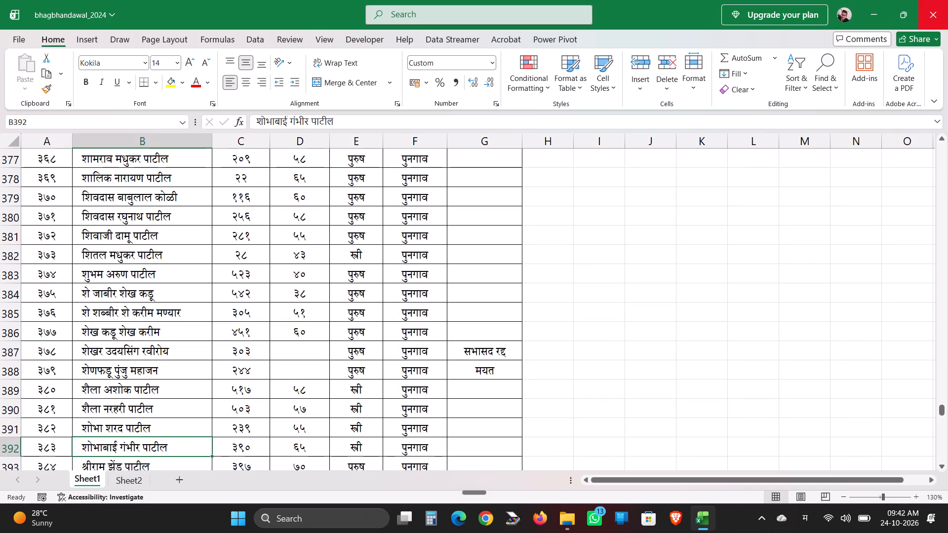
key("Down")
key("Down")
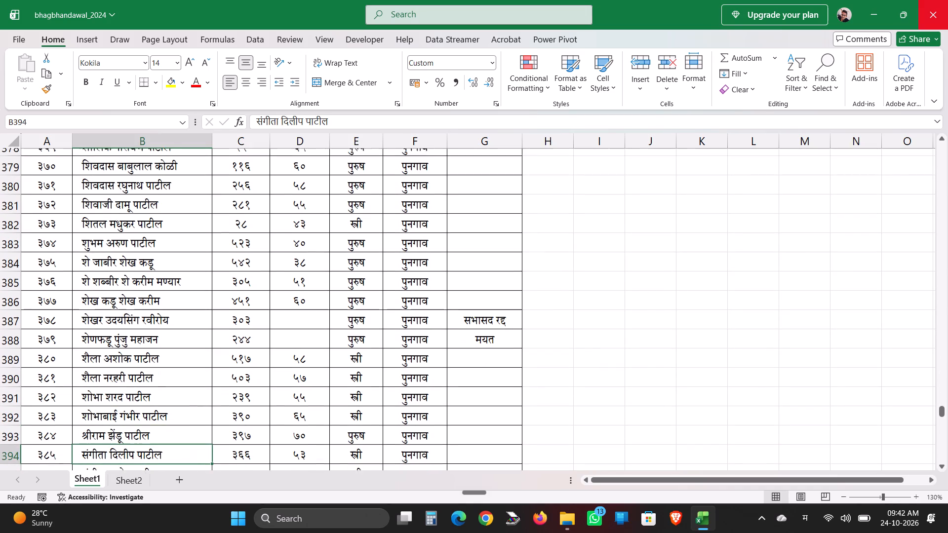
key("Down")
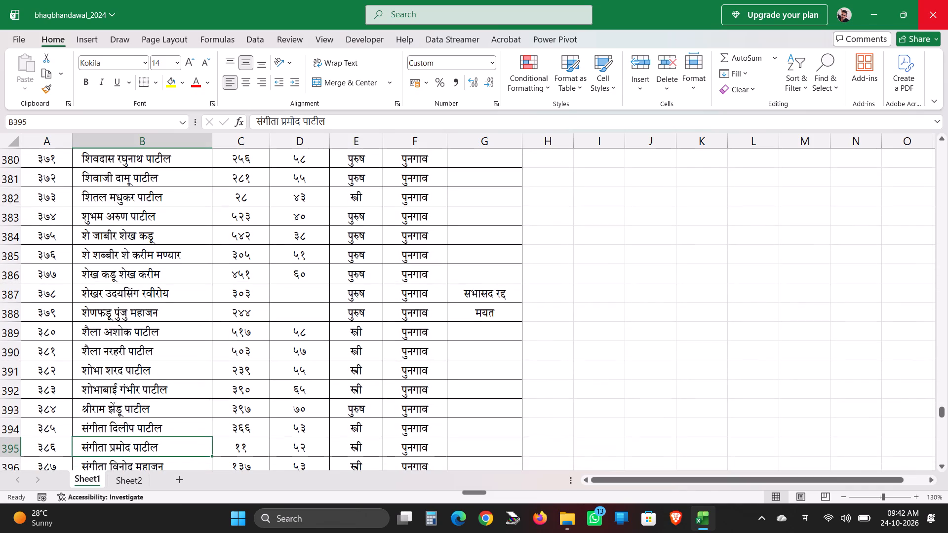
key("Down")
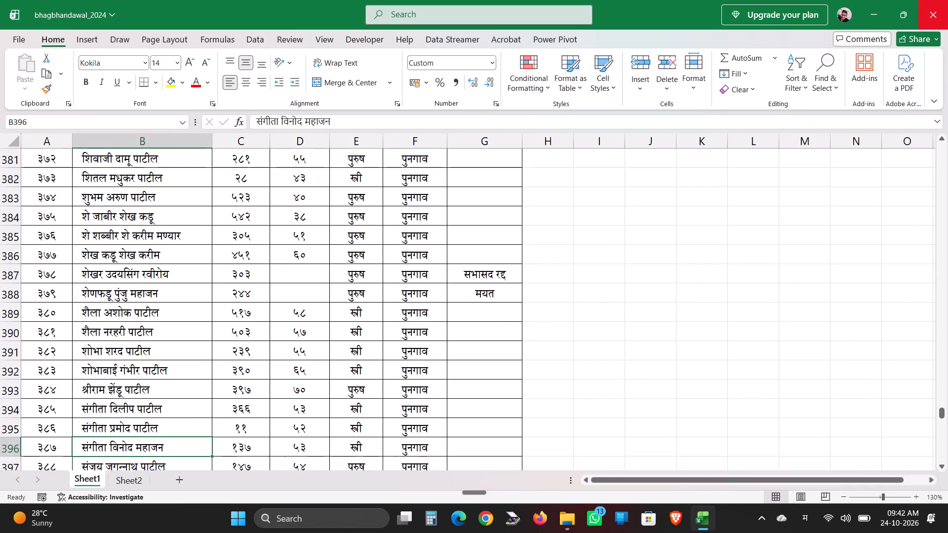
key("Down")
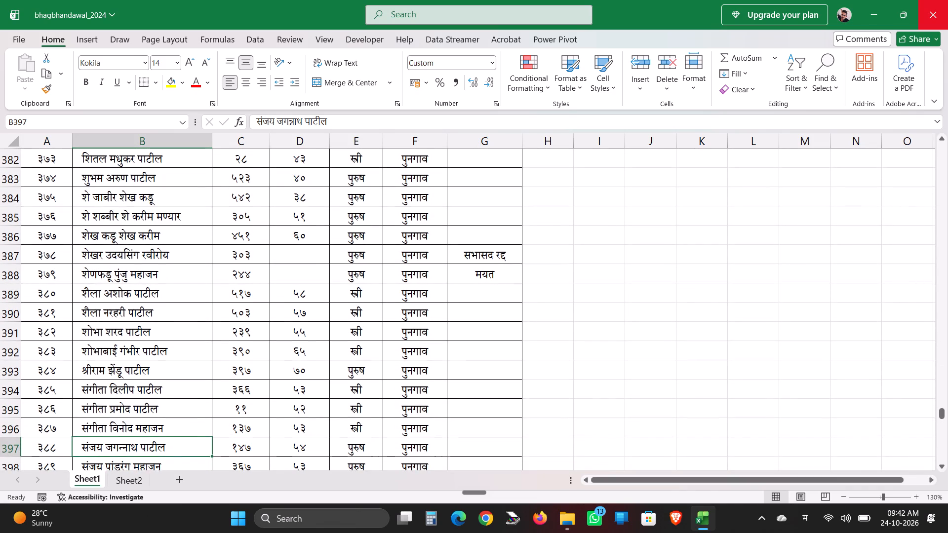
key("Down")
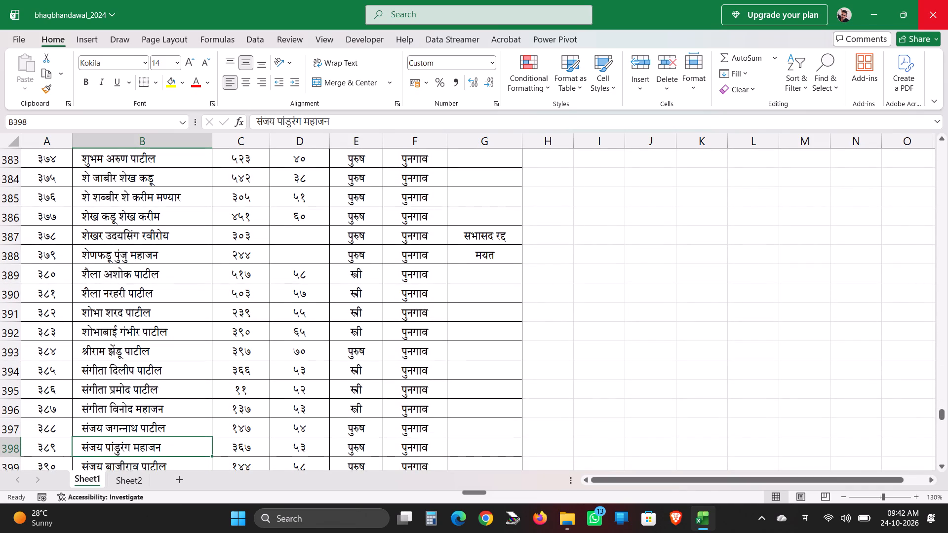
key("Down")
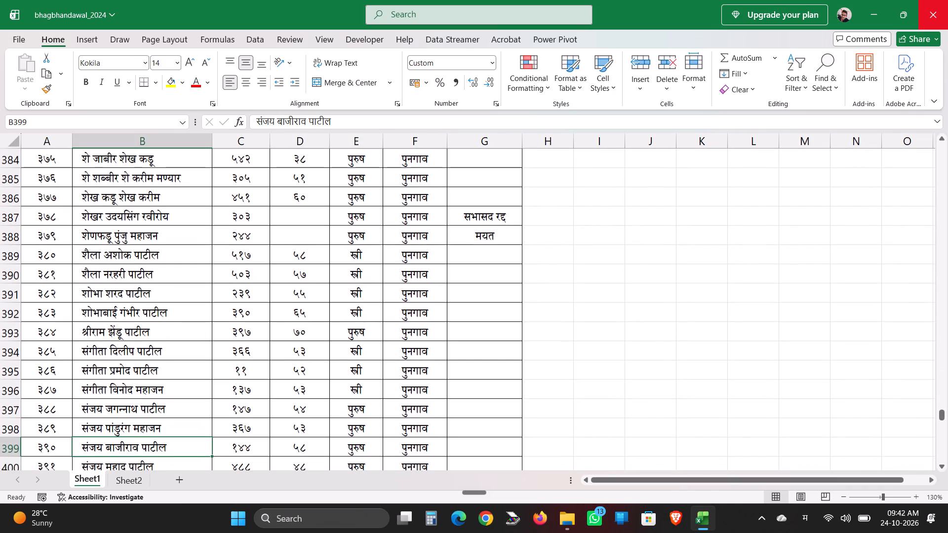
Proofread the member names in column B row by row from B400 down to B409.
key("Down")
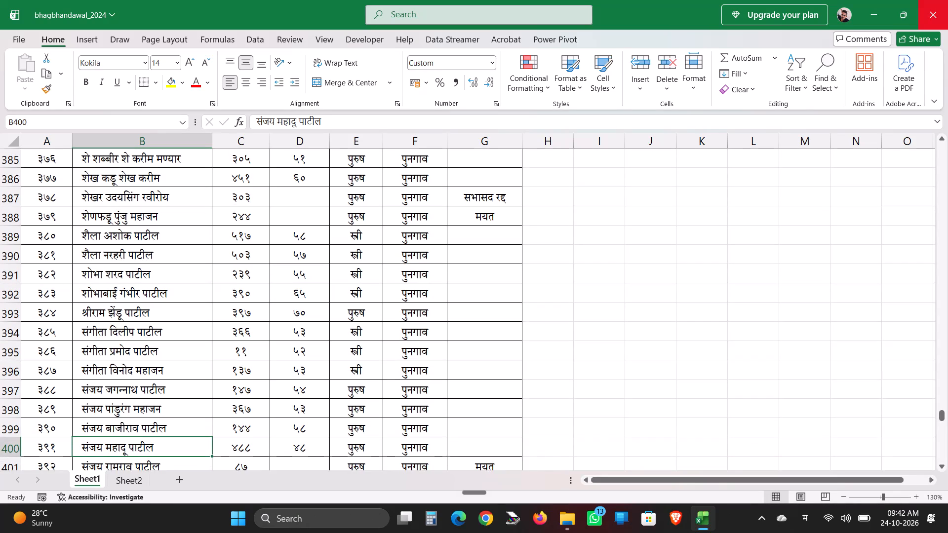
key("Down")
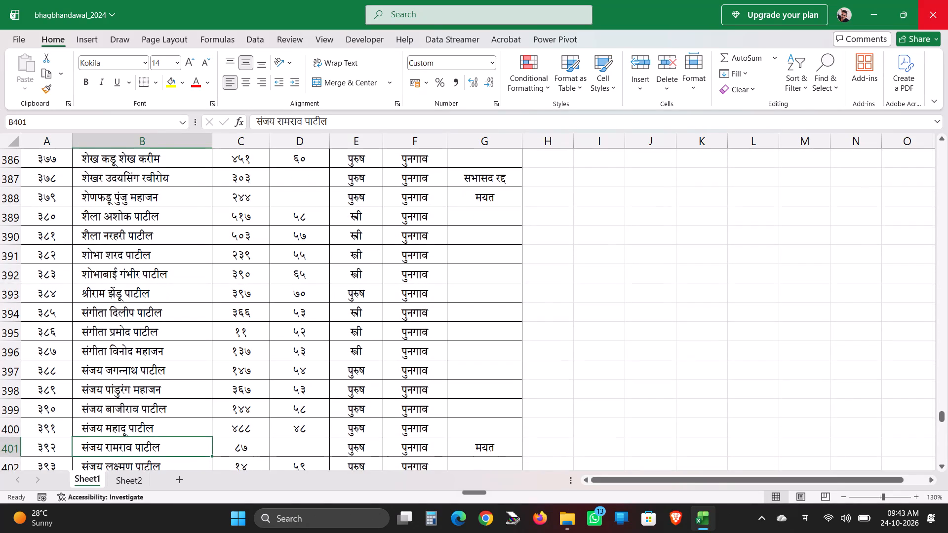
key("Down")
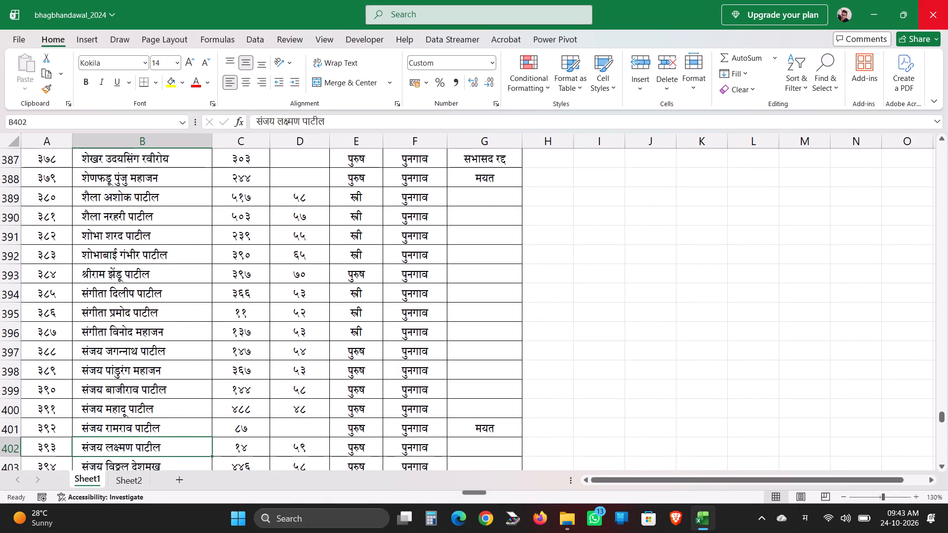
key("Down")
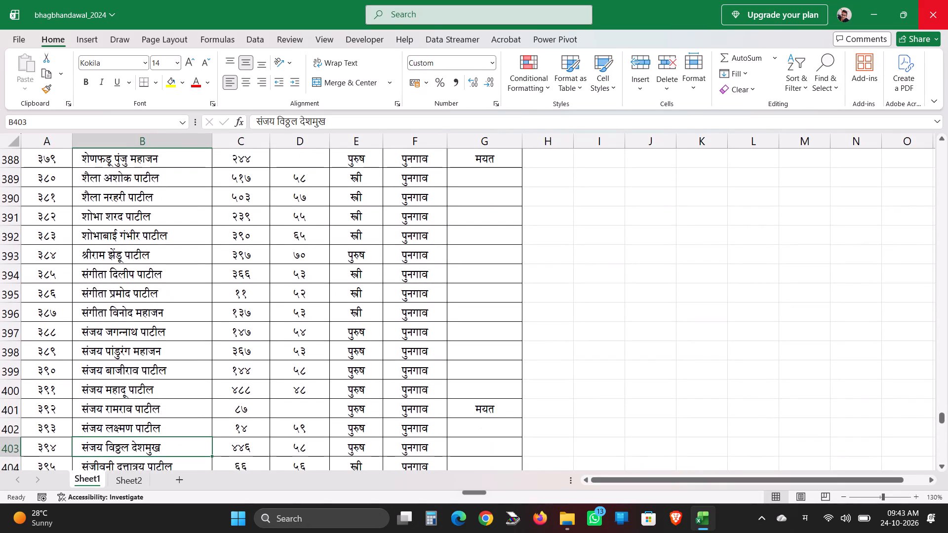
key("Down")
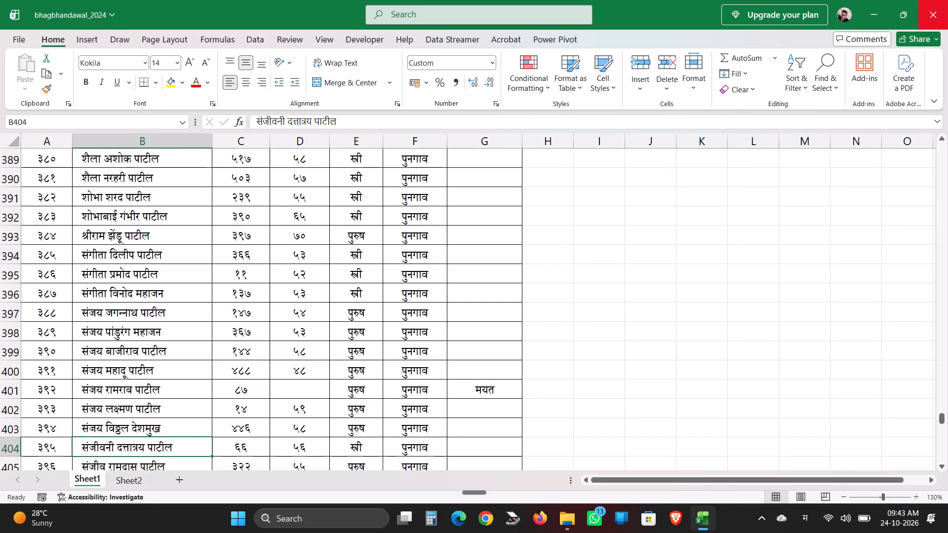
key("Down")
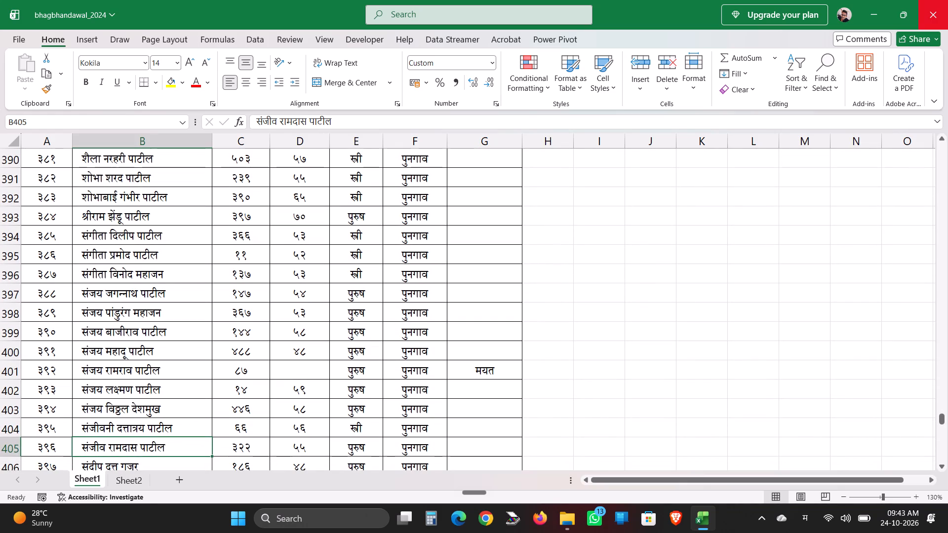
key("Down")
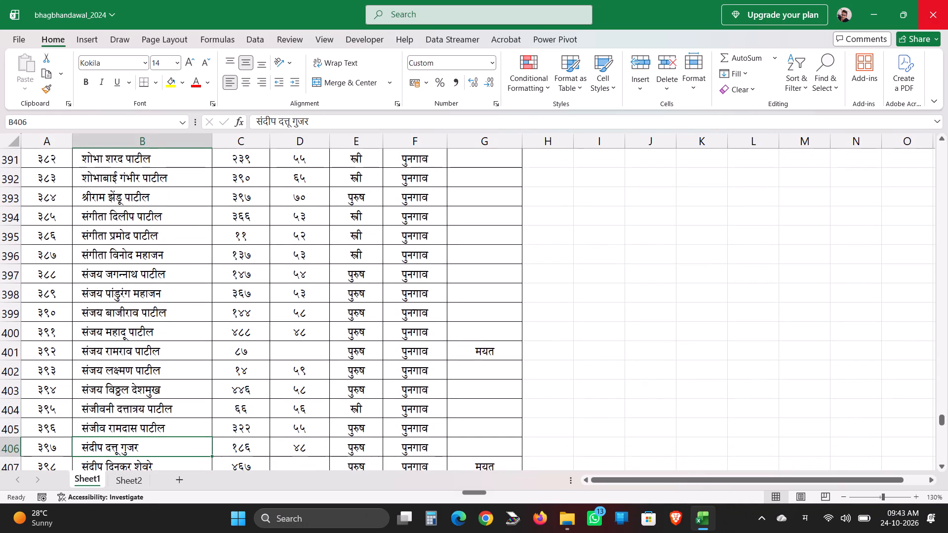
key("Down")
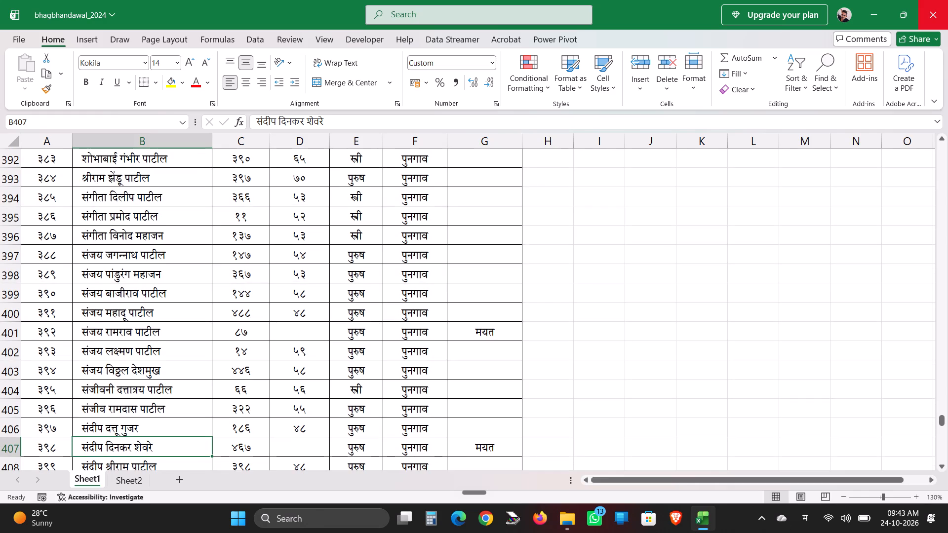
key("Down")
key("Down")
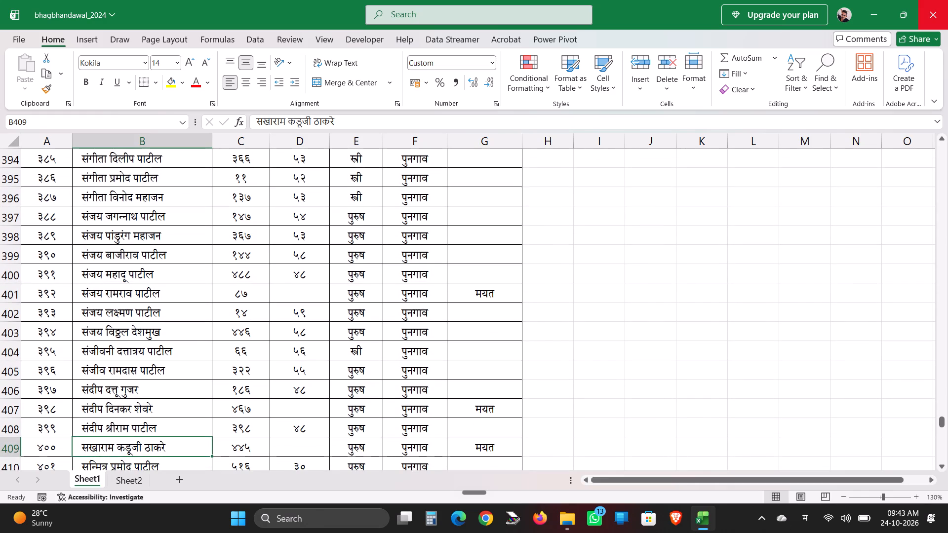
Proofread the member names in column B row by row from B410 down to B420.
key("Down")
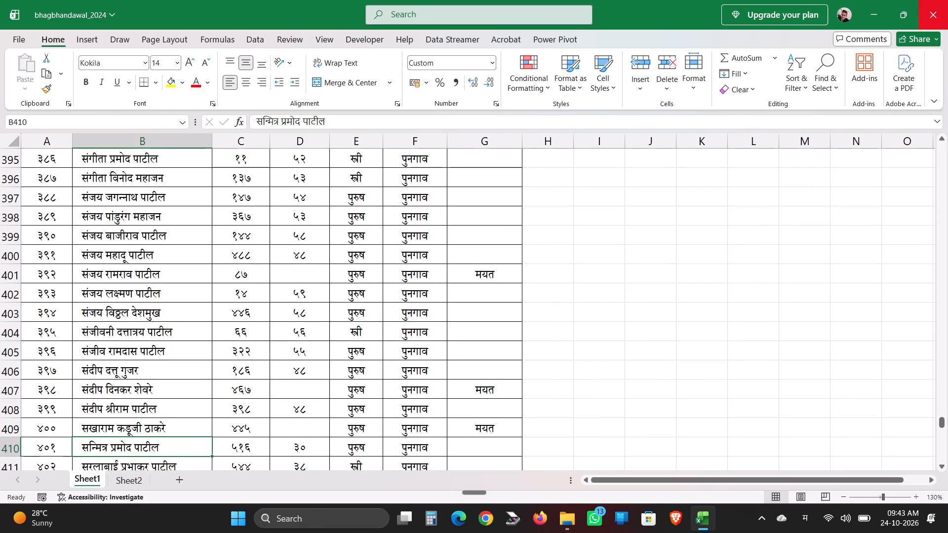
key("Down")
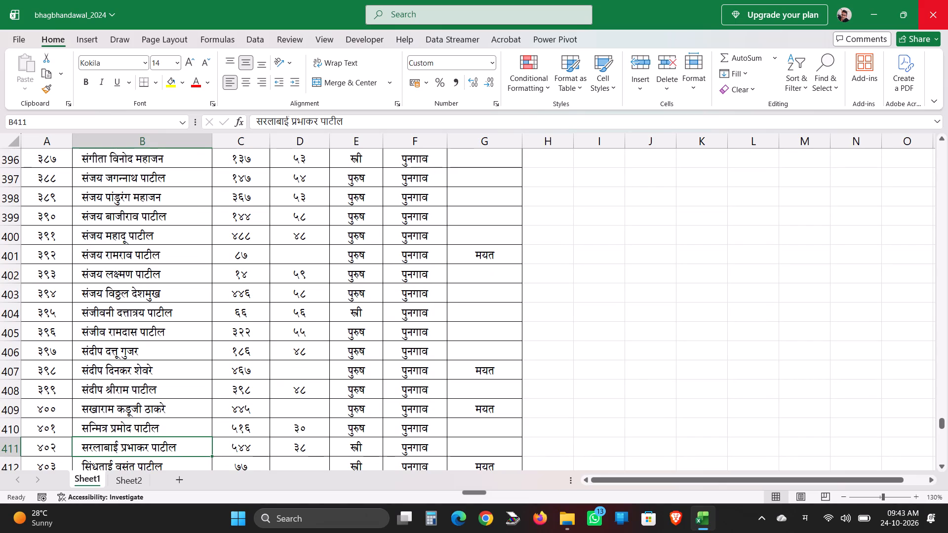
key("Down")
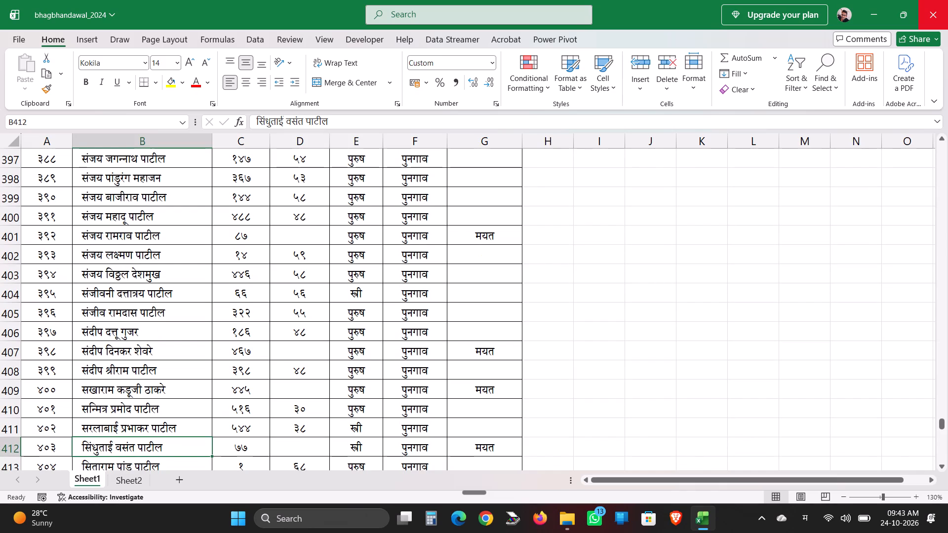
key("Down")
key("Down")
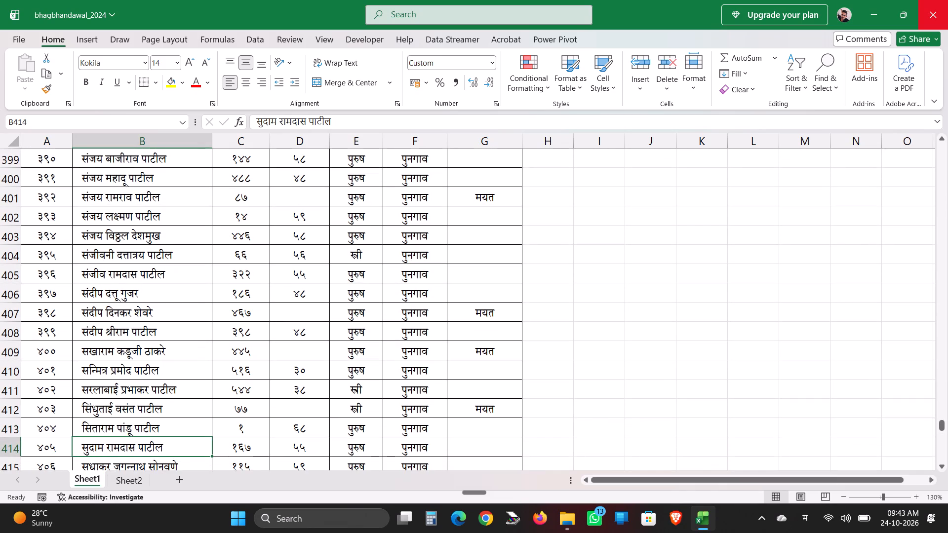
key("Down")
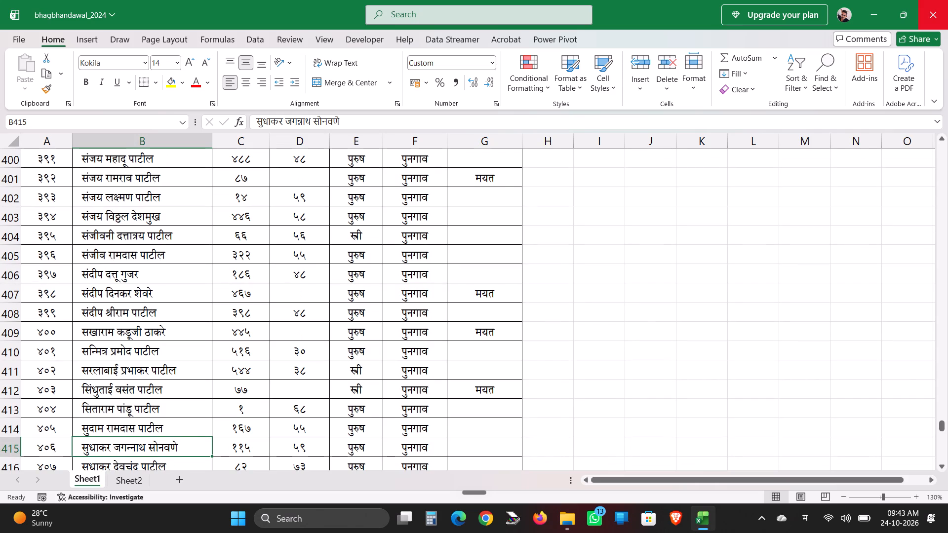
key("Down")
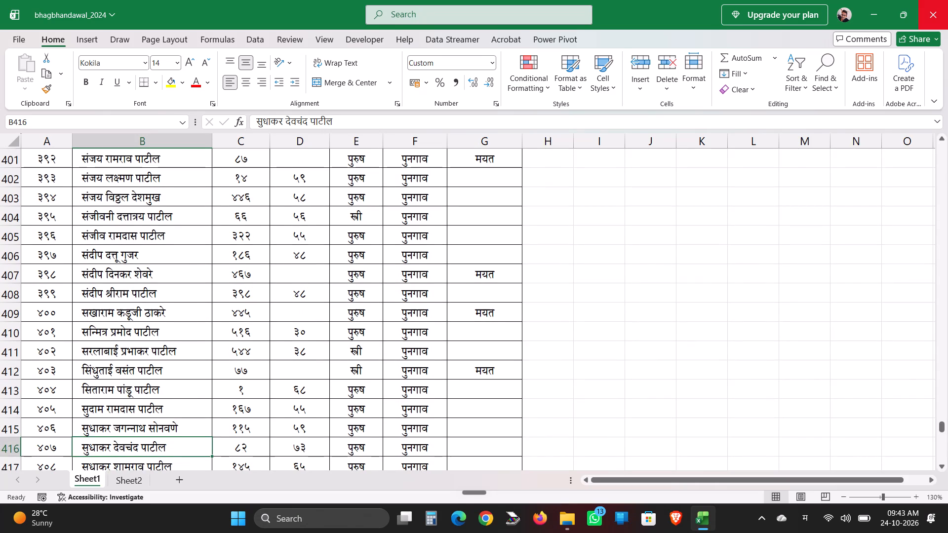
key("Down")
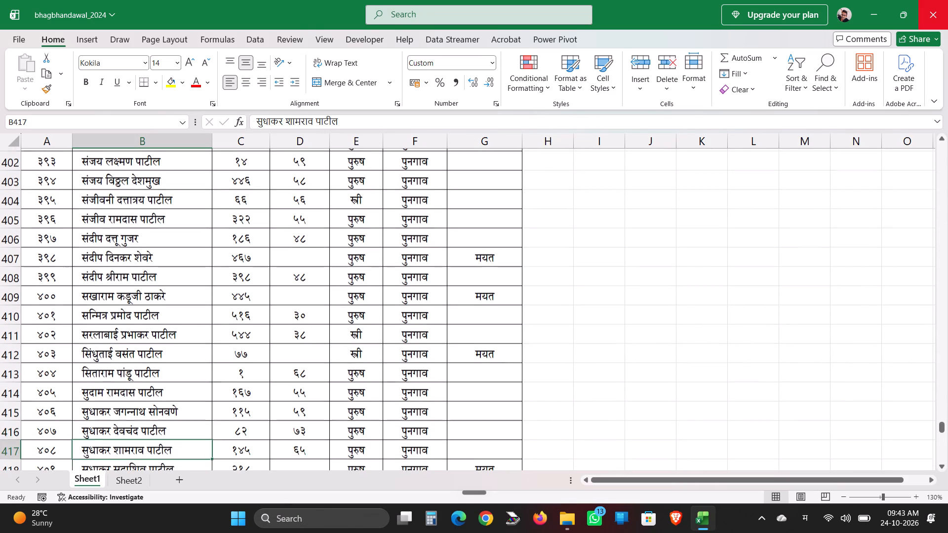
key("Down")
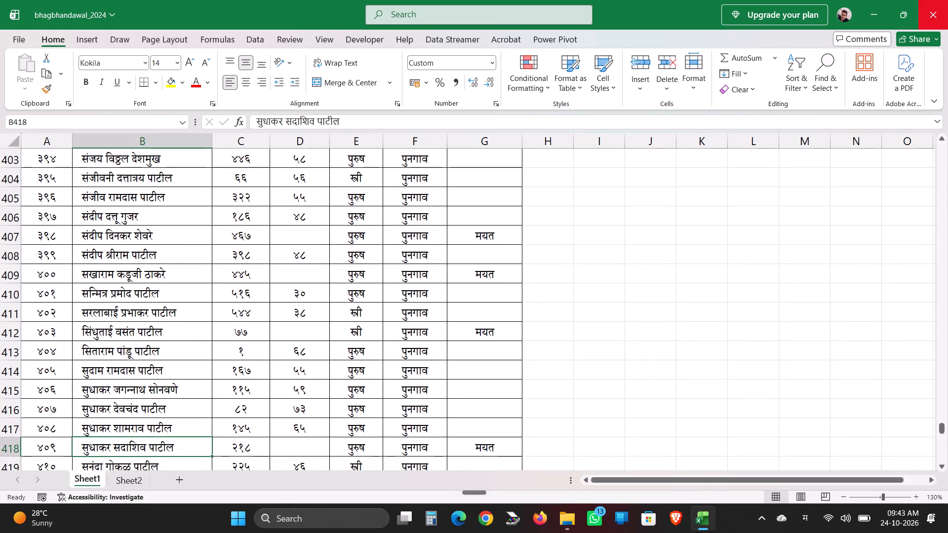
key("Down")
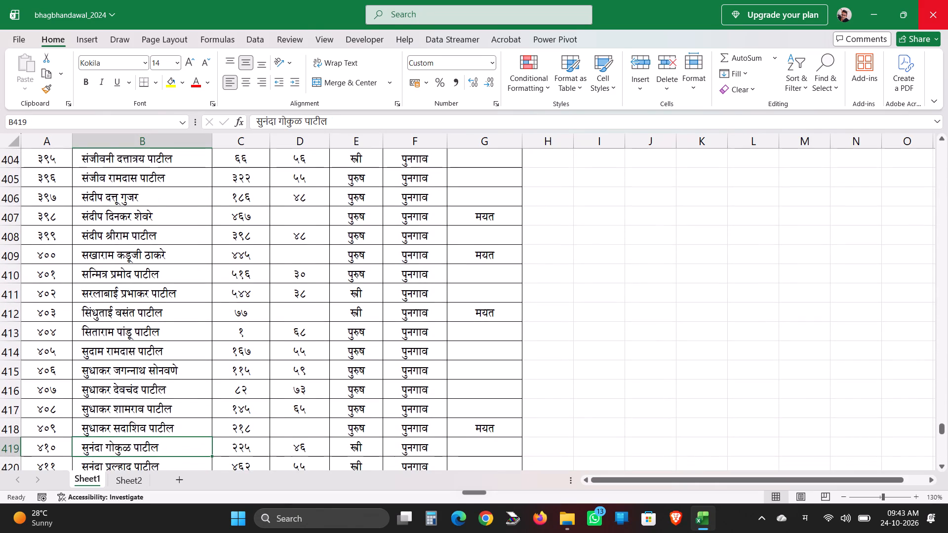
key("Down")
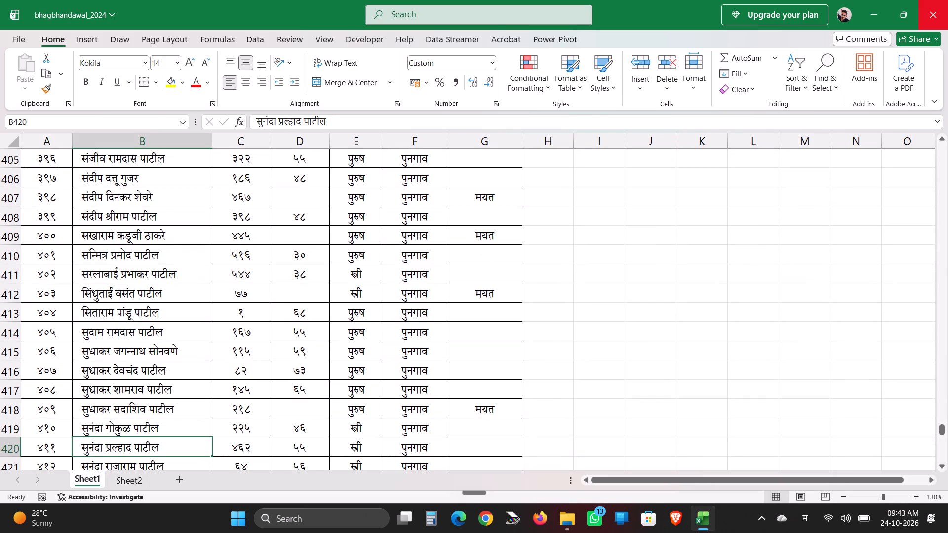
Proofread the member names in column B row by row from B421 down to B431.
key("Down")
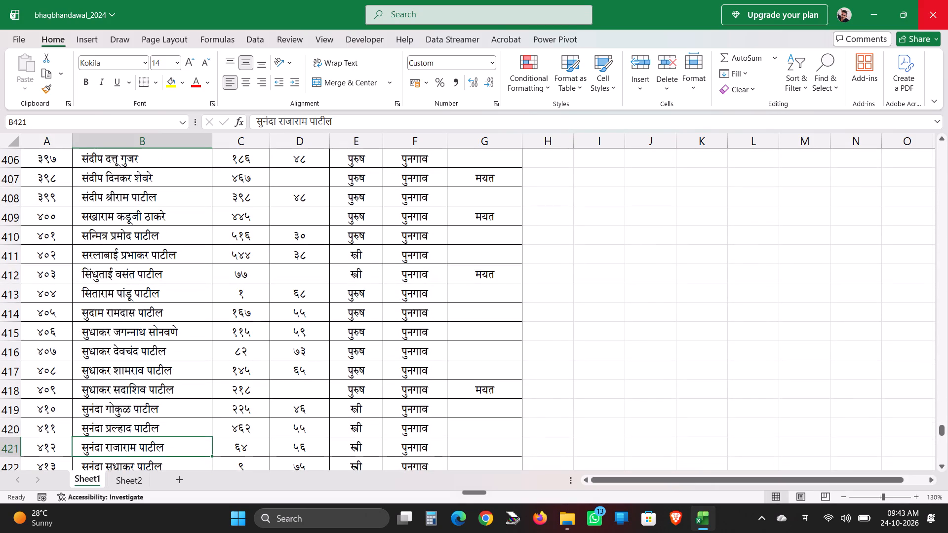
key("Down")
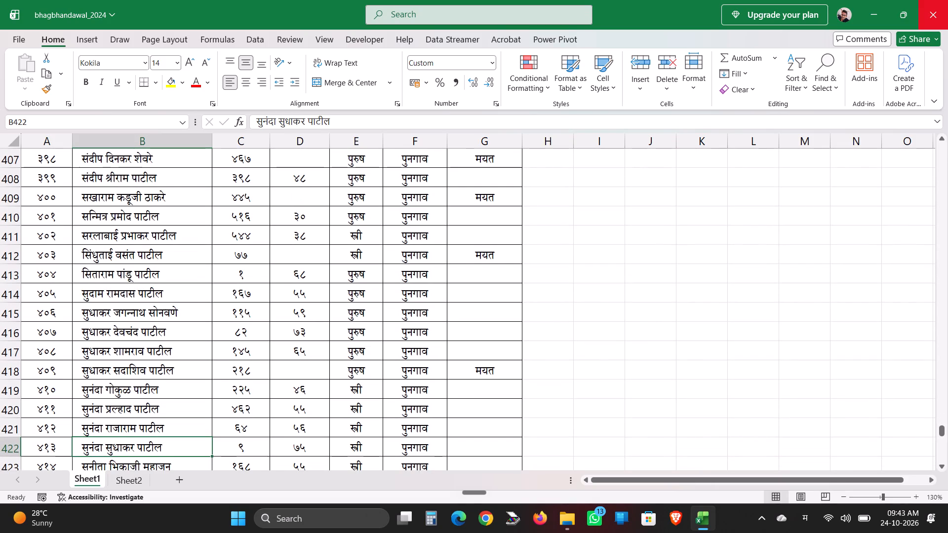
key("Down")
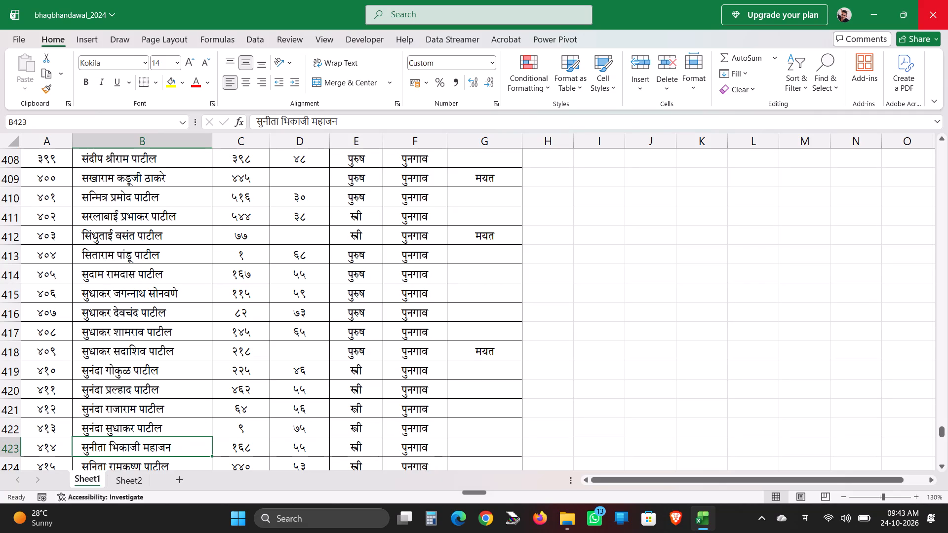
key("Down")
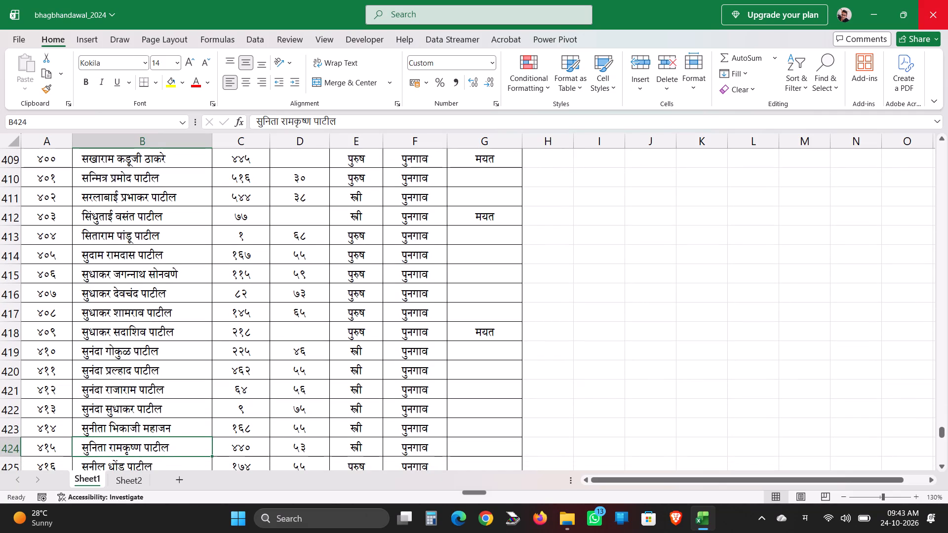
key("Down")
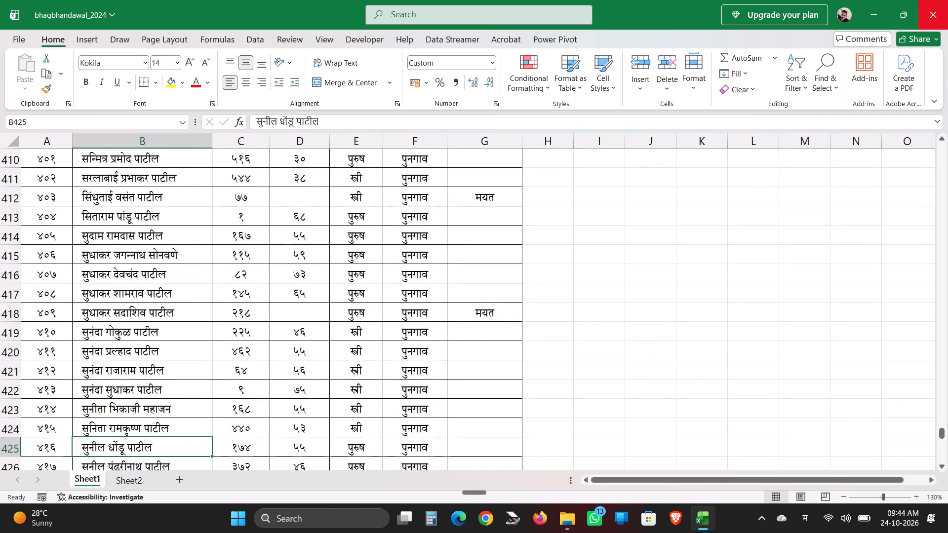
key("Down")
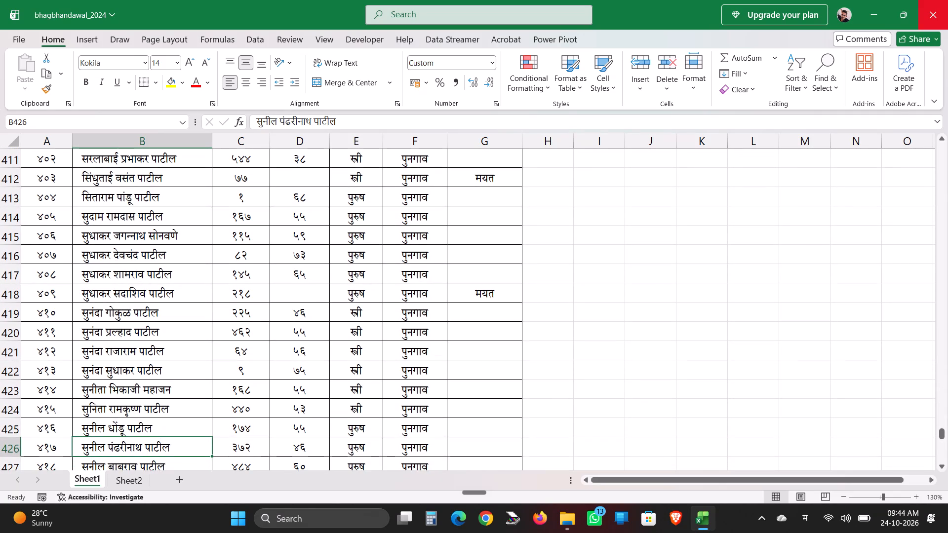
key("Down")
key("Down")
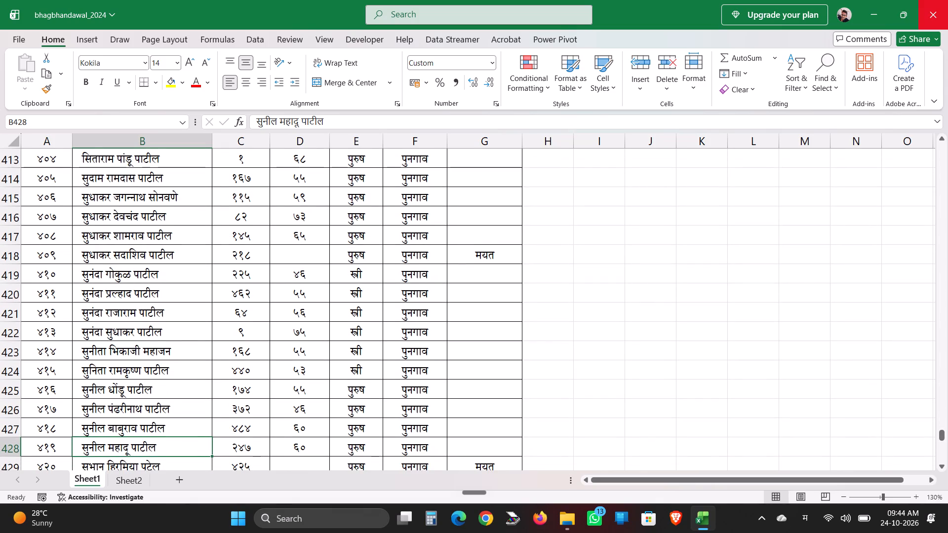
key("Down")
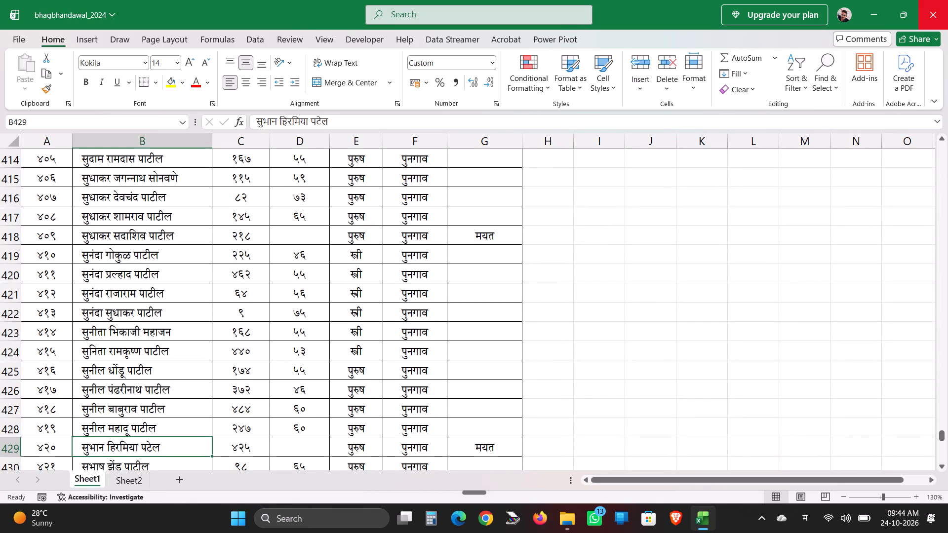
key("Down")
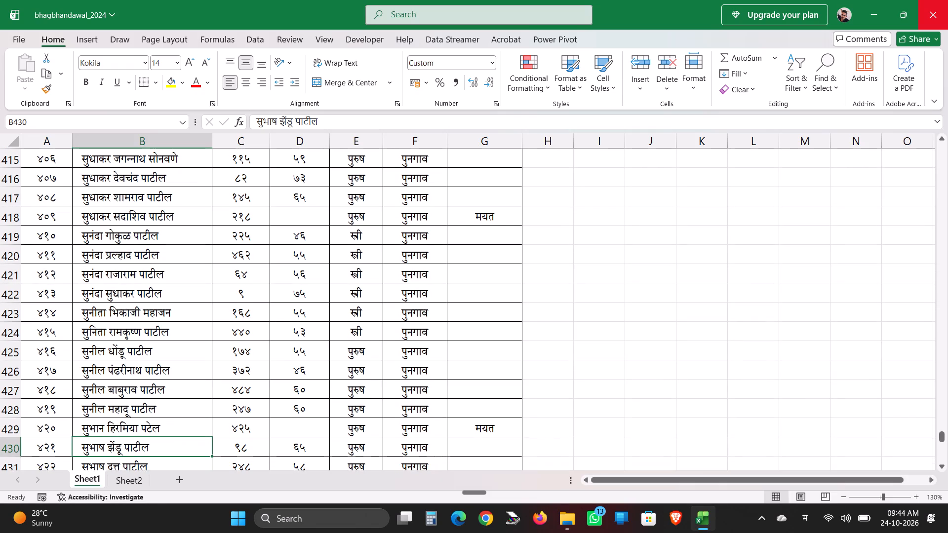
key("Down")
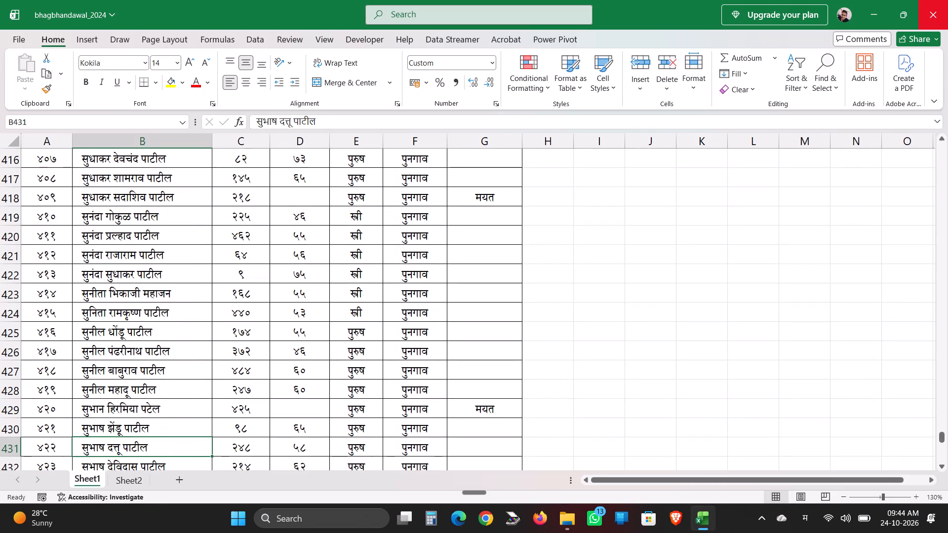
Proofread the member names in column B row by row from B432 down to B442.
key("Down")
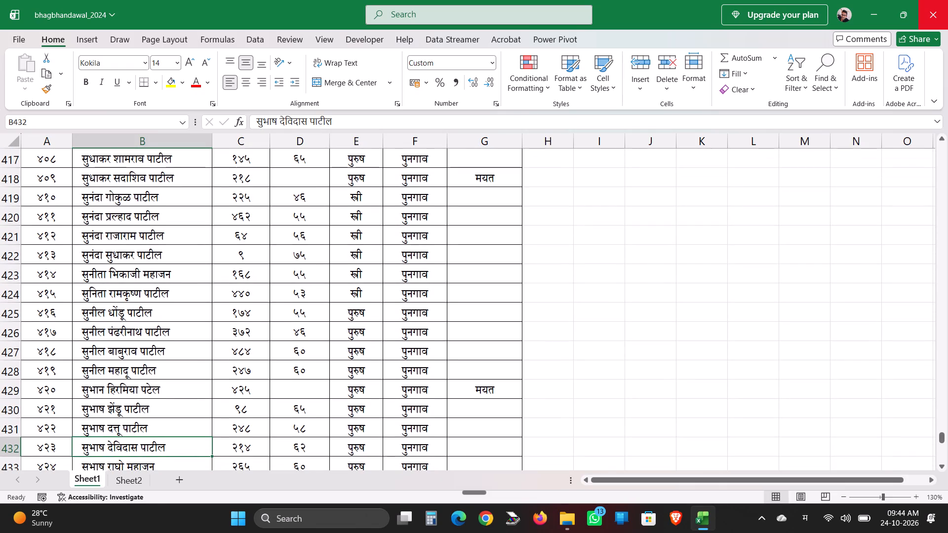
key("Down")
key("Down")
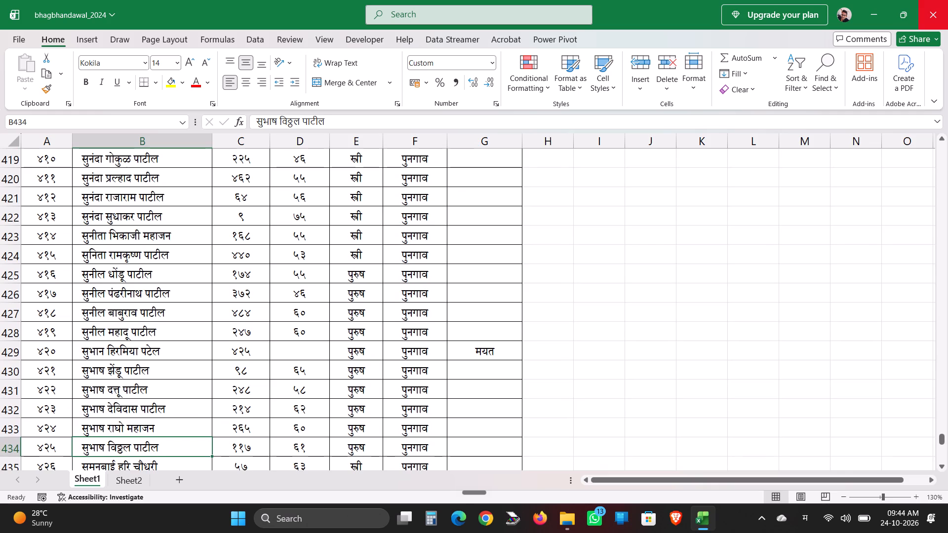
key("Down")
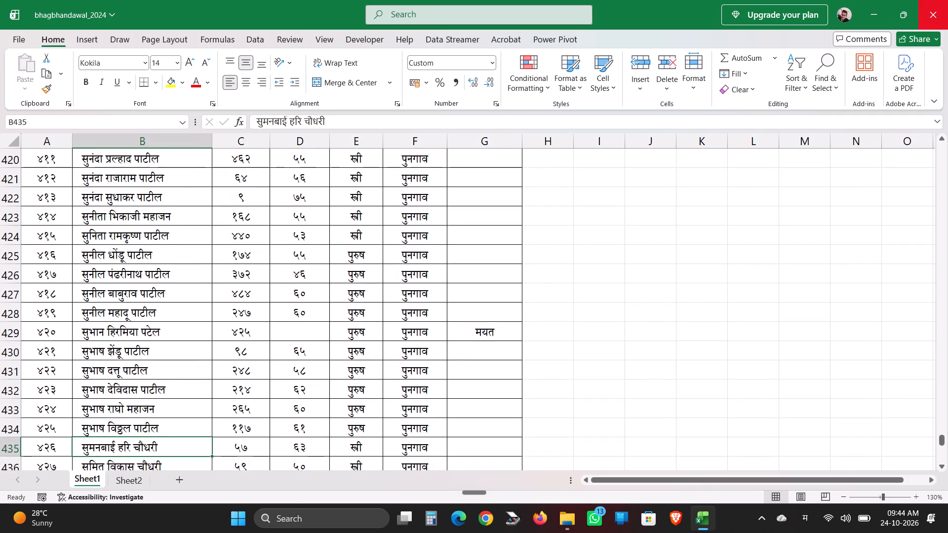
key("Down")
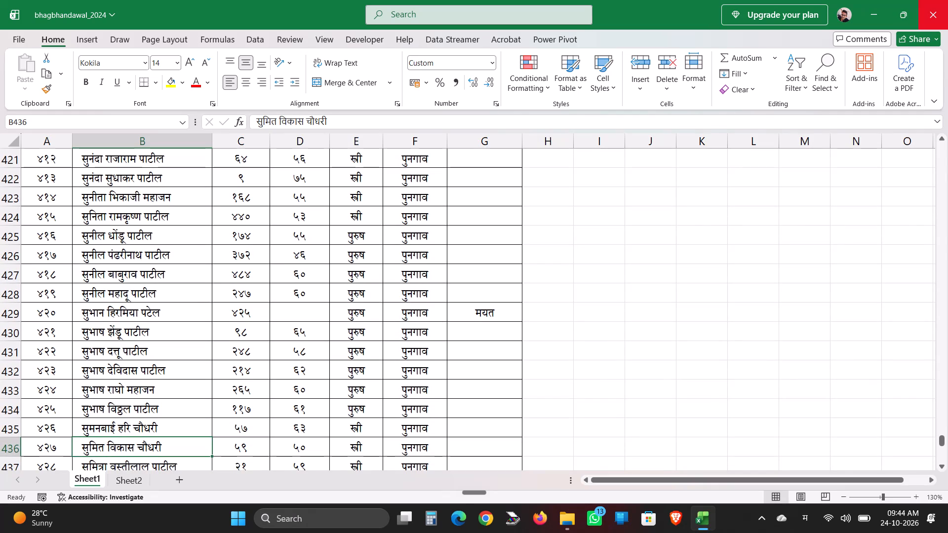
key("Down")
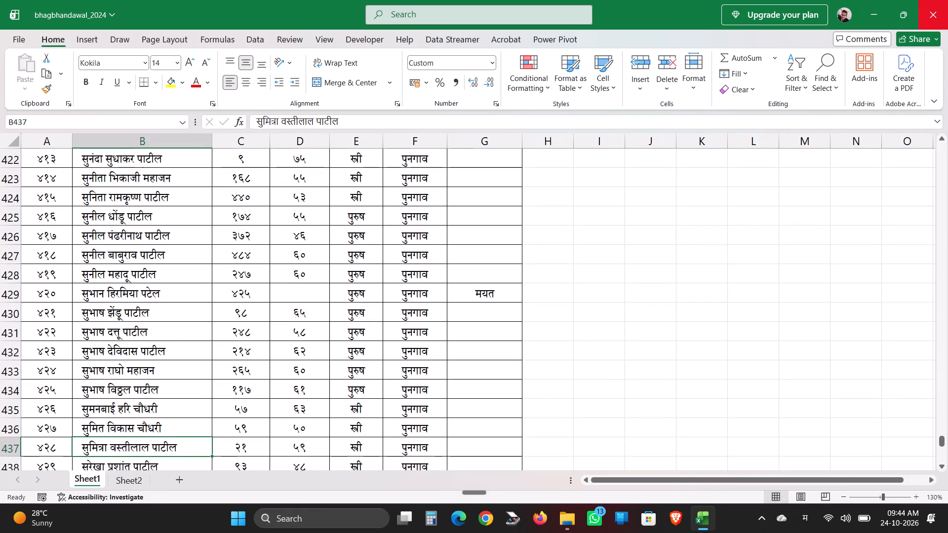
key("Down")
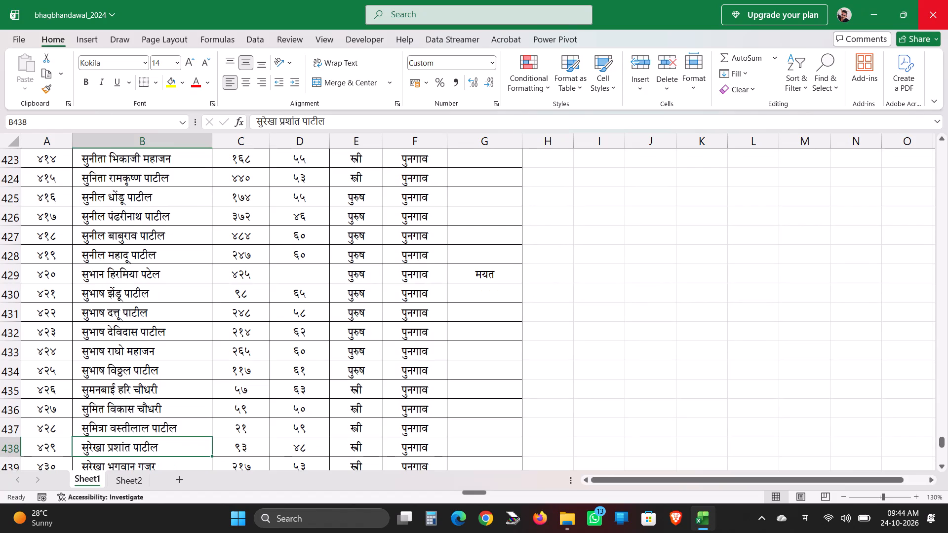
key("Down")
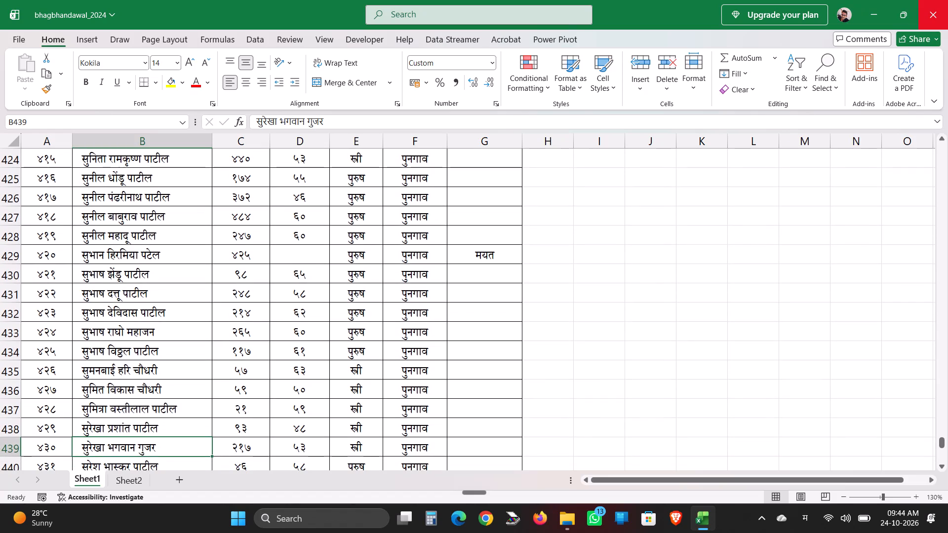
key("Down")
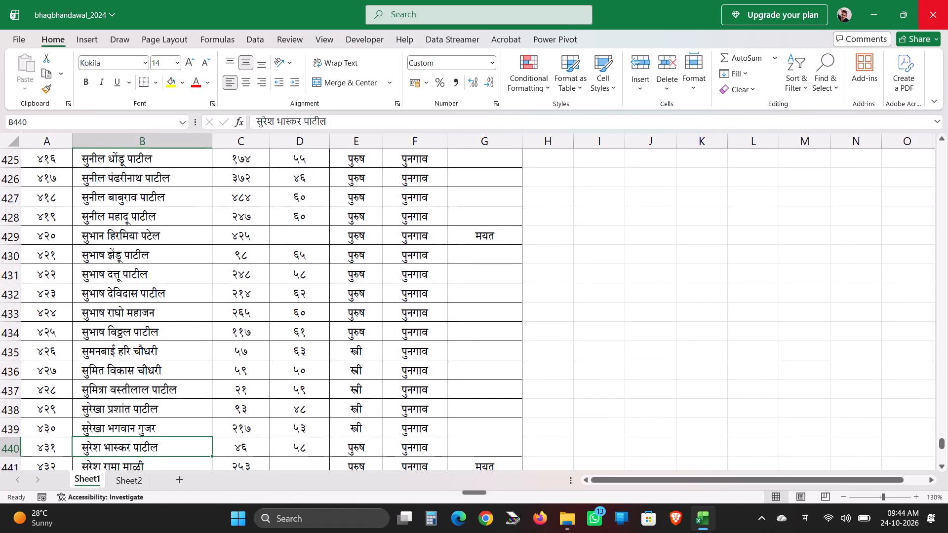
key("Down")
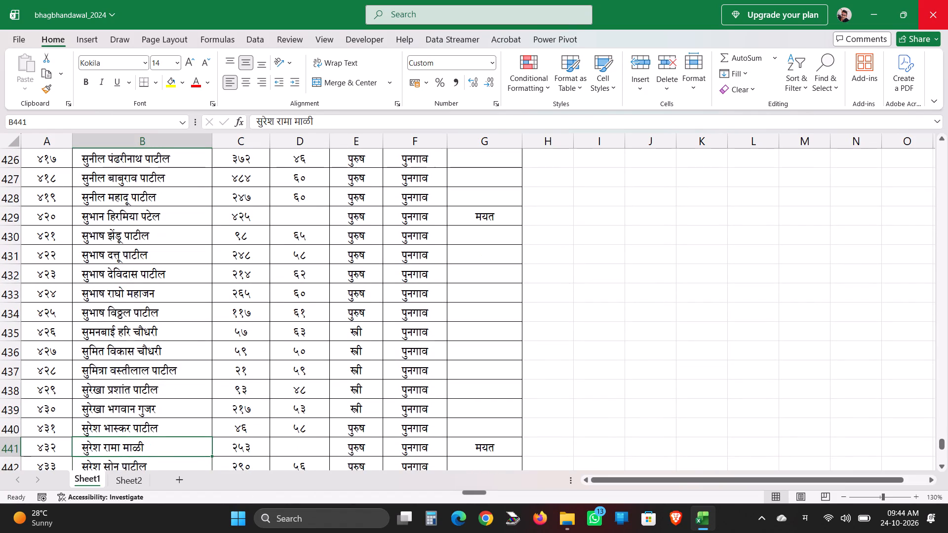
key("Down")
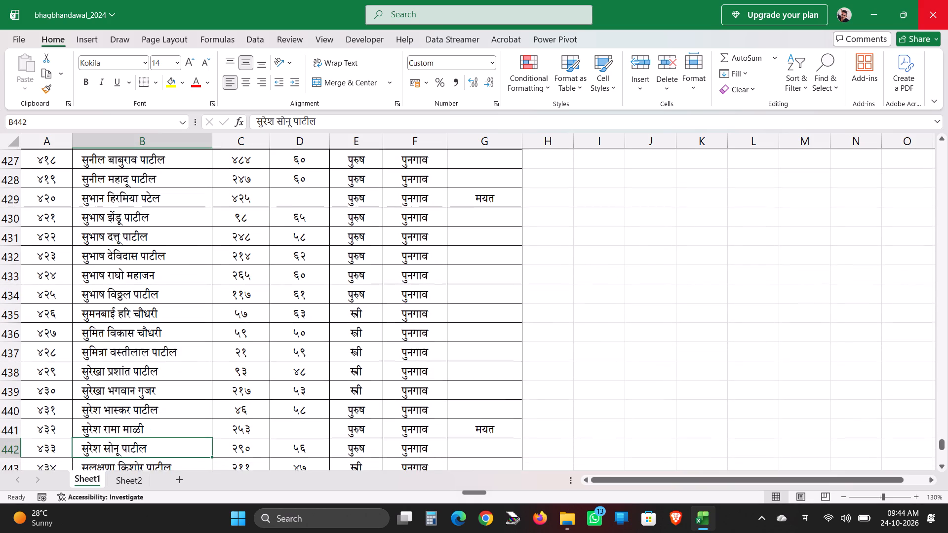
Proofread the member names in column B row by row from B443 down to B452.
key("Down")
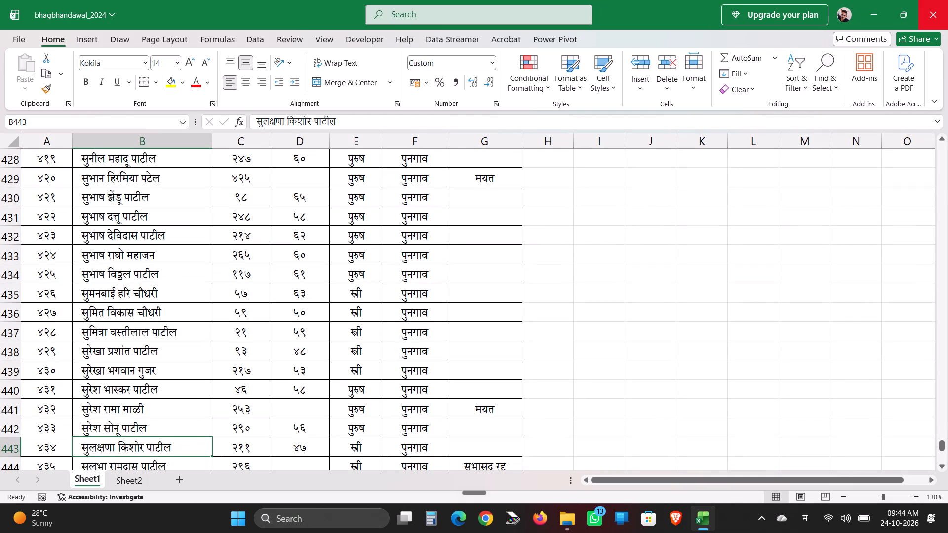
key("Down")
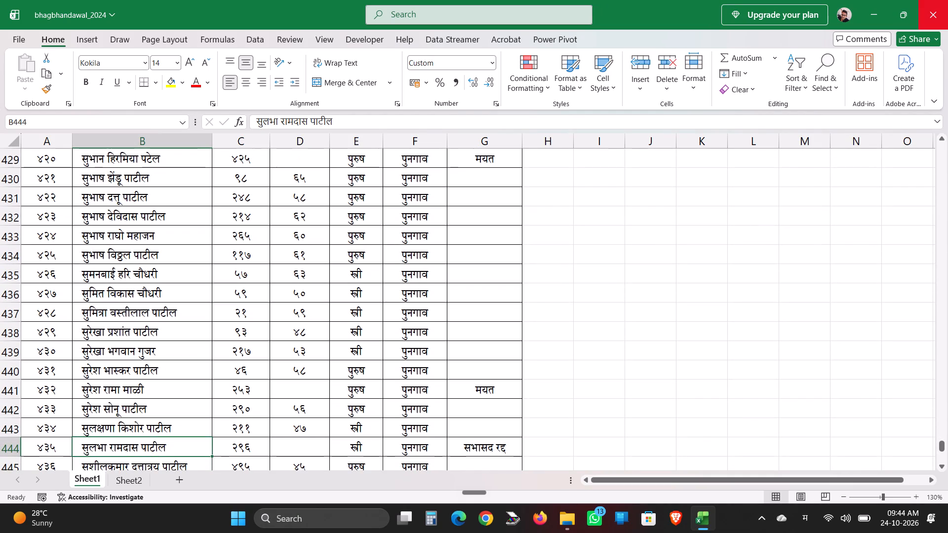
key("Down")
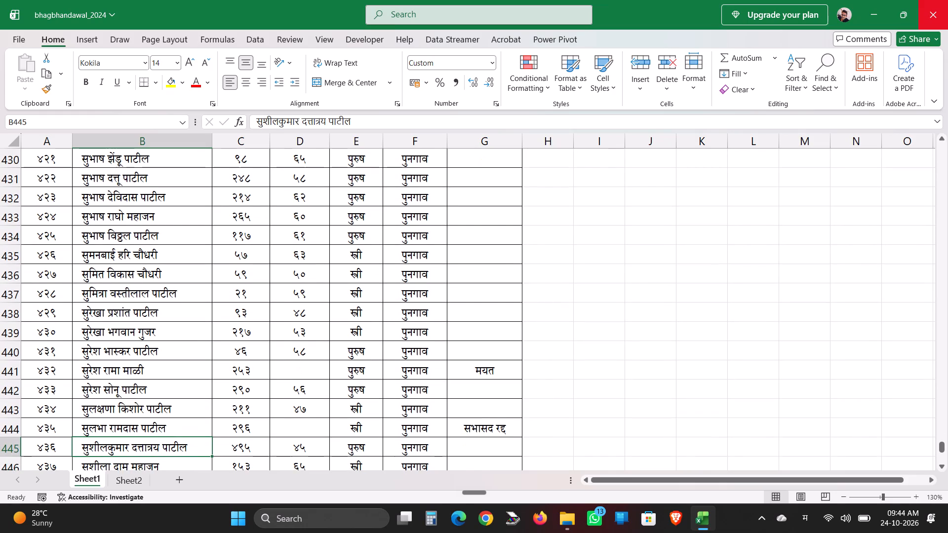
key("Down")
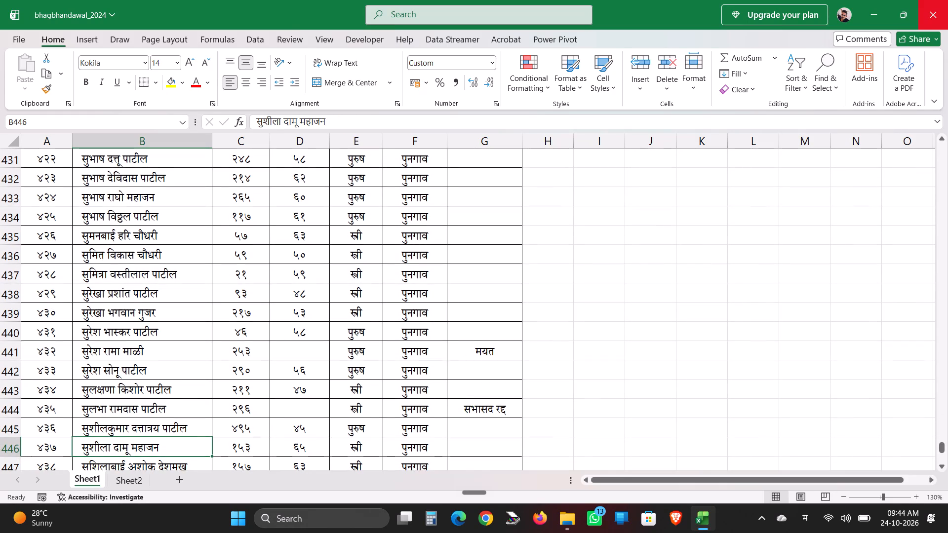
key("Down")
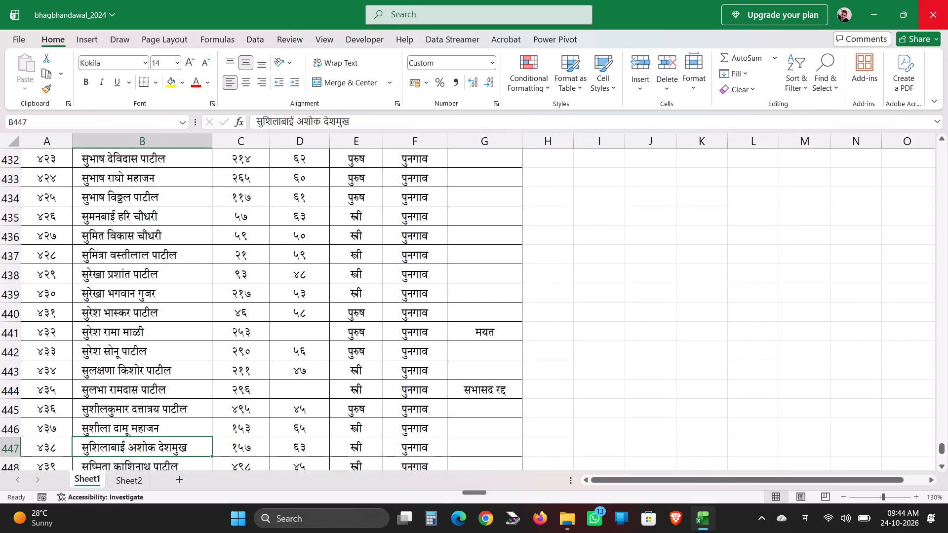
key("Down")
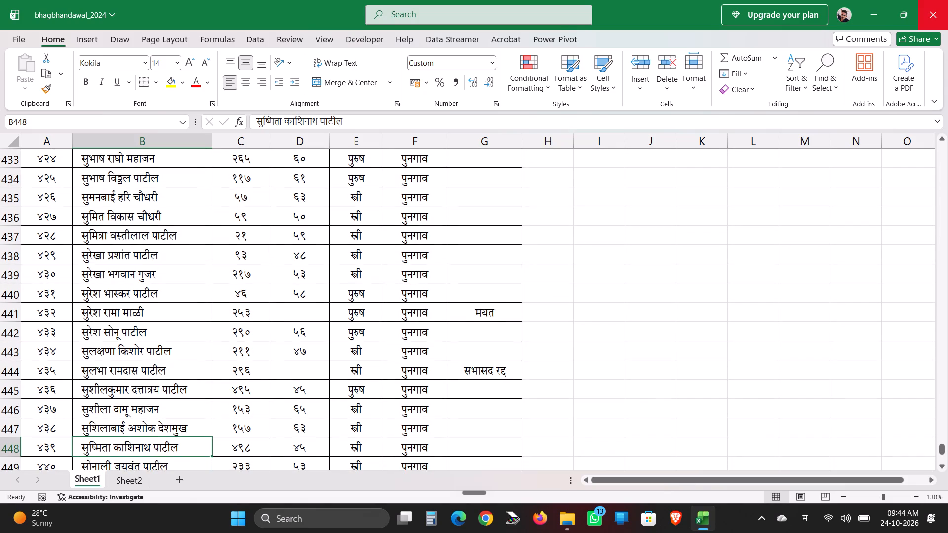
key("Down")
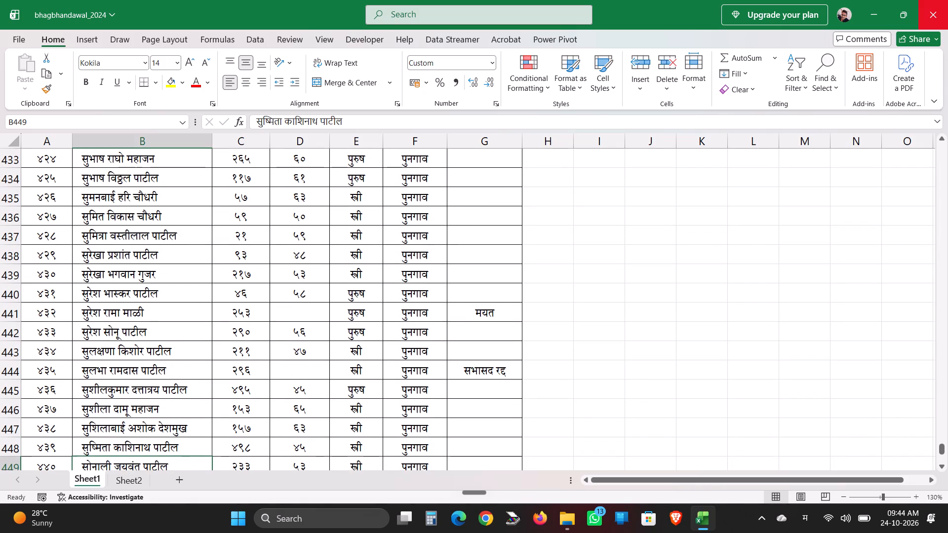
key("Down")
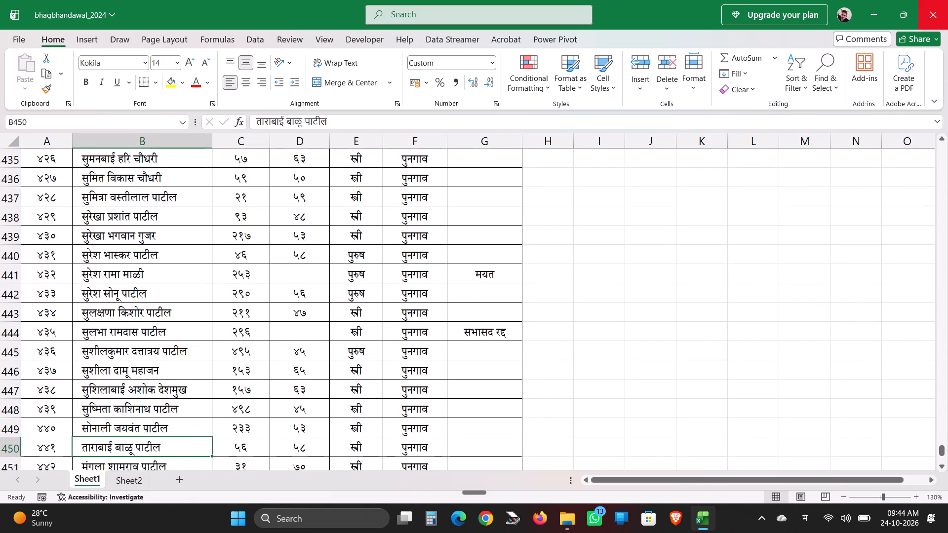
key("Down")
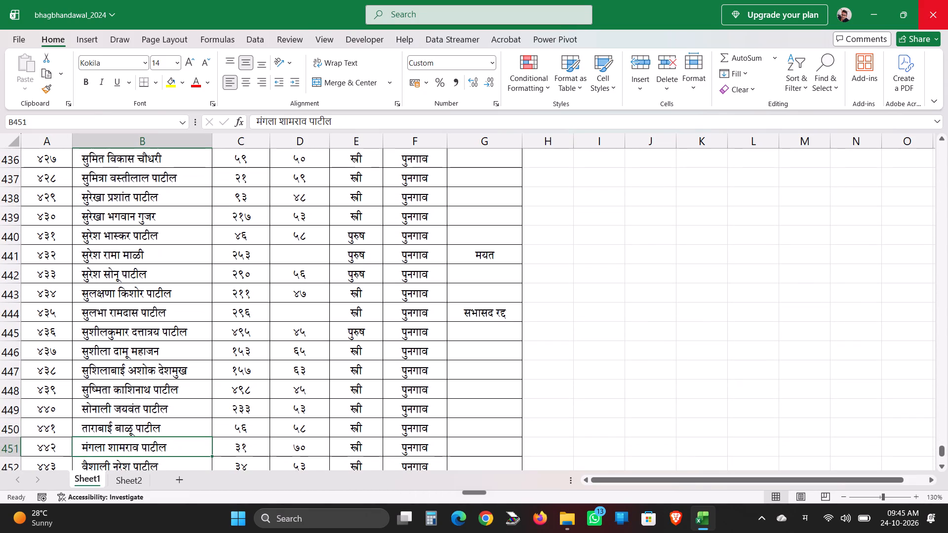
key("Down")
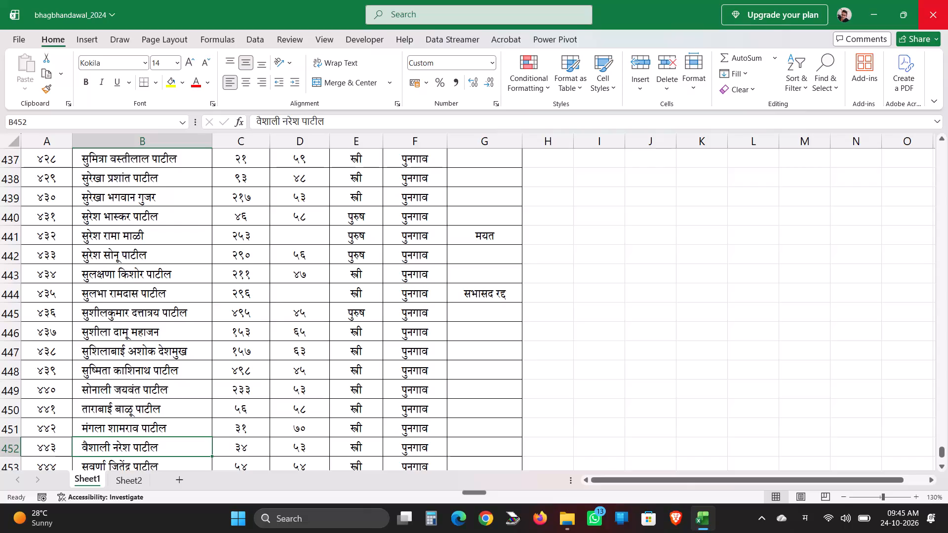
Add the honorific "सौ." followed by a space before the member name in B451.
double_click(81, 427)
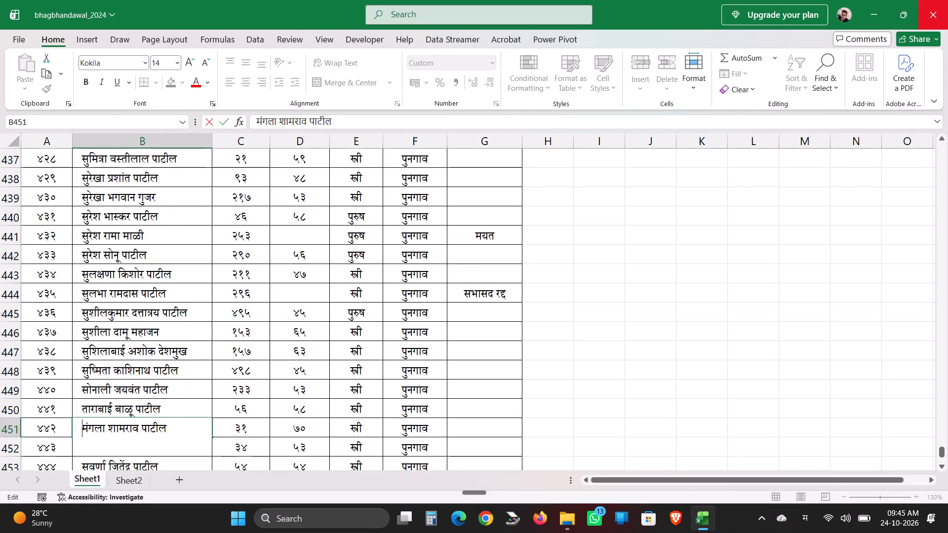
type("saou")
key("BackSpace")
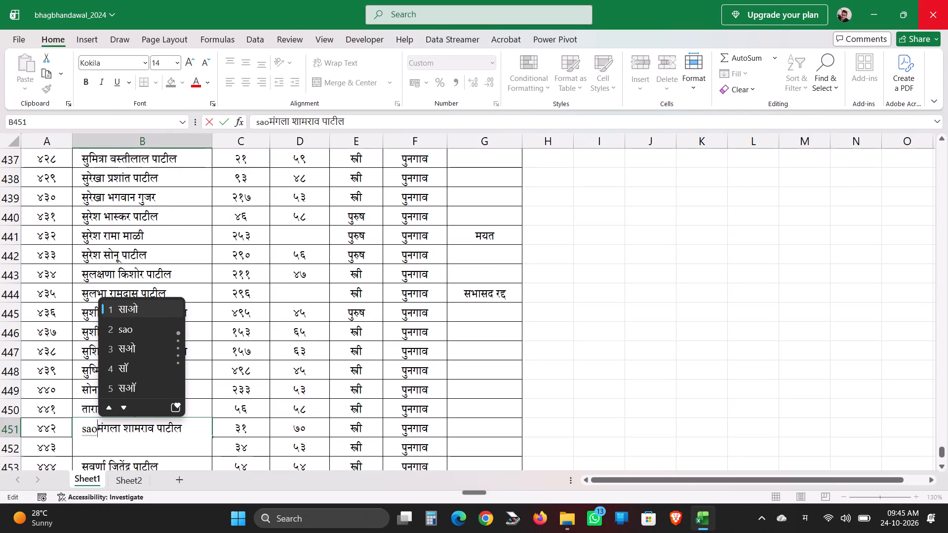
key("BackSpace")
key("BackSpace")
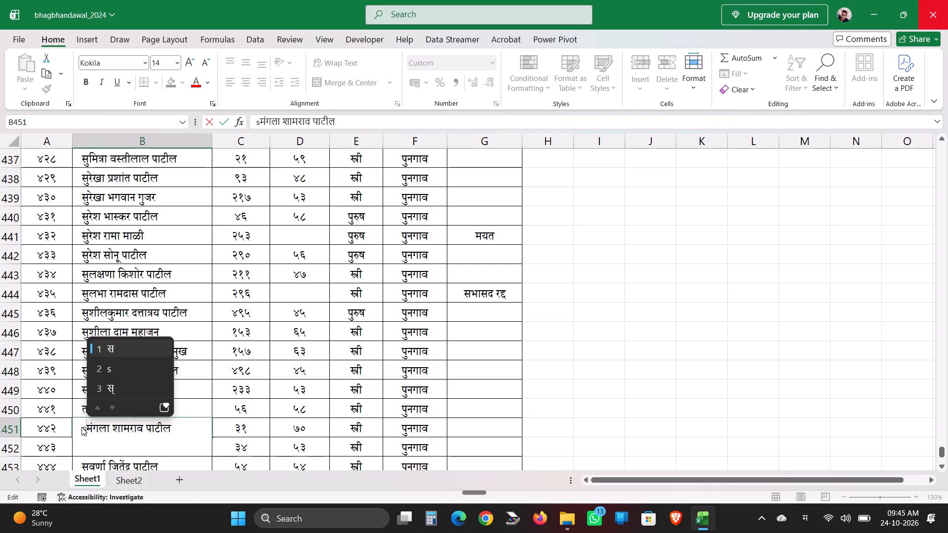
type("aou=")
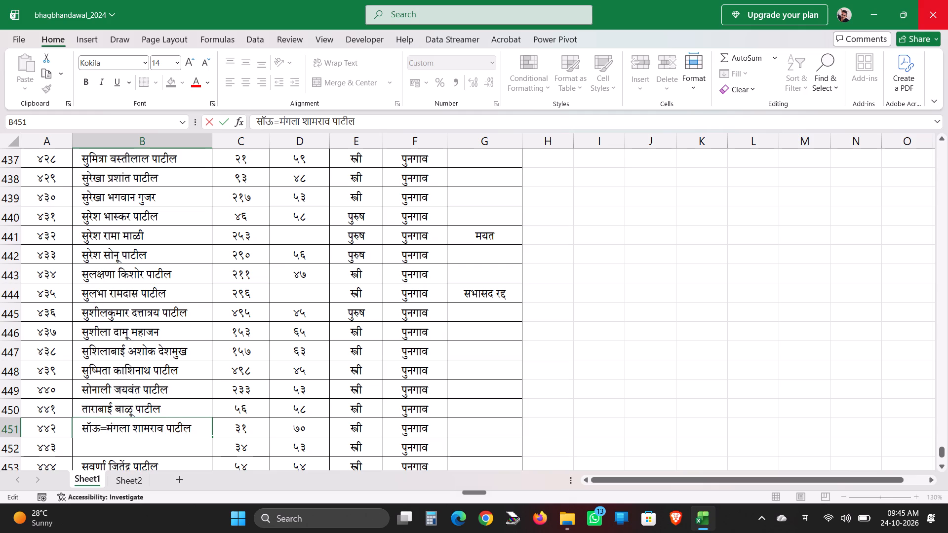
key("BackSpace")
key("BackSpace")
key("BackSpace")
key("BackSpace")
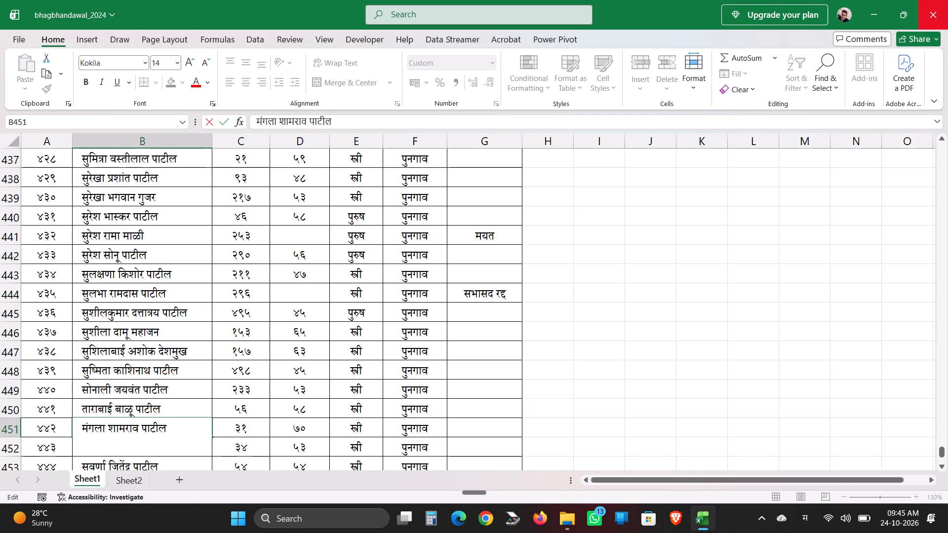
type("sau")
type(".")
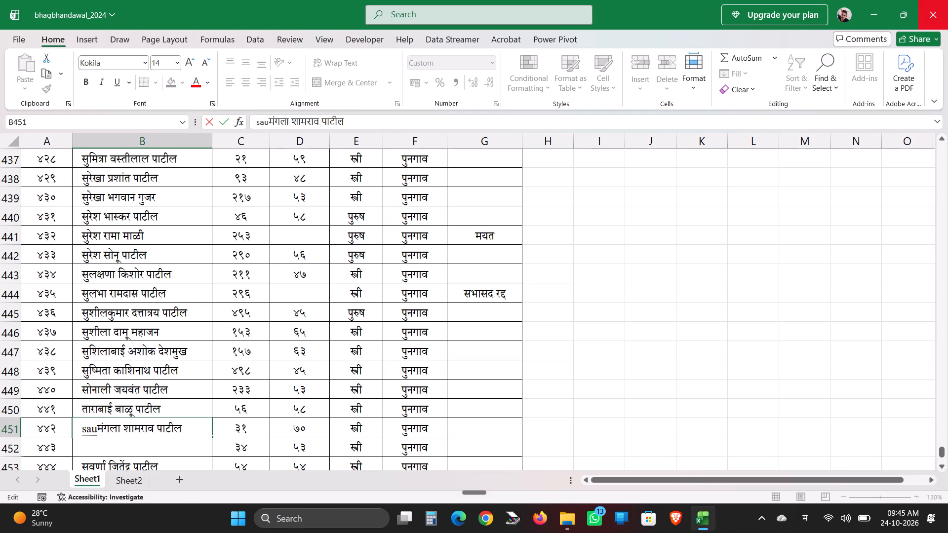
key("space")
key("Up")
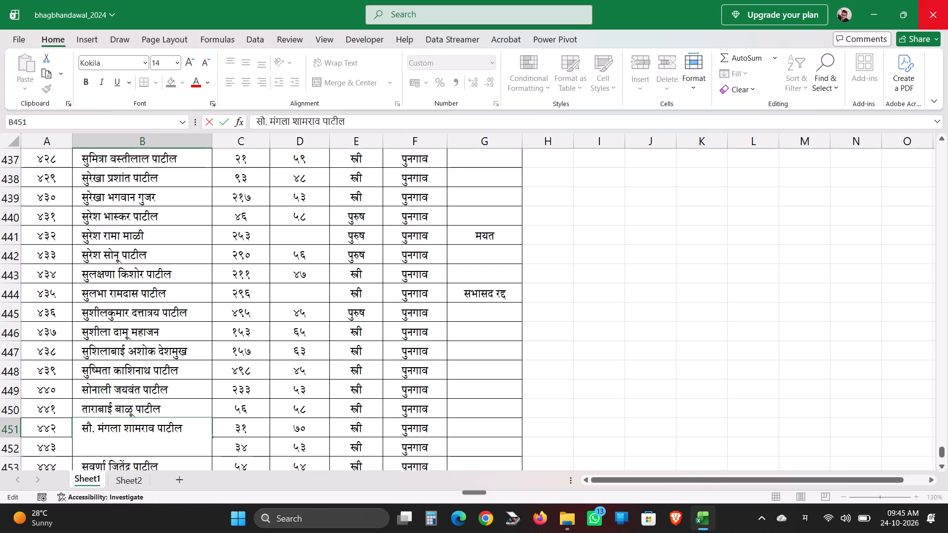
Add the honorific "सौ." followed by a space before the member name in B450.
double_click(81, 409)
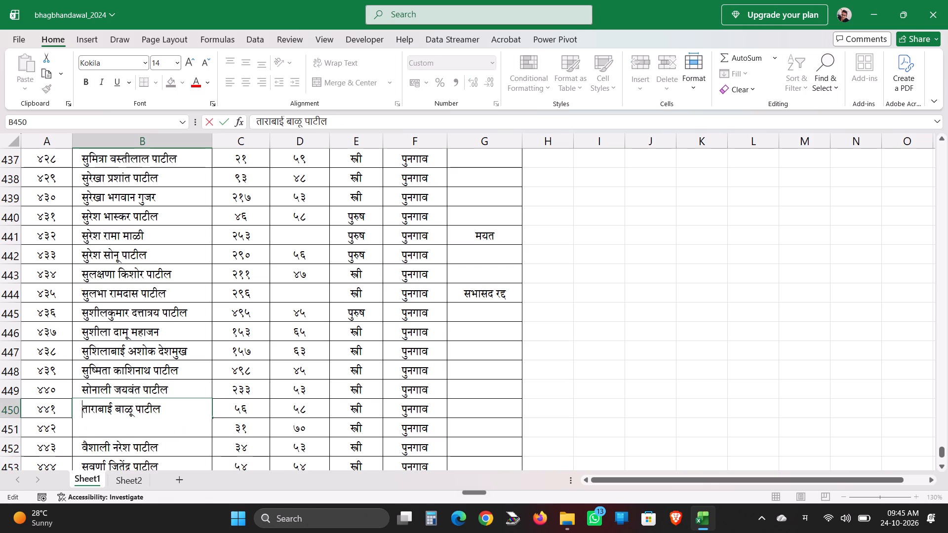
type("sau")
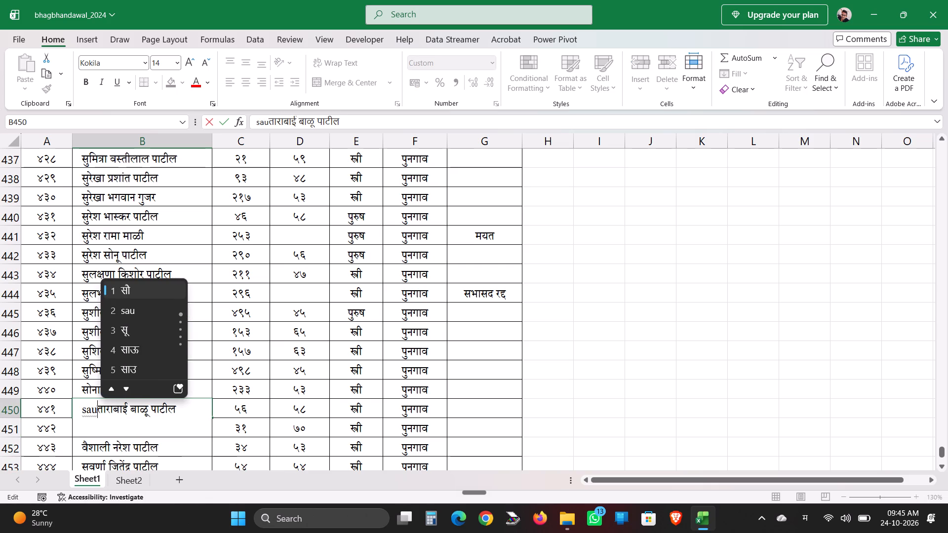
type(".")
key("space")
left_click(174, 349)
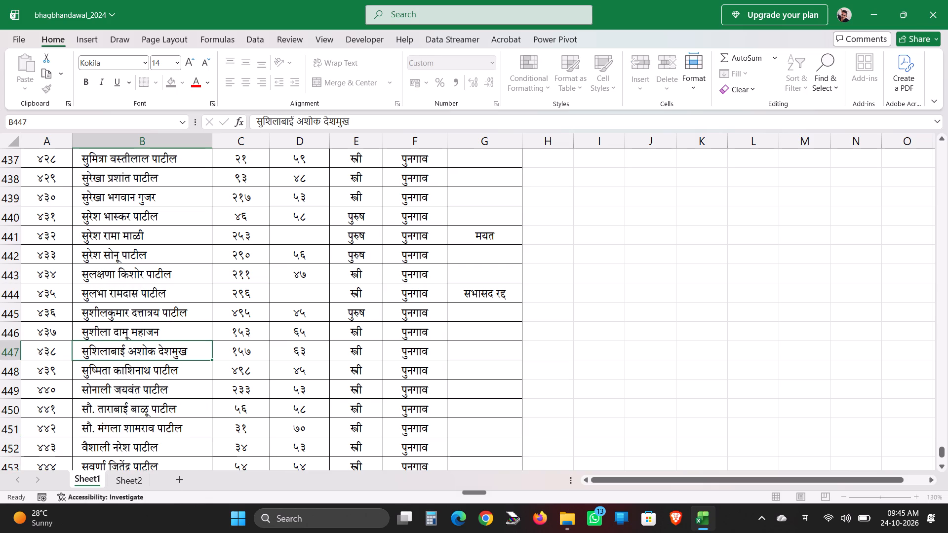
Add the honorific "सौ." followed by a space before the member name in B452.
double_click(83, 447)
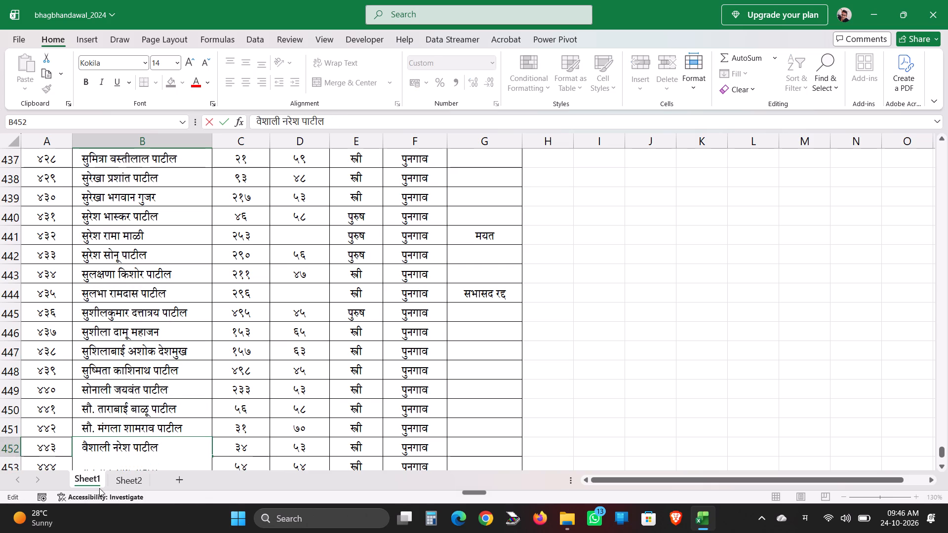
type("sa")
key("u")
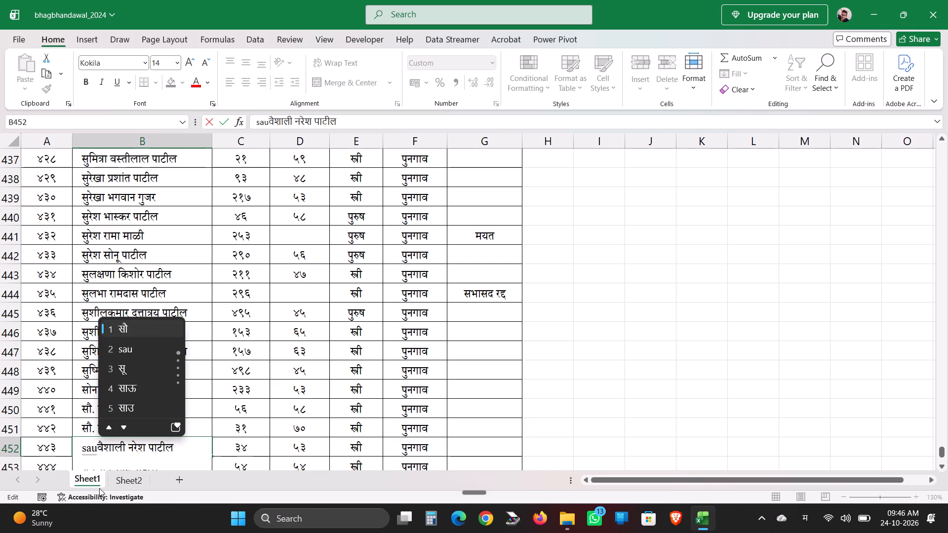
type(".")
key("space")
left_click(212, 397)
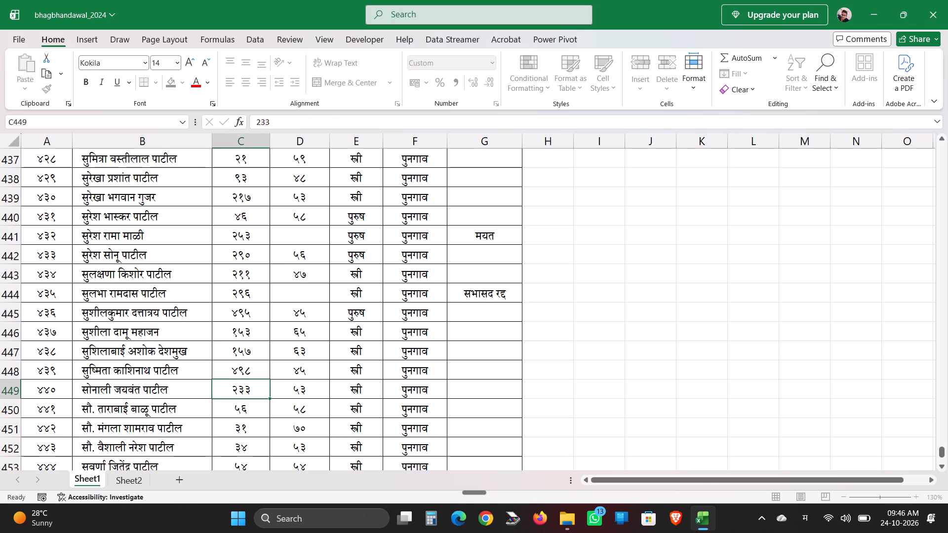
Proofread the member names in column B row by row from B452 down to the last entry in B458.
left_click(182, 438)
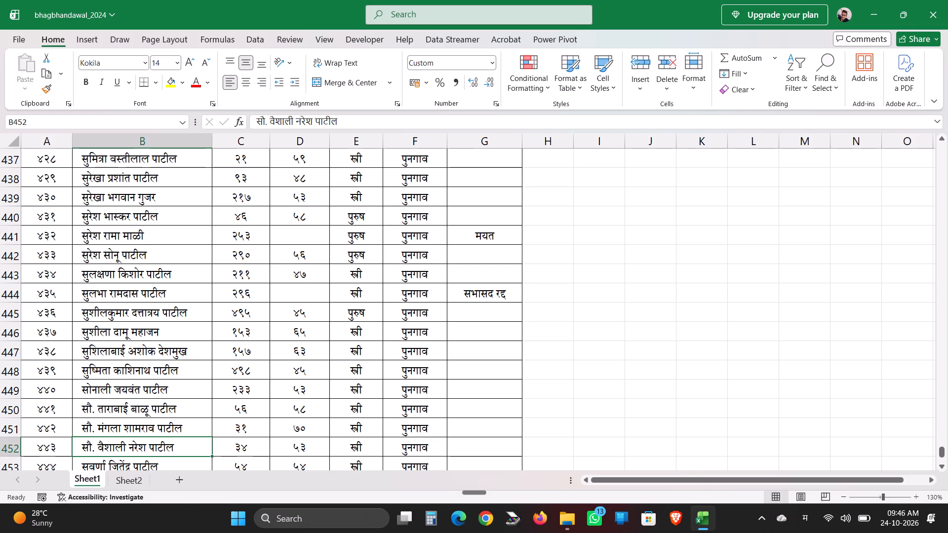
key("Down")
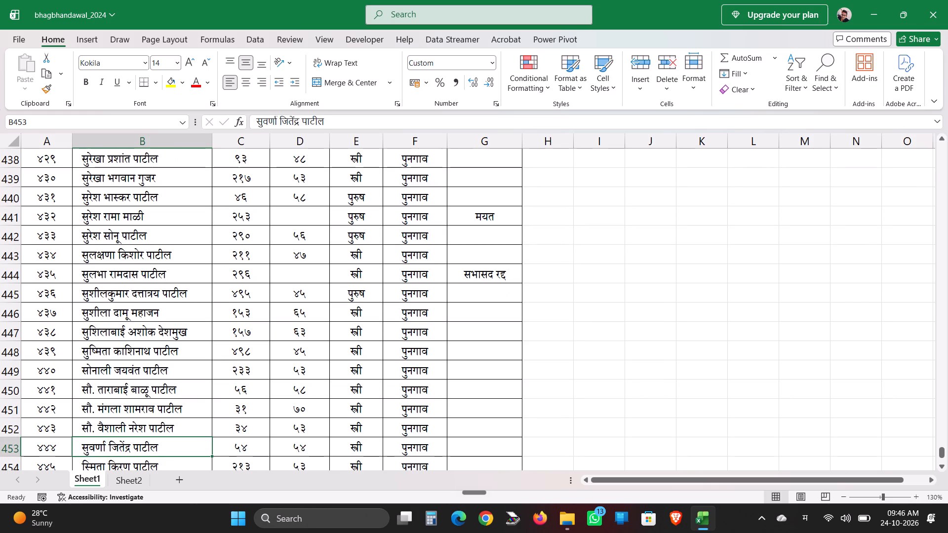
key("Down")
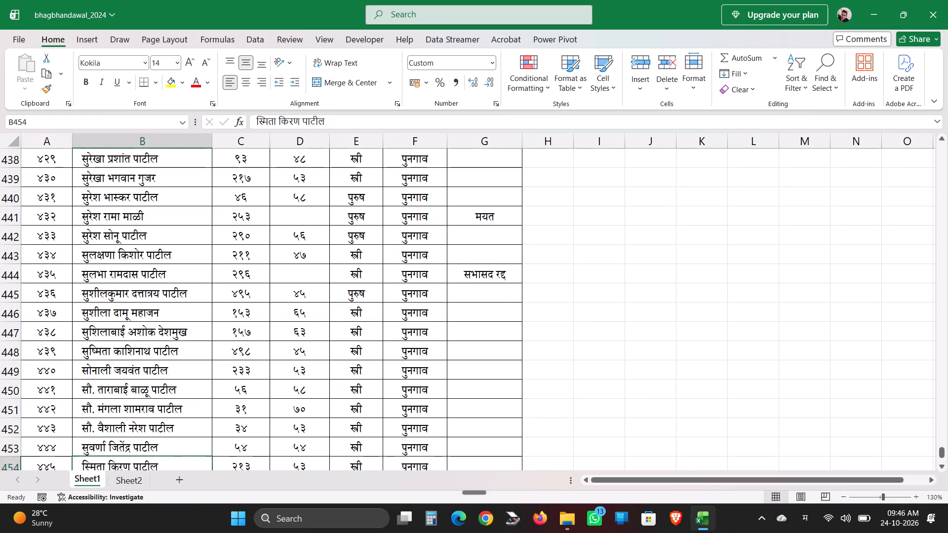
key("Down")
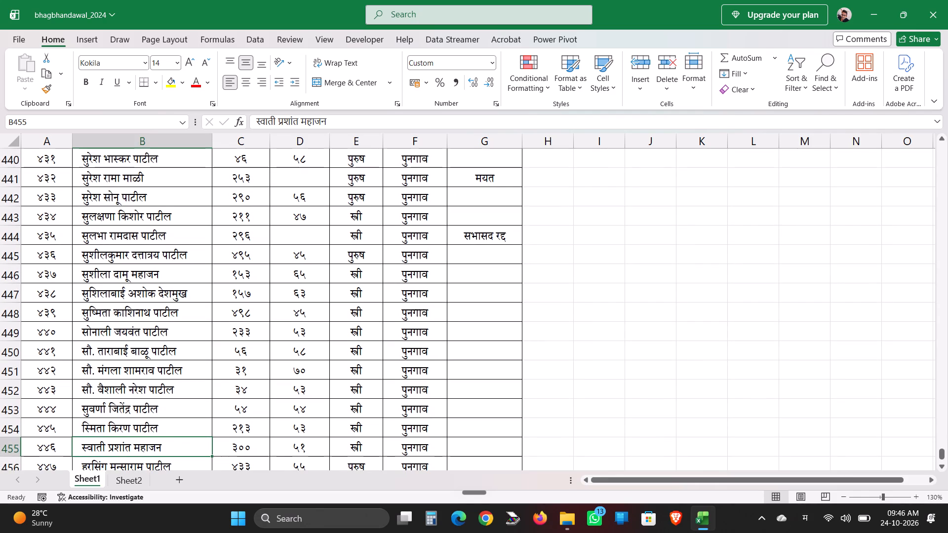
key("Down")
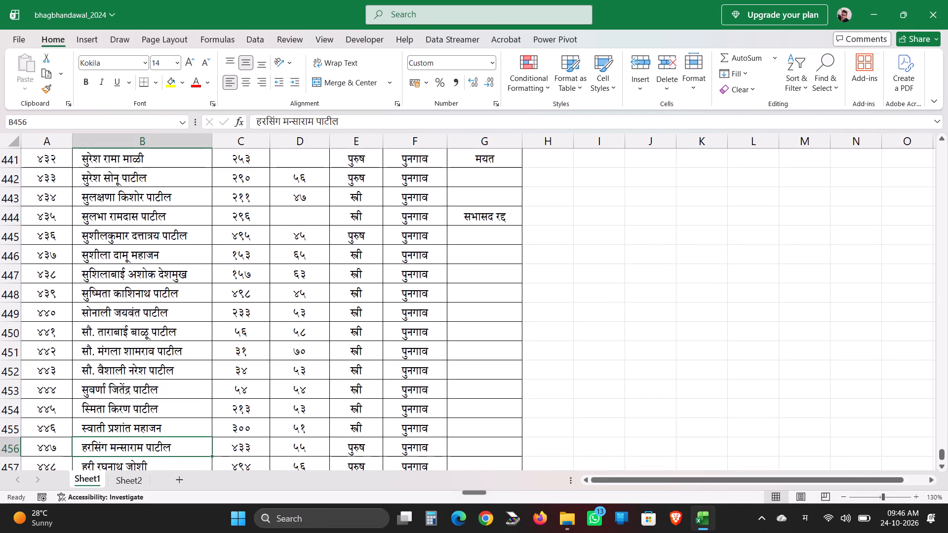
key("Down")
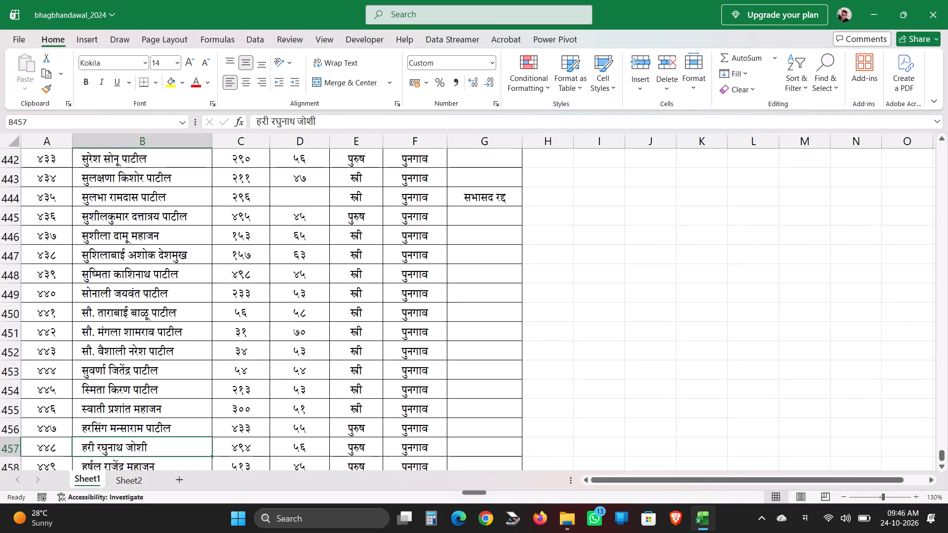
key("Down")
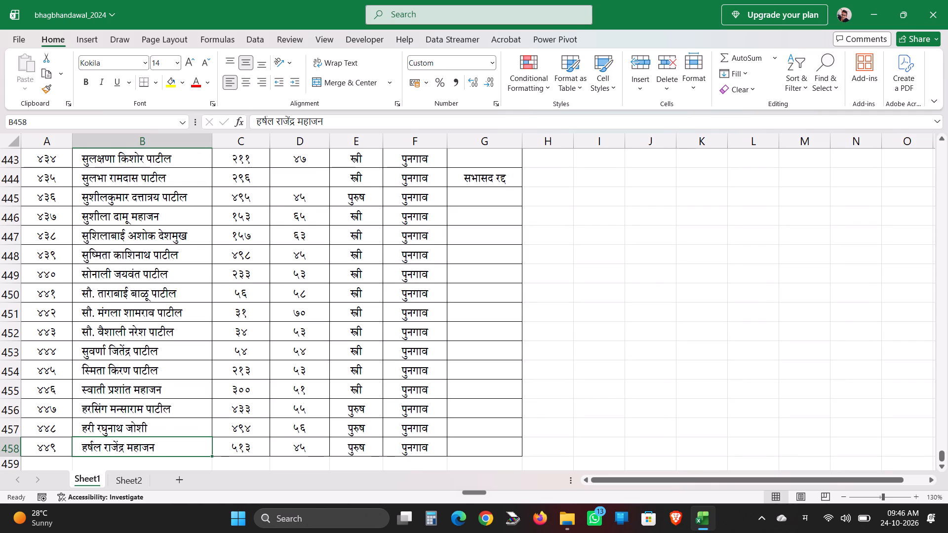
Correct the gender in E436 to पुरुष by copying the entry from E445.
left_click(367, 189)
key("ctrl+c")
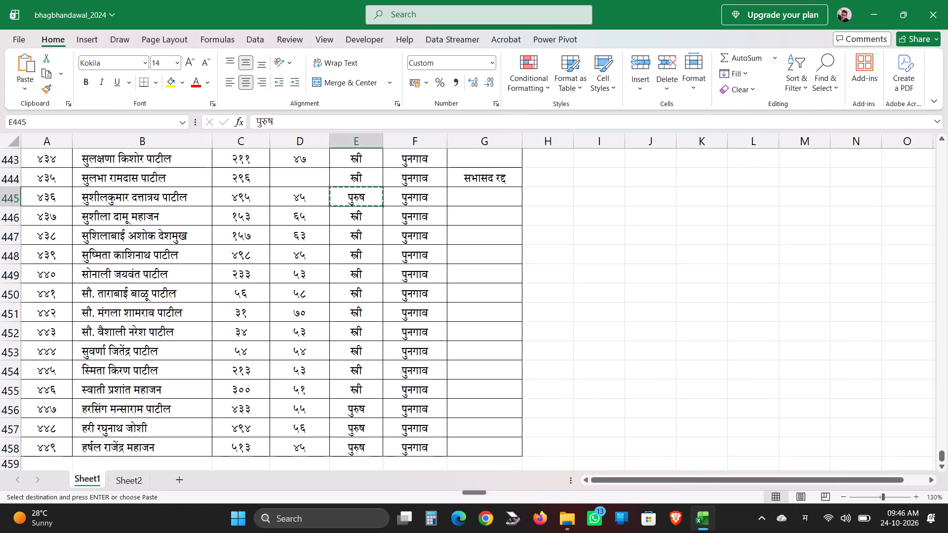
scroll(358, 305, "up", 5)
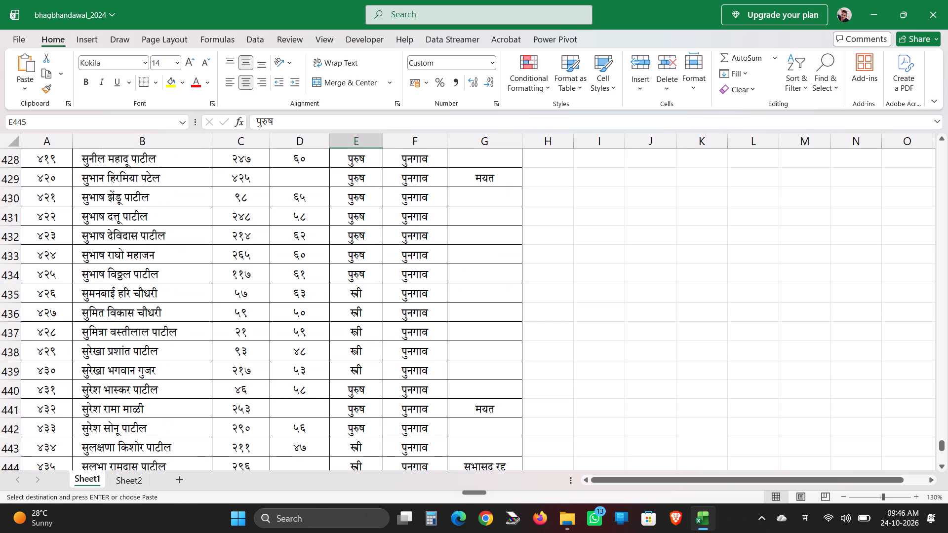
left_click(356, 310)
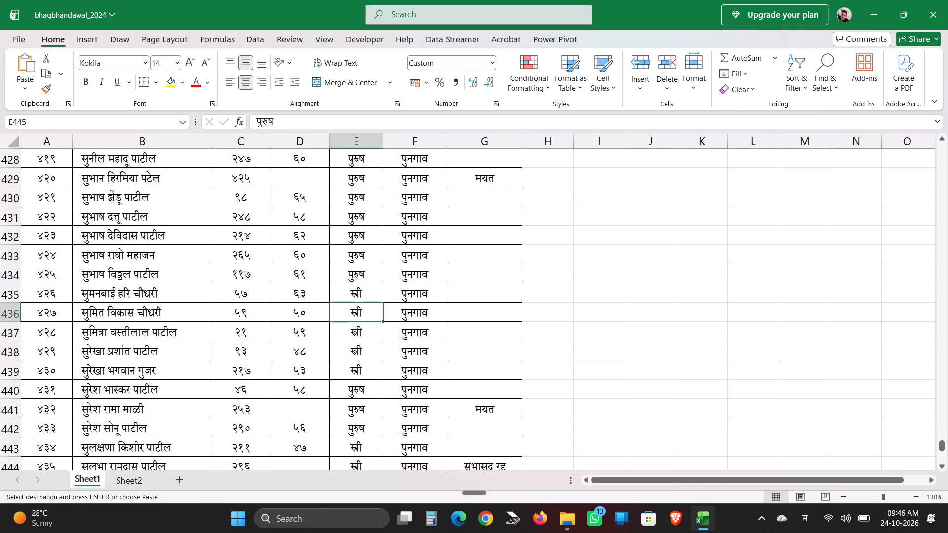
key("ctrl+v")
left_click(219, 393)
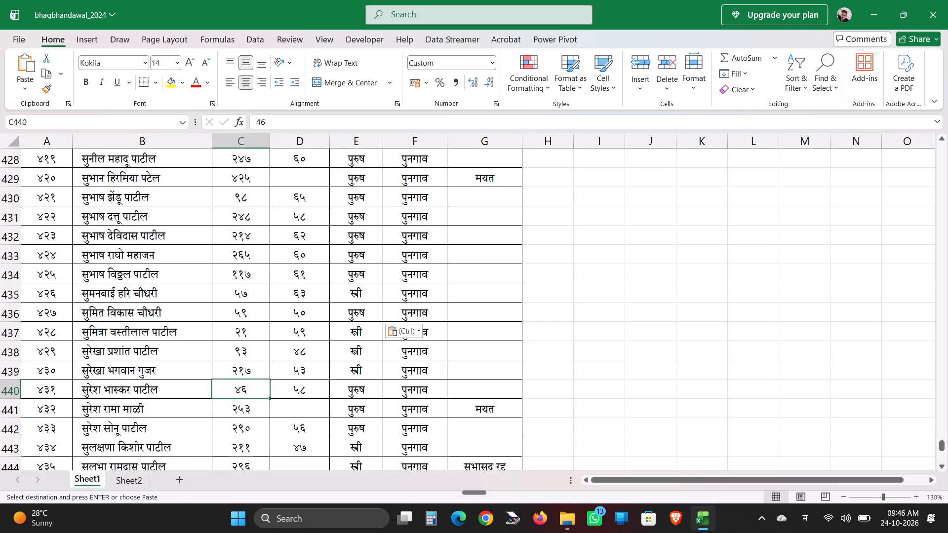
Save the corrected voter list workbook.
key("ctrl+s")
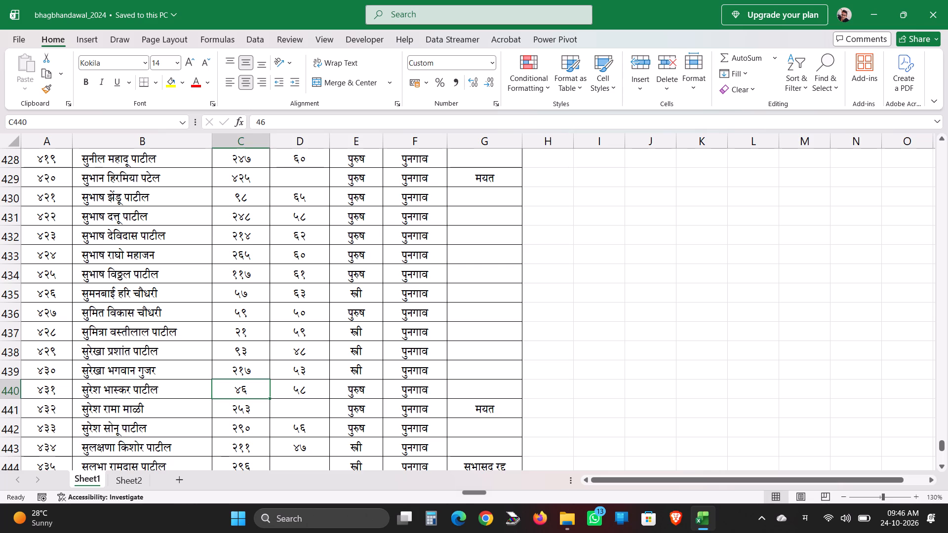
left_click(316, 298)
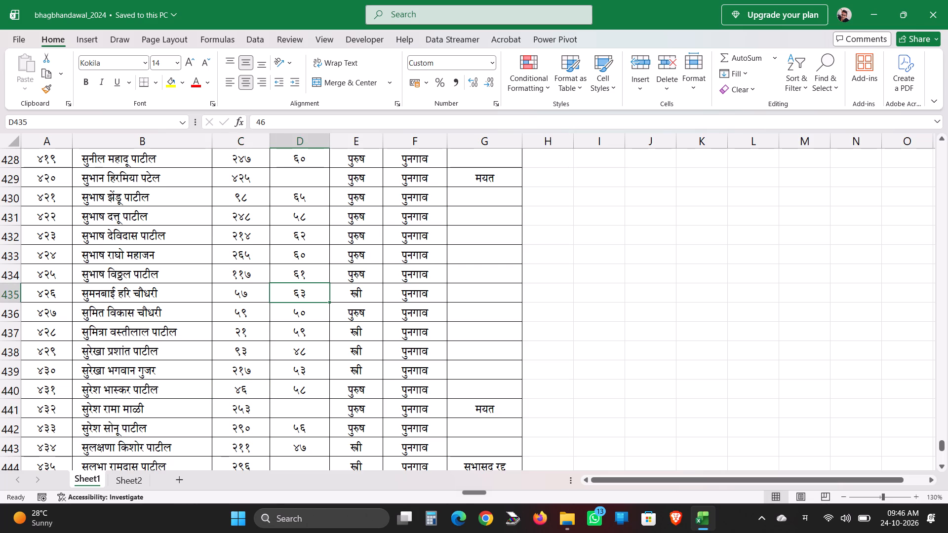
left_click(319, 326)
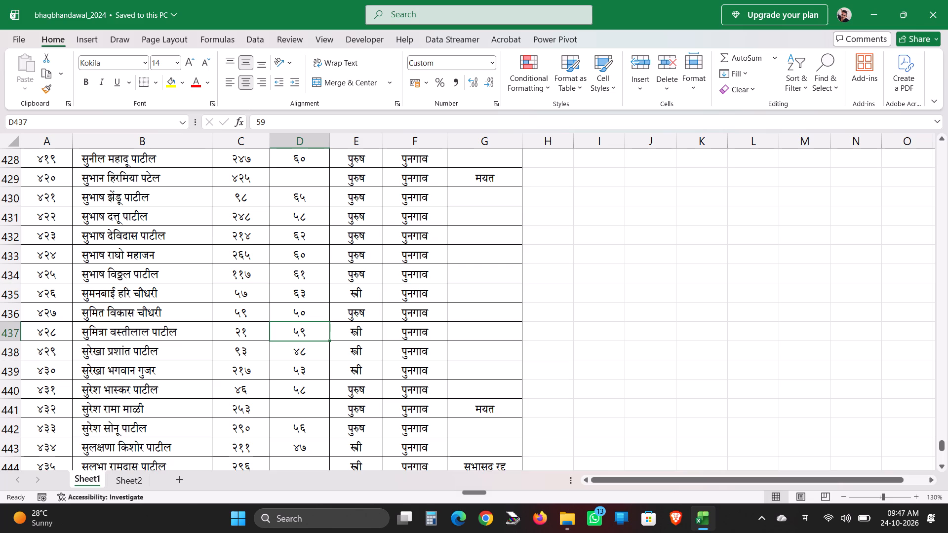
key("ctrl+s")
Check the voter list pages in the print preview, and return to the sheet without printing.
left_click(492, 276)
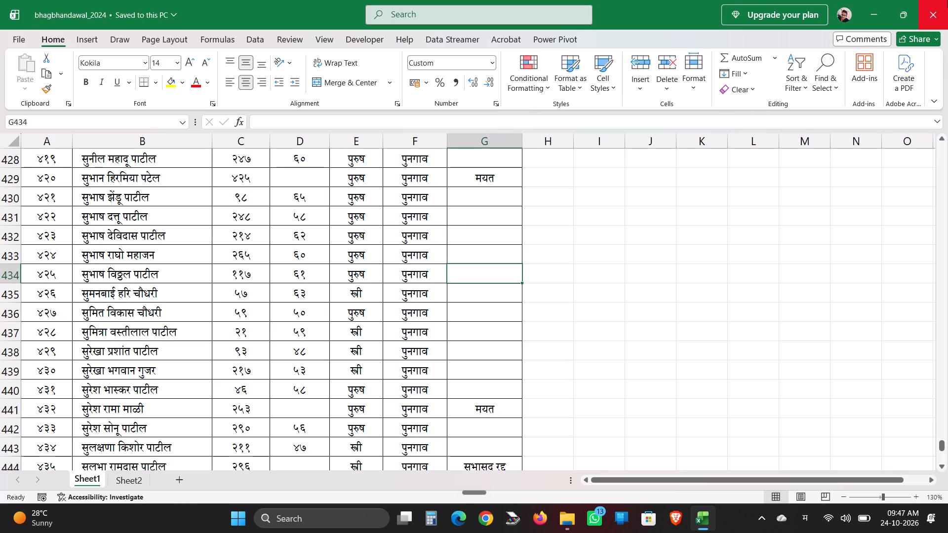
scroll(250, 275, "up", 20)
scroll(250, 275, "up", 9)
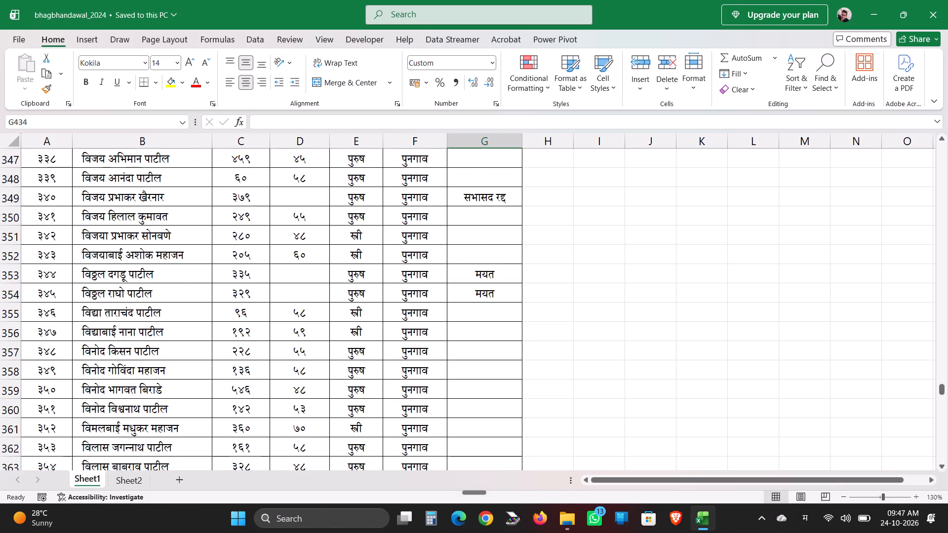
scroll(250, 275, "up", 20)
scroll(250, 275, "up", 20)
scroll(250, 275, "up", 4)
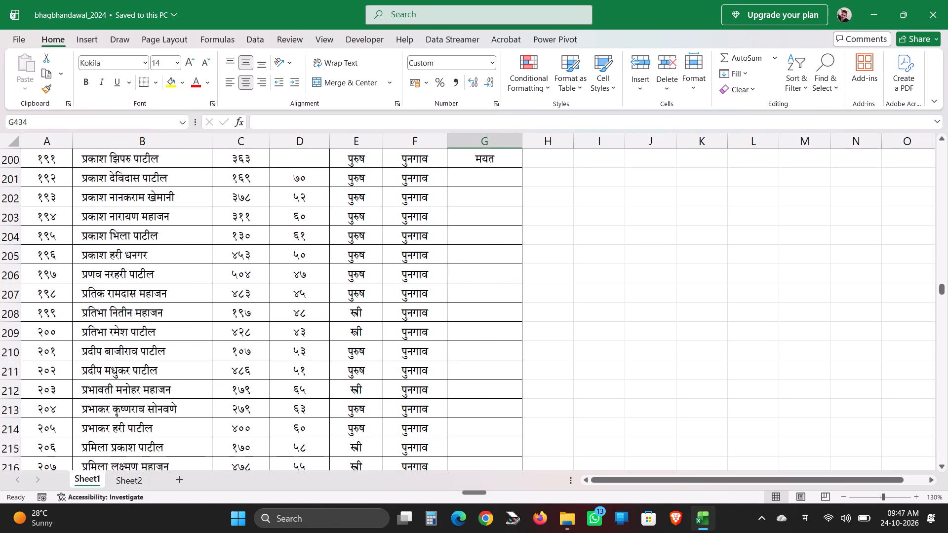
scroll(251, 275, "up", 11)
key("ctrl+p")
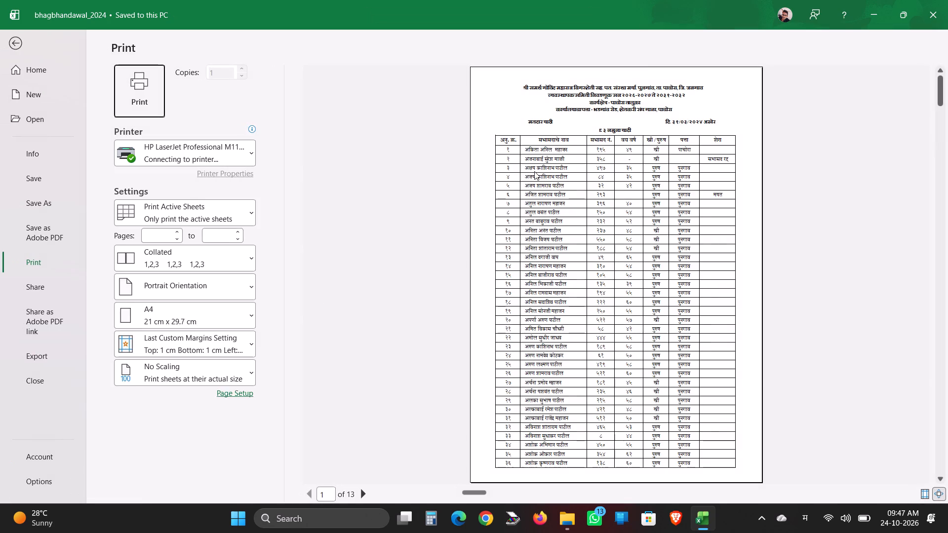
scroll(633, 278, "down", 1)
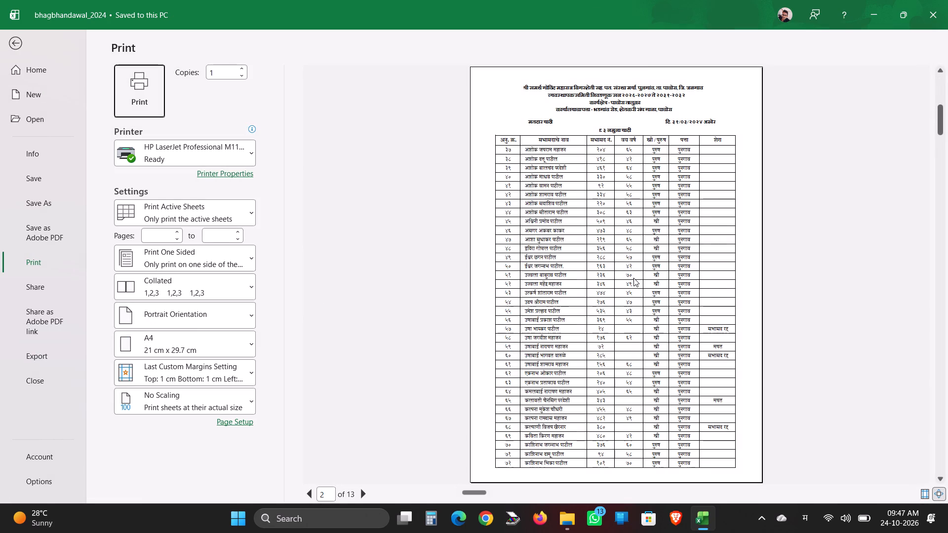
scroll(633, 278, "down", 9)
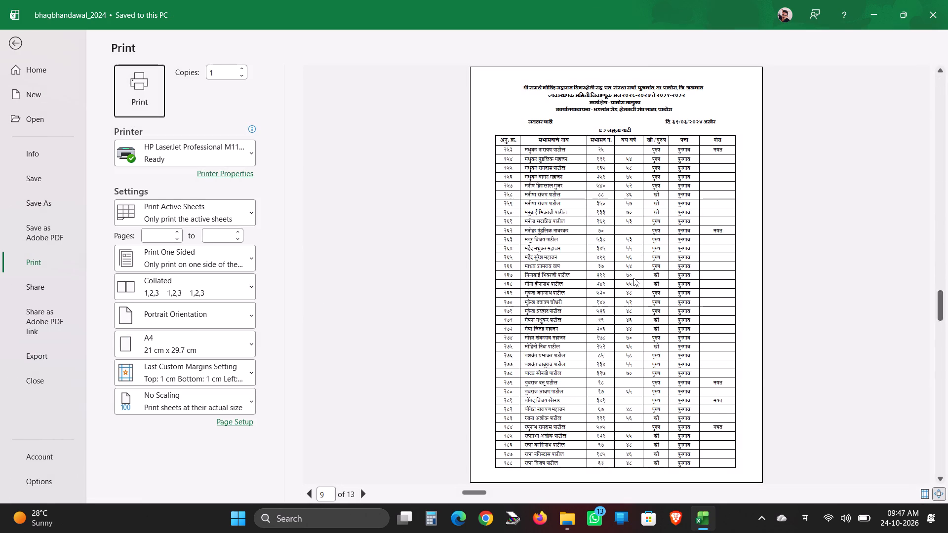
left_click(15, 45)
scroll(217, 286, "up", 3)
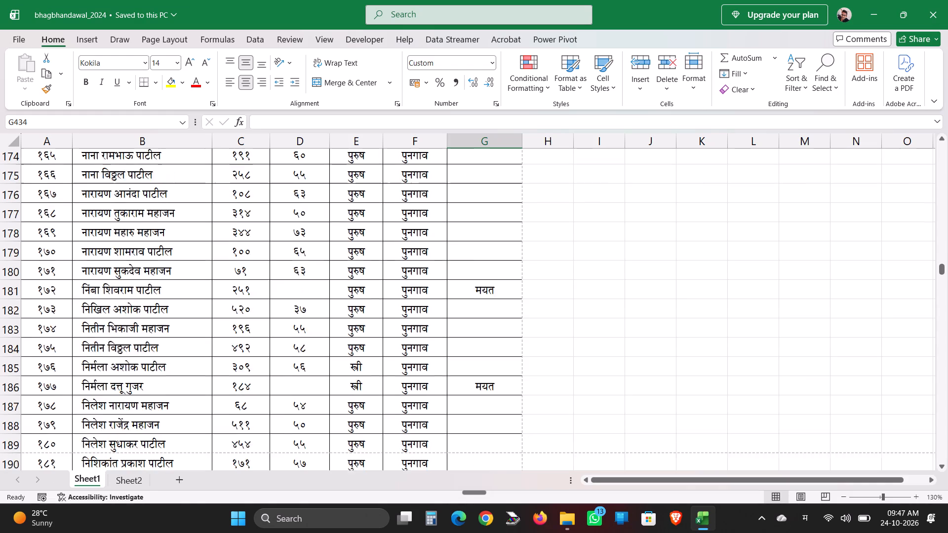
Look through the voter list from the title rows down to about row 83, checking the age, address and remark columns.
scroll(218, 286, "up", 12)
left_click_drag(944, 243, 942, 181)
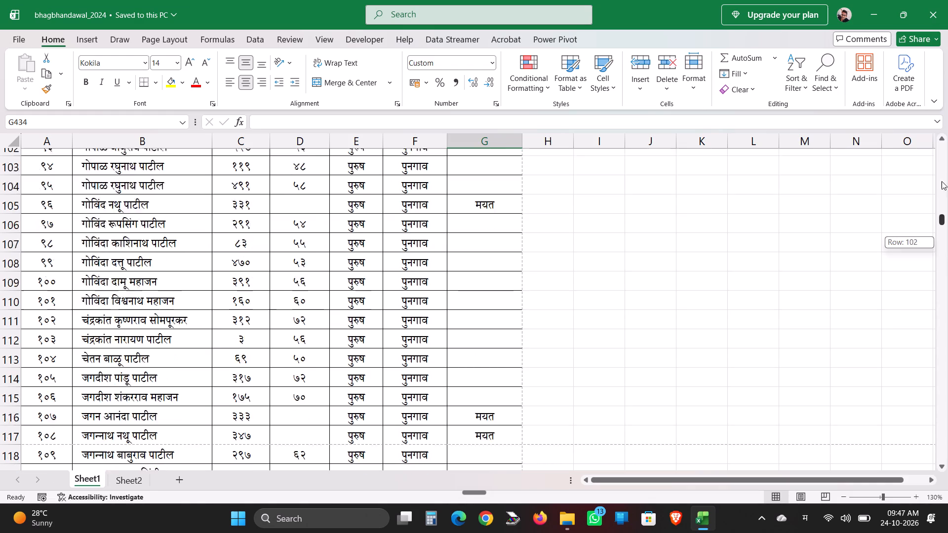
left_click_drag(942, 181, 940, 56)
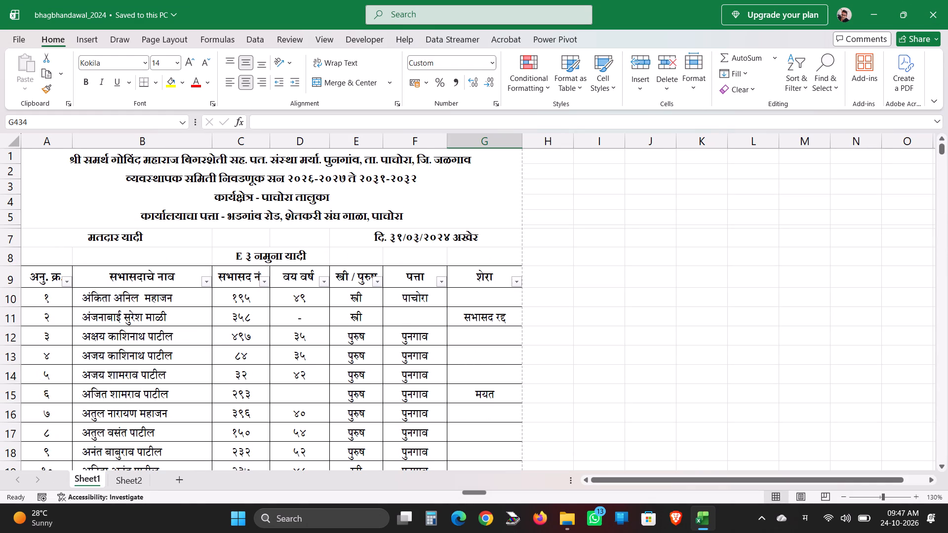
left_click(169, 295)
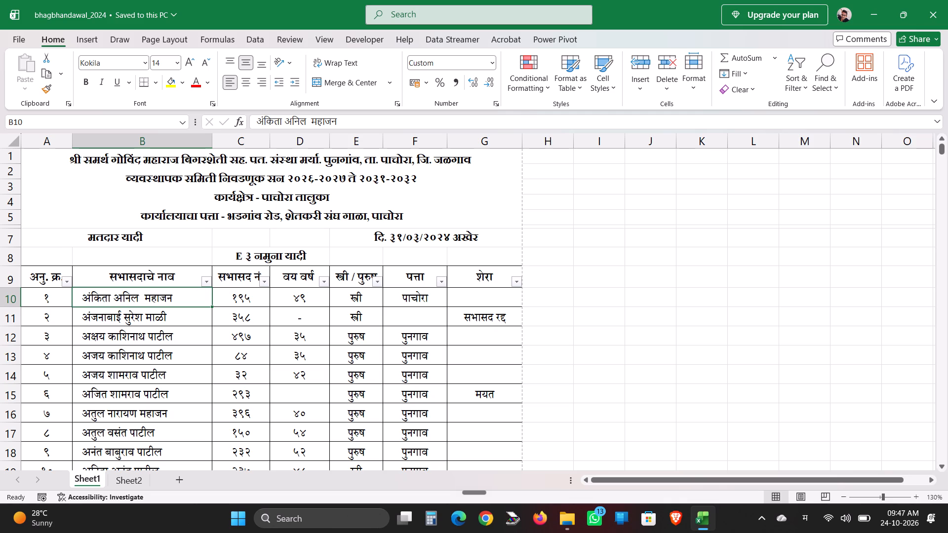
scroll(337, 347, "down", 3)
scroll(337, 347, "up", 4)
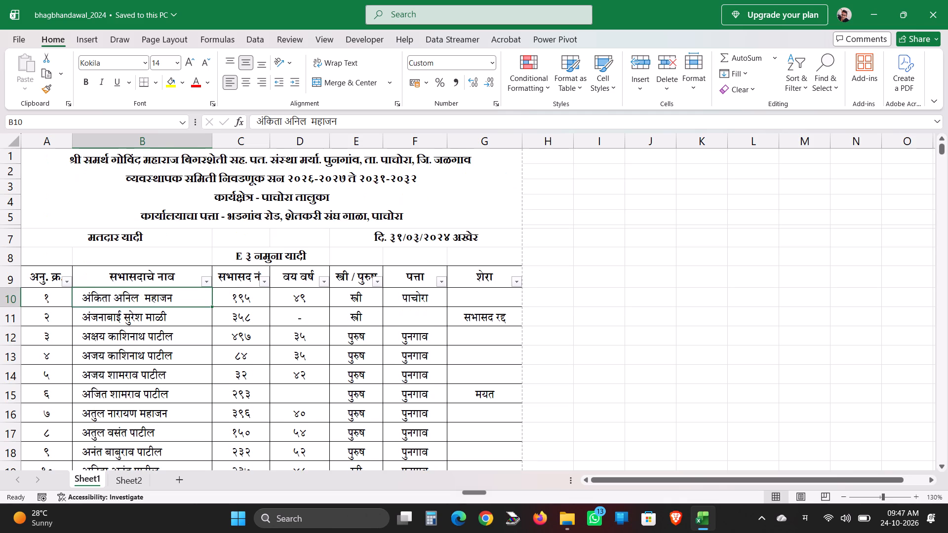
scroll(375, 309, "down", 17)
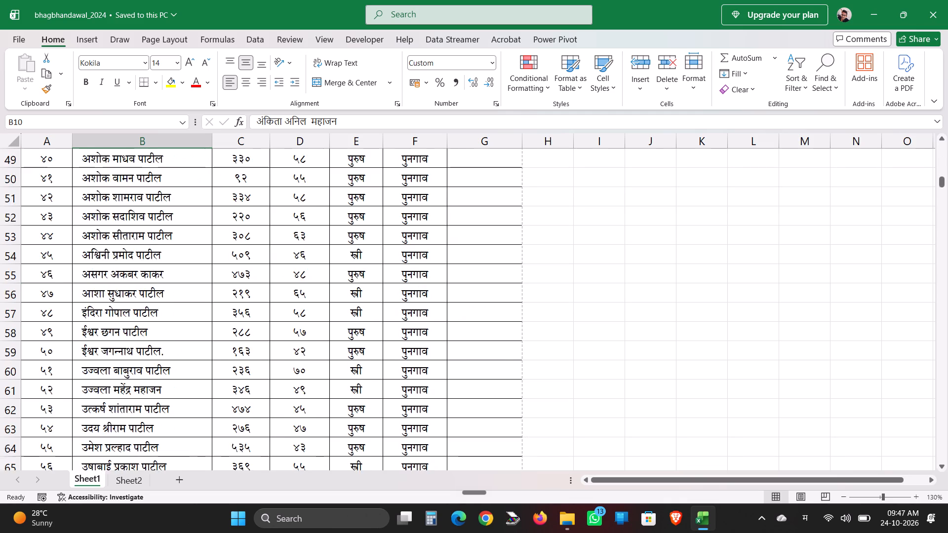
scroll(375, 309, "down", 5)
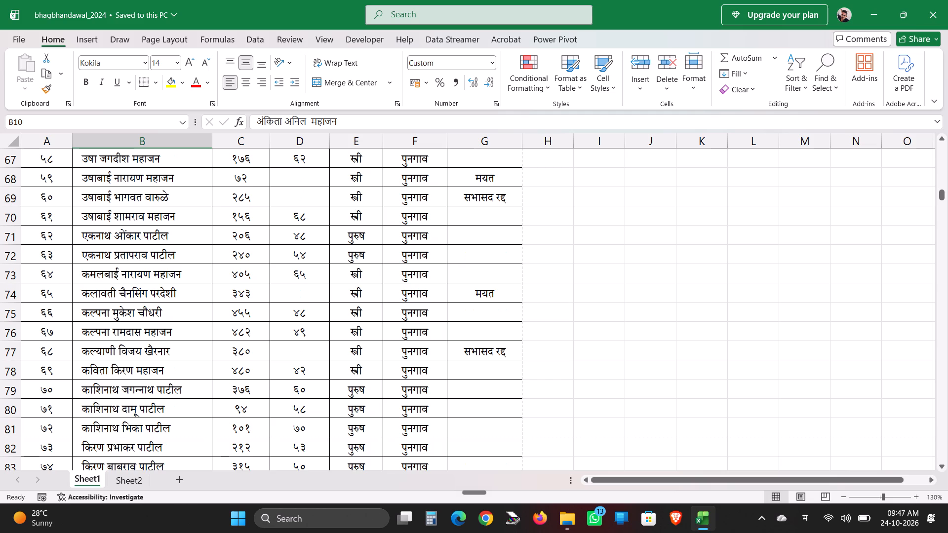
scroll(416, 268, "up", 1)
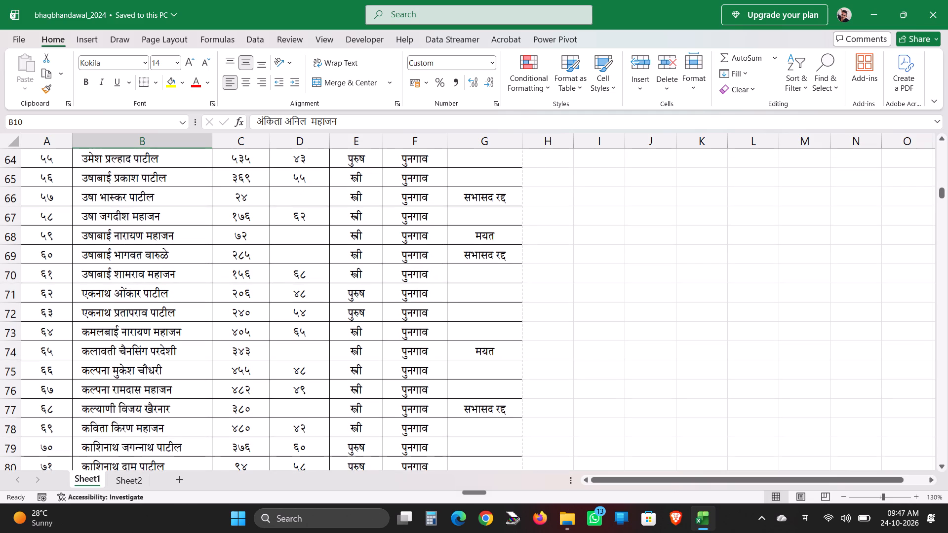
scroll(492, 201, "up", 20)
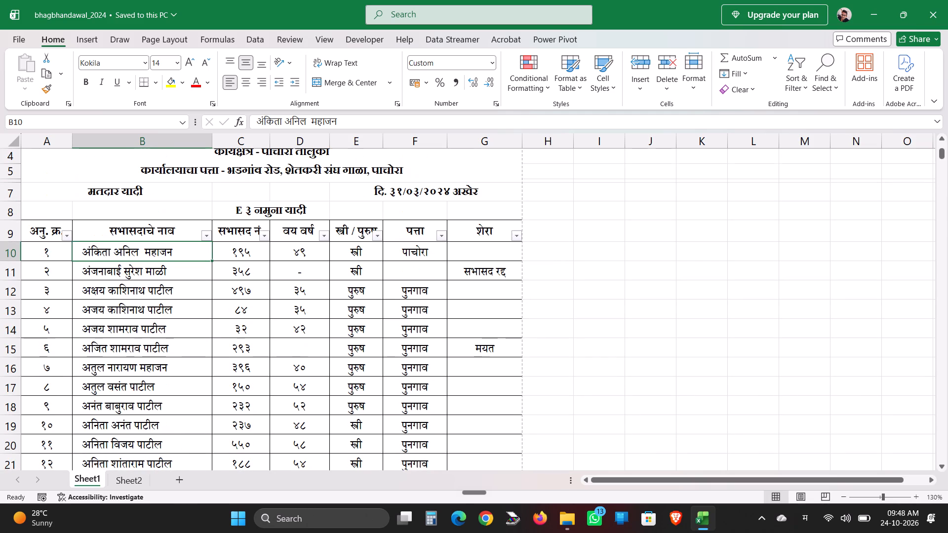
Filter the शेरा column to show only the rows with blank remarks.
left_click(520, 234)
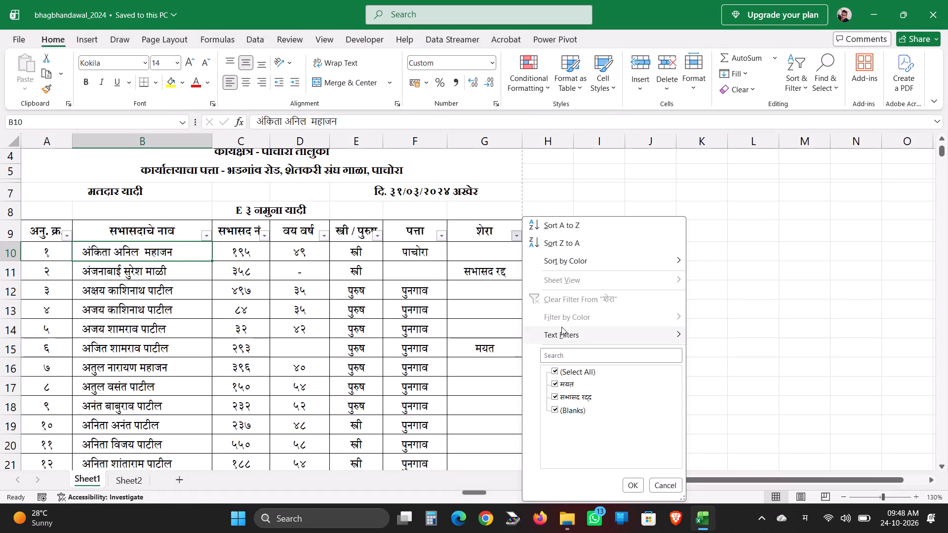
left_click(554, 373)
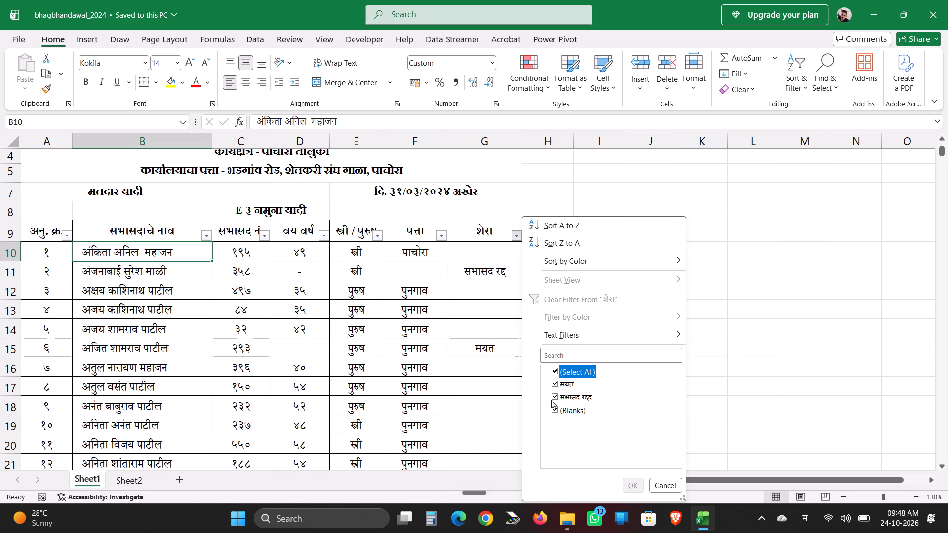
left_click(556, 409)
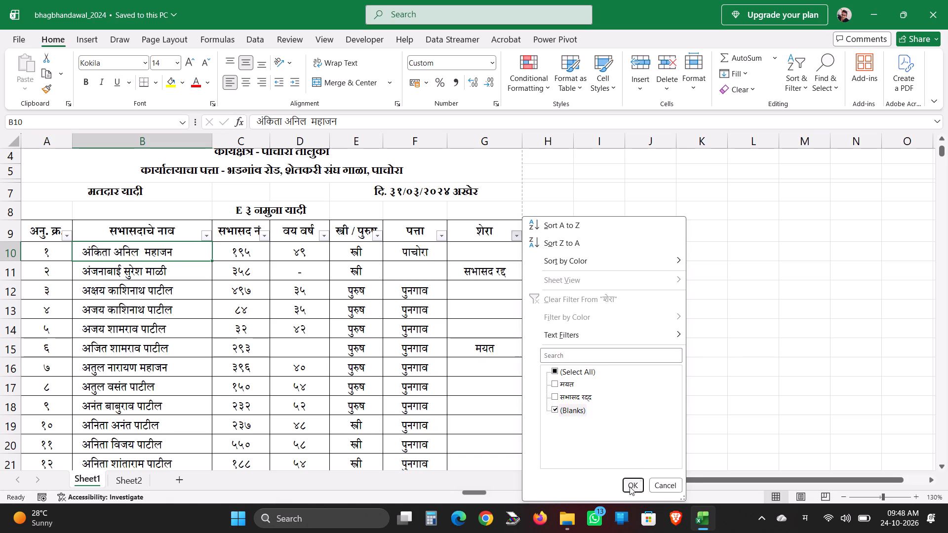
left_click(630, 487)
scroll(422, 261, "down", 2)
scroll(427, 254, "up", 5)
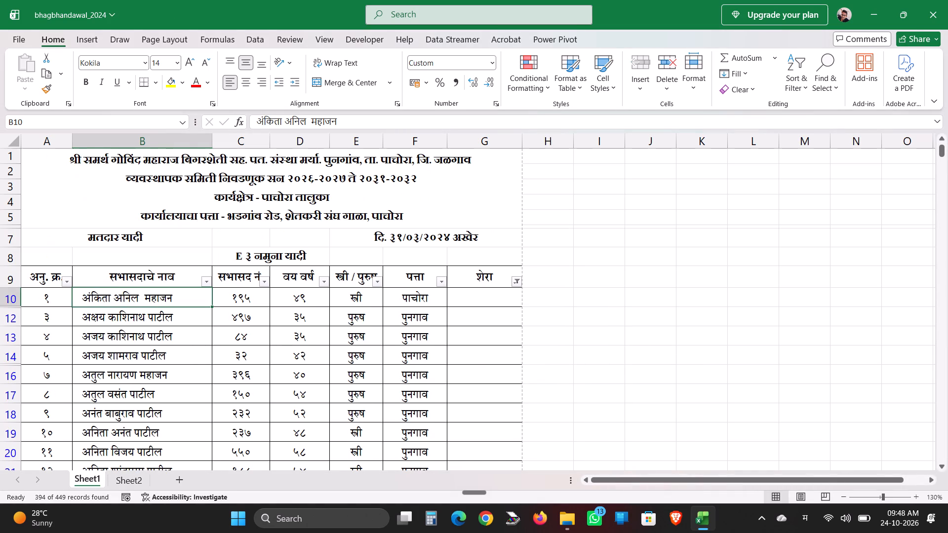
Filter the शेरा column to show only the rows marked मयत or सभासद रद्द.
left_click(517, 285)
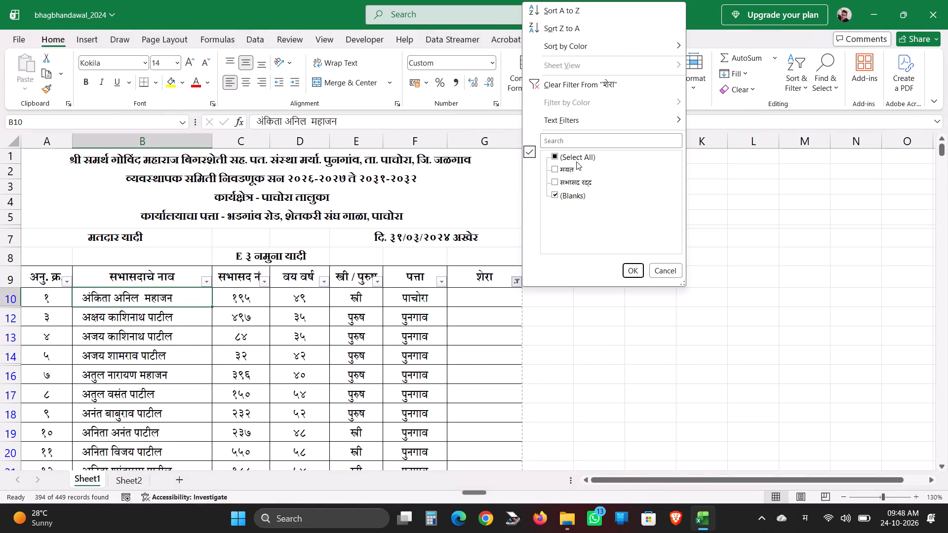
left_click(554, 158)
left_click(554, 155)
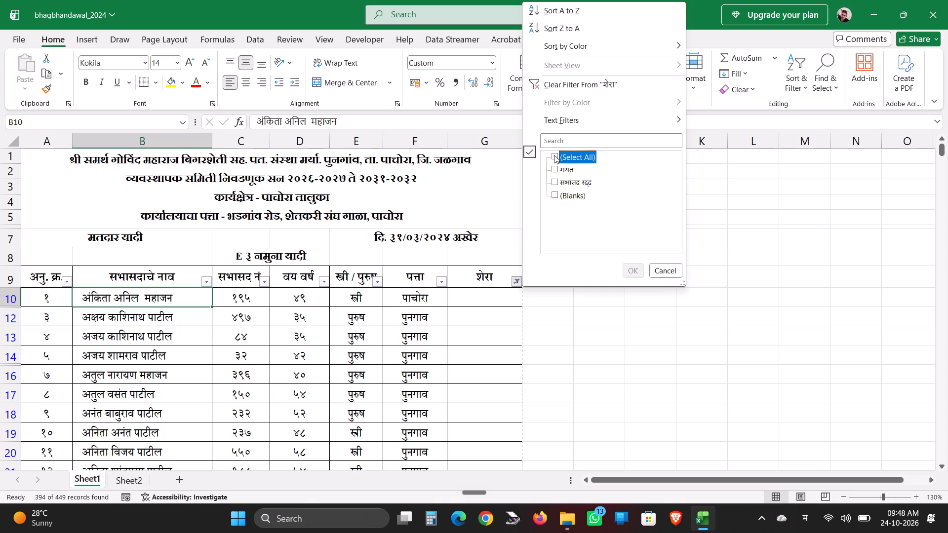
left_click(553, 172)
left_click(556, 182)
left_click(638, 272)
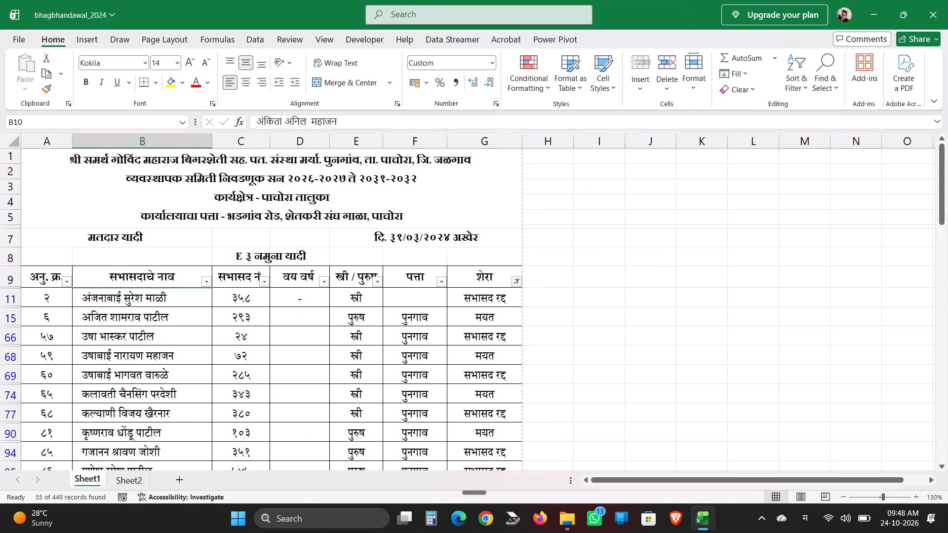
Clear the पत्ता entries of the filtered deceased and cancelled members from F15 down to F77.
left_click(424, 320)
scroll(424, 320, "down", 4)
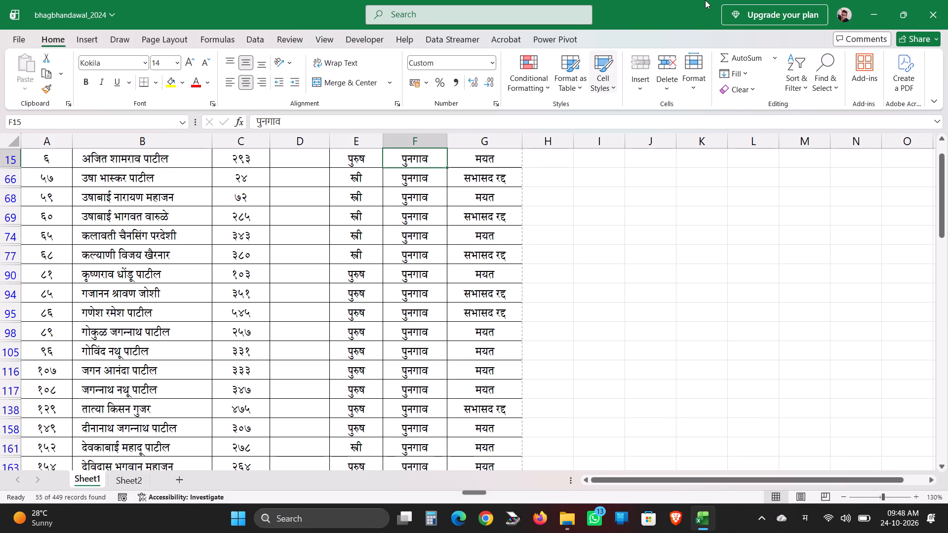
key("Delete")
key("Return")
key("Delete")
key("Return")
key("Delete")
key("Return")
key("Delete")
key("Return")
key("Delete")
key("Return")
key("Delete")
key("Return")
Clear the पत्ता entries of the filtered members from F90 down to F138.
key("Delete")
key("Return")
key("Delete")
key("Return")
key("Delete")
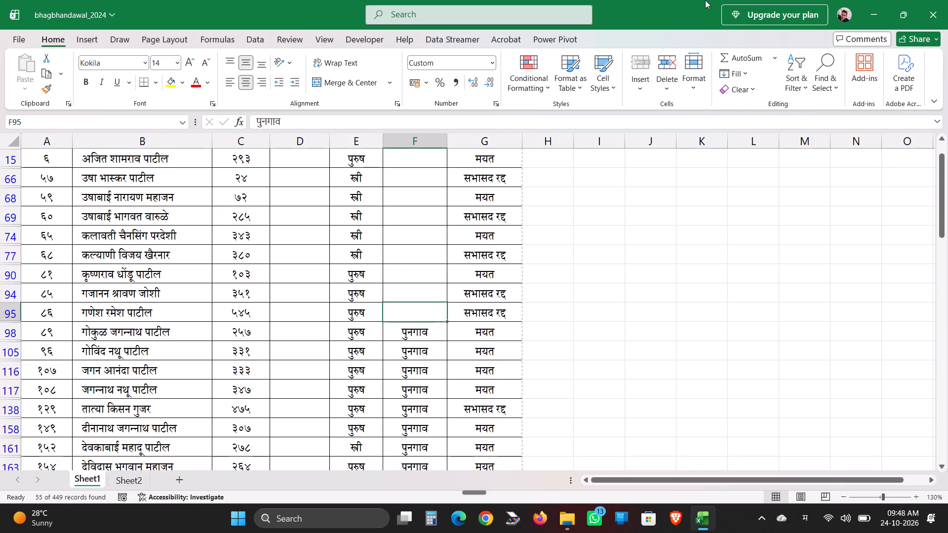
key("Return")
key("Delete")
key("Return")
key("Delete")
key("Return")
key("Delete")
key("Return")
key("Delete")
key("Return")
key("Delete")
key("Return")
Clear the पत्ता entries of the filtered members from F158 down to F200.
key("Delete")
key("Return")
key("Delete")
key("Return")
key("Delete")
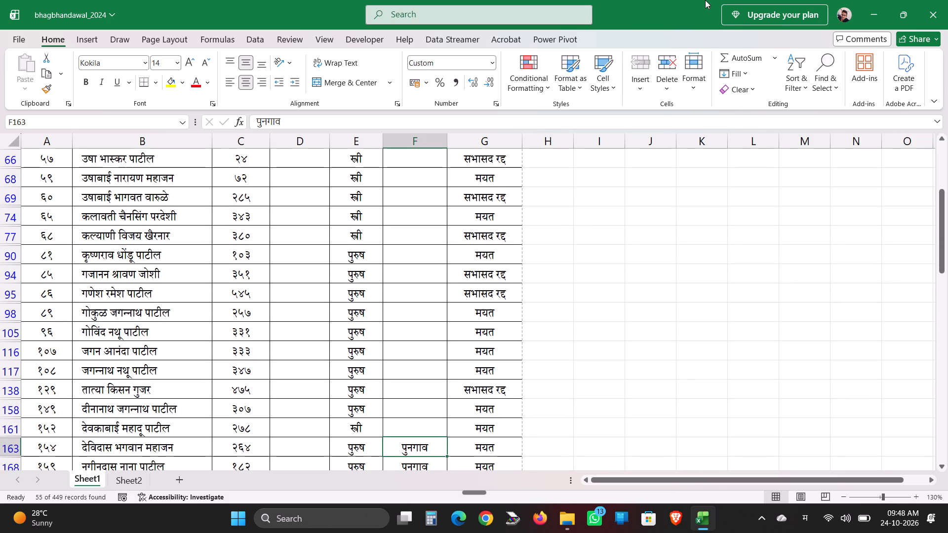
key("Return")
key("Delete")
key("Return")
key("Delete")
key("Return")
key("Delete")
key("Return")
key("Delete")
key("Return")
key("Delete")
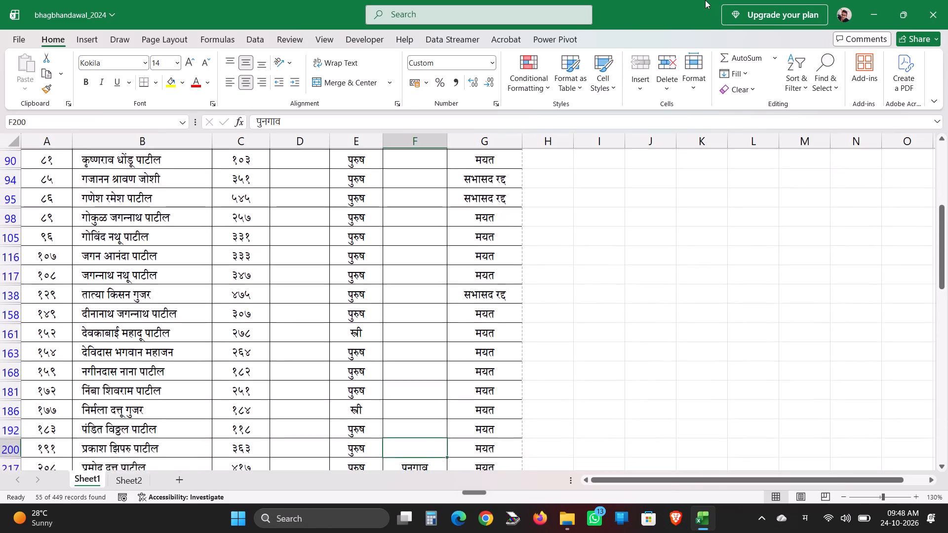
key("Return")
Clear the पत्ता entries of the filtered members from F217 down to F262.
key("Delete")
key("Return")
key("Delete")
key("Return")
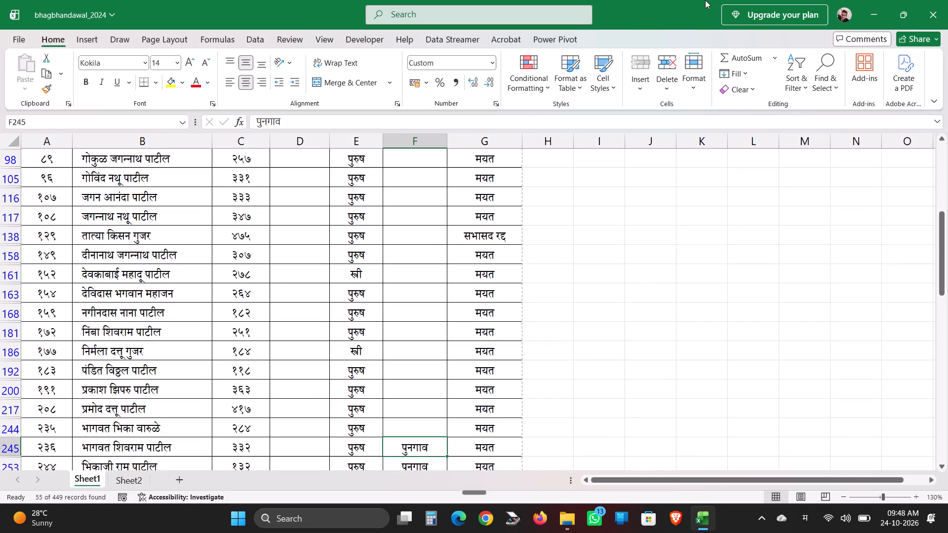
key("Delete")
key("Return")
key("Delete")
key("Return")
key("Delete")
key("Return")
key("Delete")
key("Return")
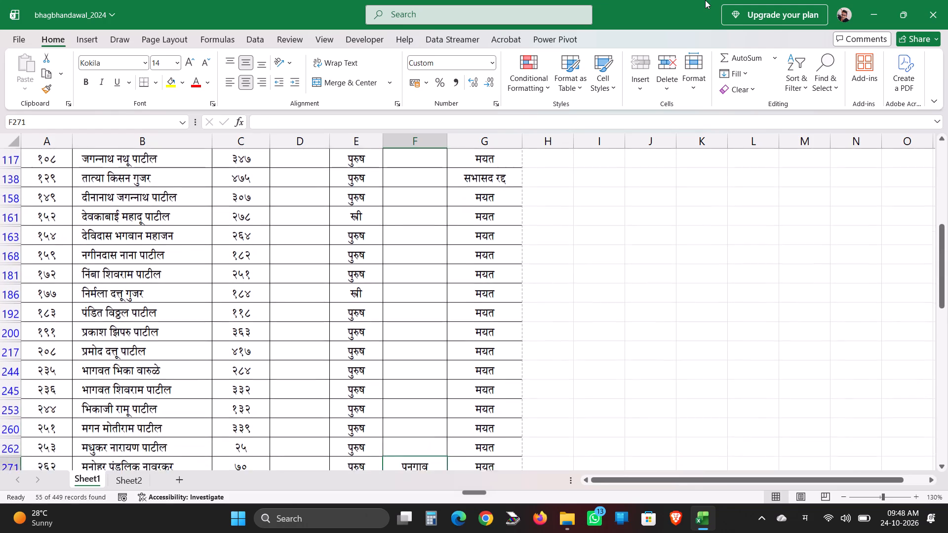
Clear the पत्ता entries of the filtered members from F271 down to F327.
key("Delete")
key("Return")
key("Delete")
key("Return")
key("Delete")
key("Return")
key("Delete")
key("Return")
key("Delete")
key("Return")
key("Delete")
key("Return")
key("Delete")
key("Return")
key("Delete")
key("Return")
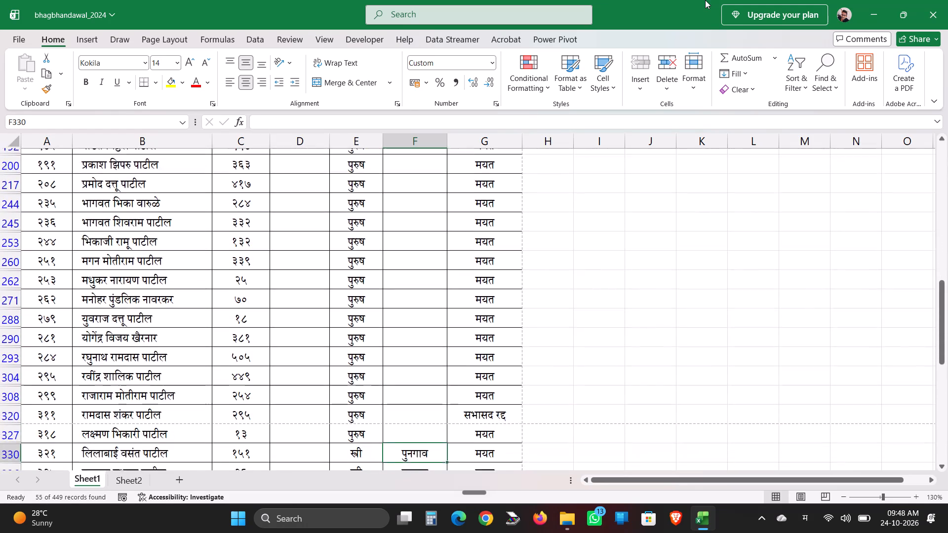
Clear the पत्ता entries of the filtered members from F330 down to F387.
key("Delete")
key("Return")
key("Delete")
key("Return")
key("Delete")
key("Return")
key("Delete")
key("Return")
key("Delete")
key("Return")
key("Delete")
key("Return")
key("Delete")
key("Return")
key("Delete")
key("Return")
key("Delete")
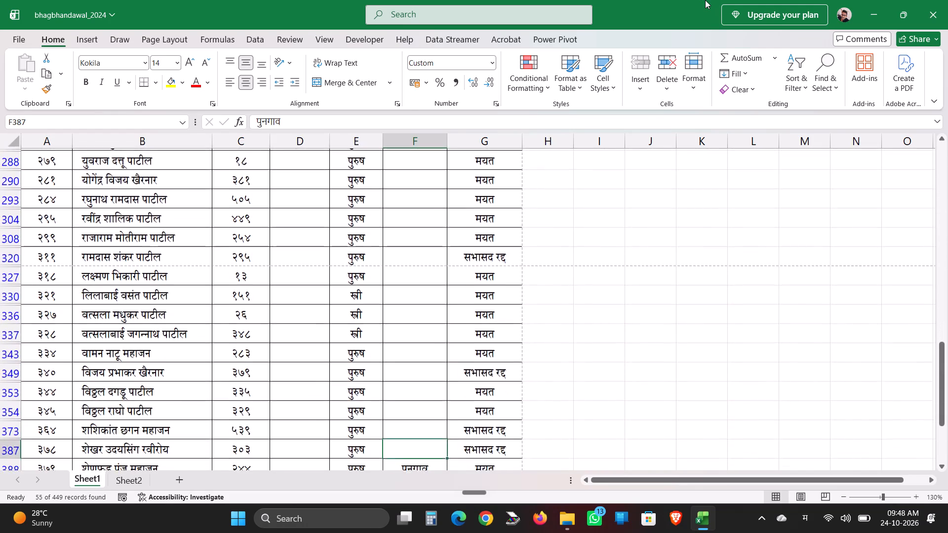
key("Return")
Clear the पत्ता entries of the remaining filtered members from F388 down to the last one in F444.
key("Delete")
key("Return")
key("Delete")
key("Return")
key("Delete")
key("Return")
key("Delete")
key("Return")
key("Delete")
key("Return")
key("Delete")
key("Return")
key("Delete")
key("Return")
key("Delete")
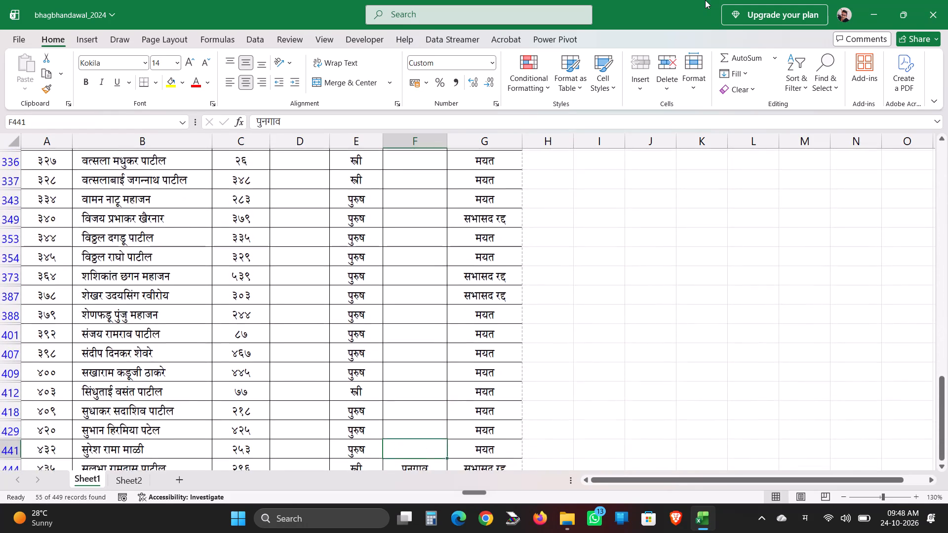
key("Return")
key("Delete")
key("Return")
key("Delete")
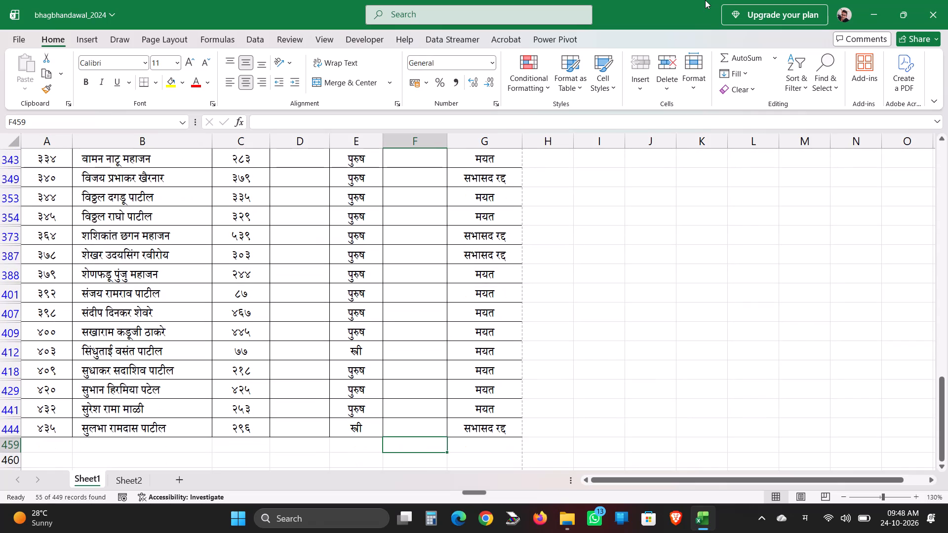
Clear the filter from the शेरा column to show the whole voter list again.
scroll(709, 0, "up", 8)
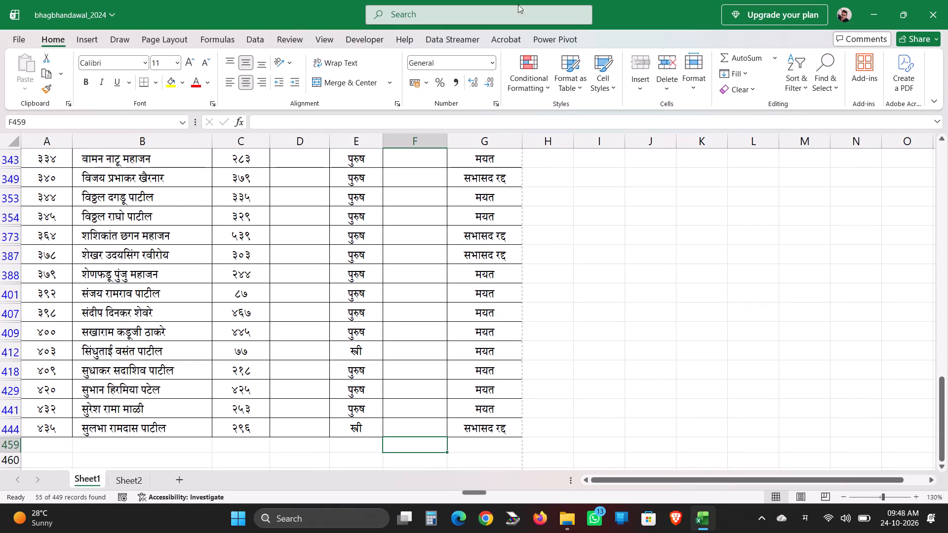
scroll(221, 266, "up", 15)
scroll(230, 265, "up", 6)
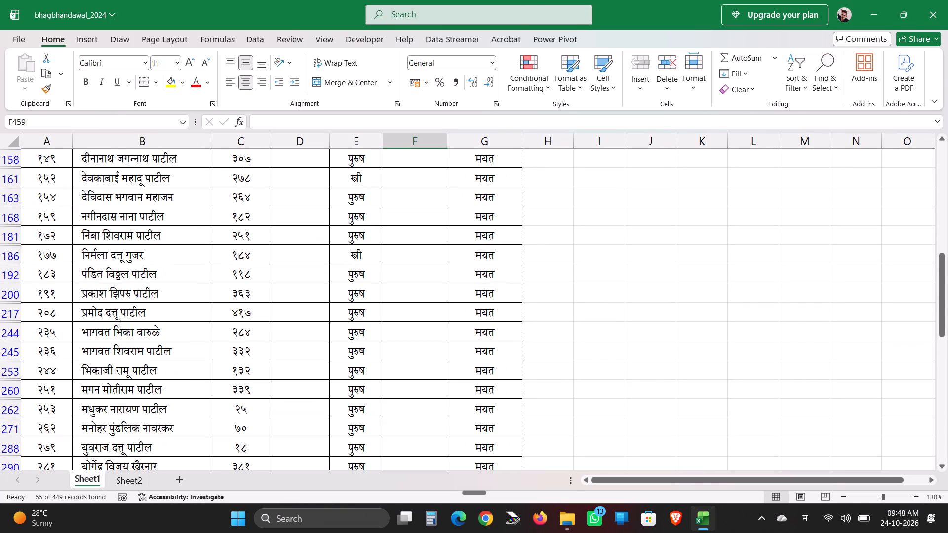
scroll(230, 266, "up", 17)
scroll(230, 266, "up", 7)
left_click(441, 284)
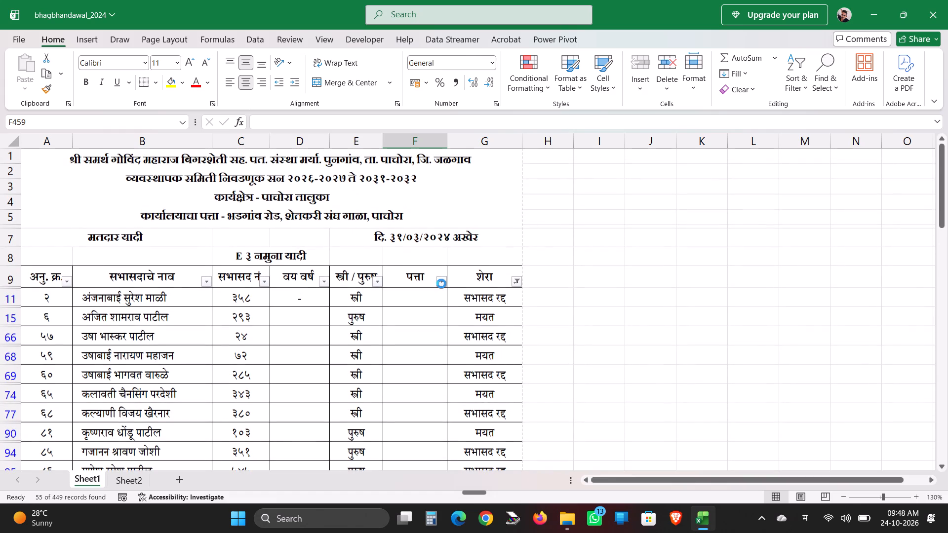
left_click(498, 337)
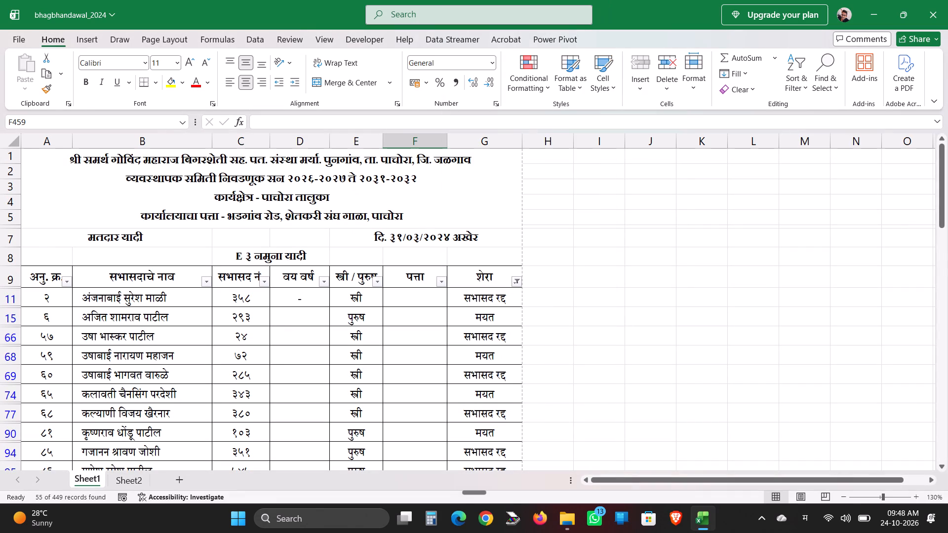
left_click(518, 281)
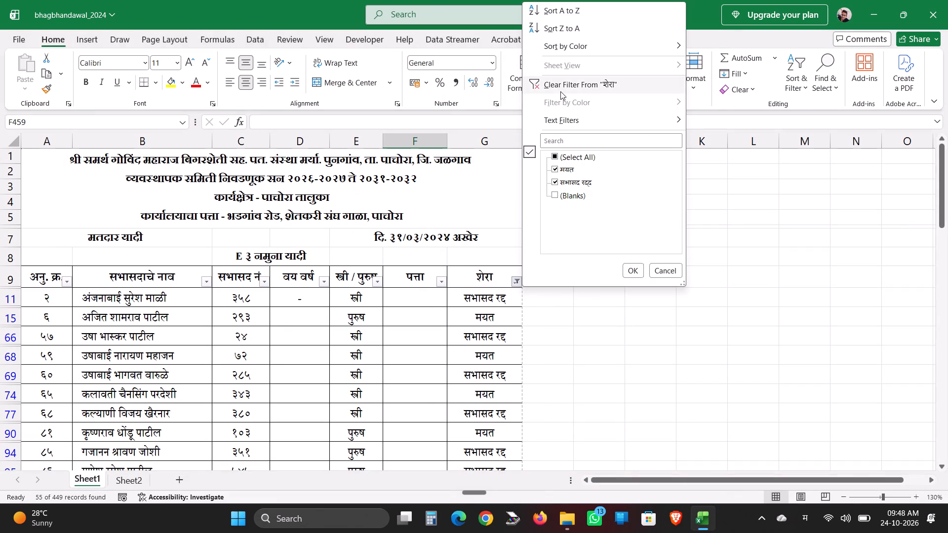
left_click(560, 89)
Save the voter list workbook with the cleared address entries.
scroll(388, 352, "down", 19)
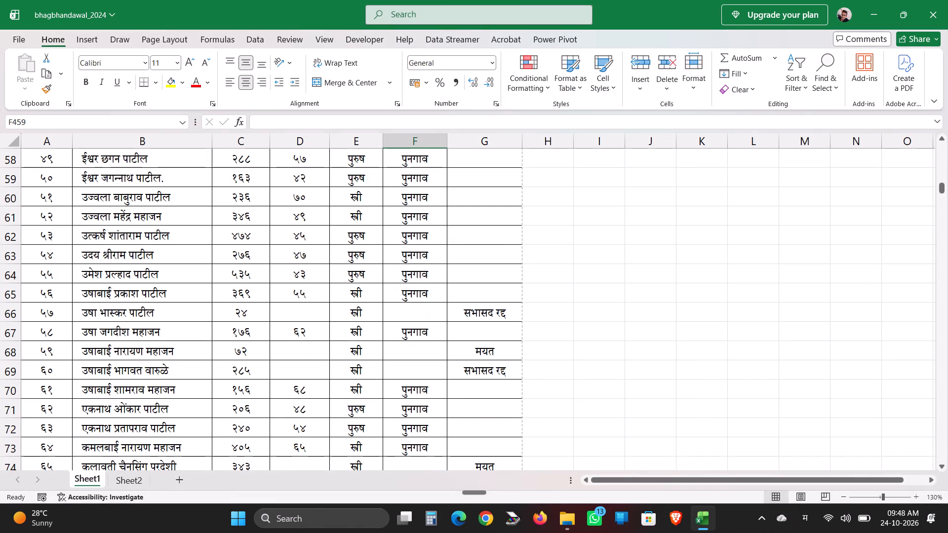
key("ctrl+s")
Review the पत्ता and शेरा columns of the unfiltered list down past row 82, and return to the title rows.
scroll(387, 352, "down", 8)
scroll(387, 352, "up", 7)
scroll(387, 353, "down", 7)
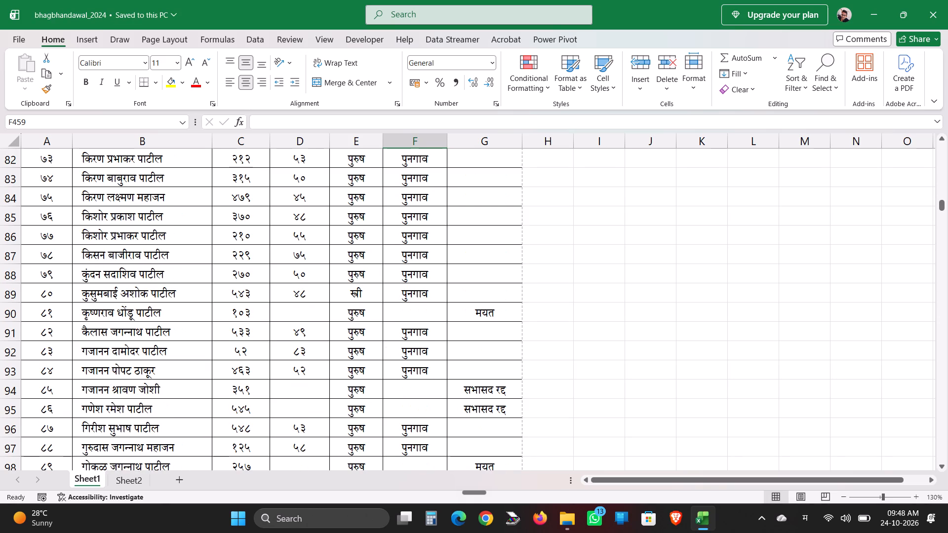
scroll(387, 354, "down", 5)
scroll(387, 354, "up", 5)
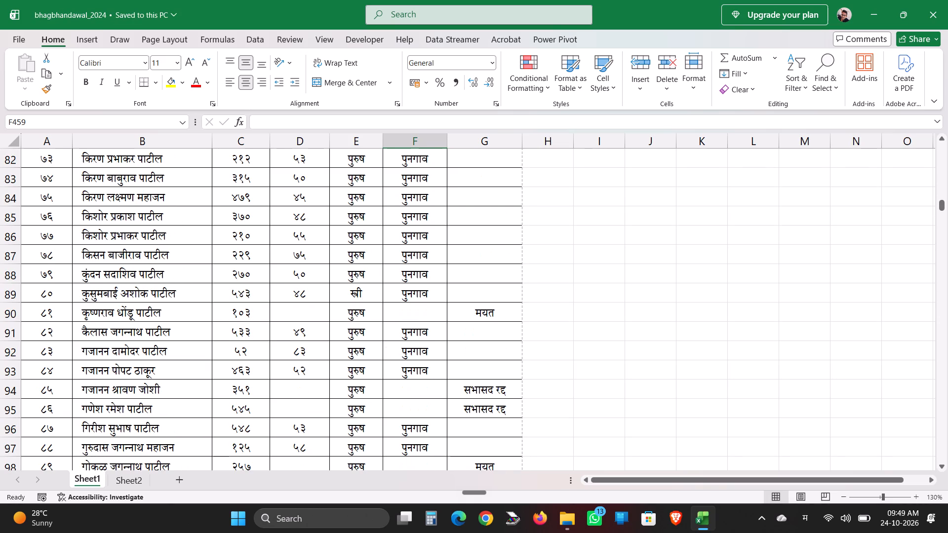
scroll(386, 352, "up", 15)
scroll(386, 353, "up", 15)
scroll(386, 353, "up", 6)
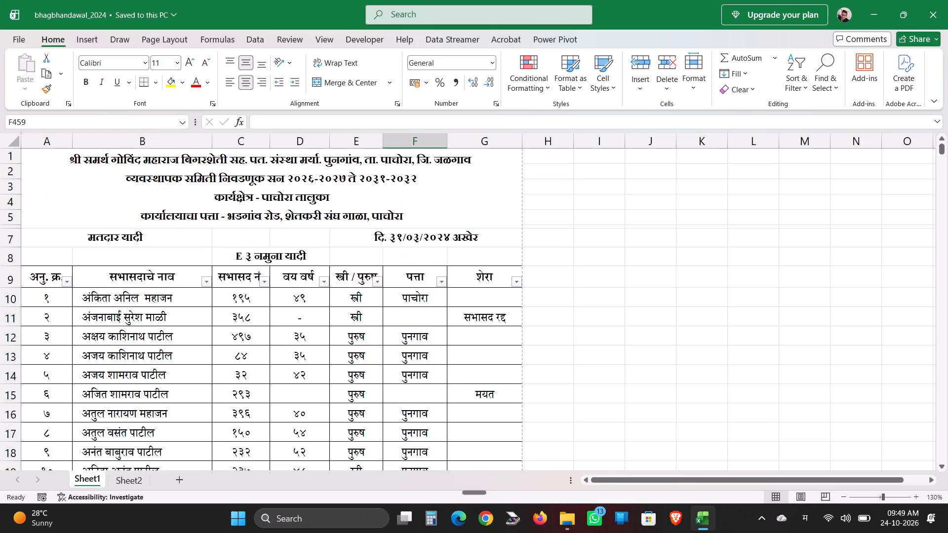
scroll(386, 353, "up", 2)
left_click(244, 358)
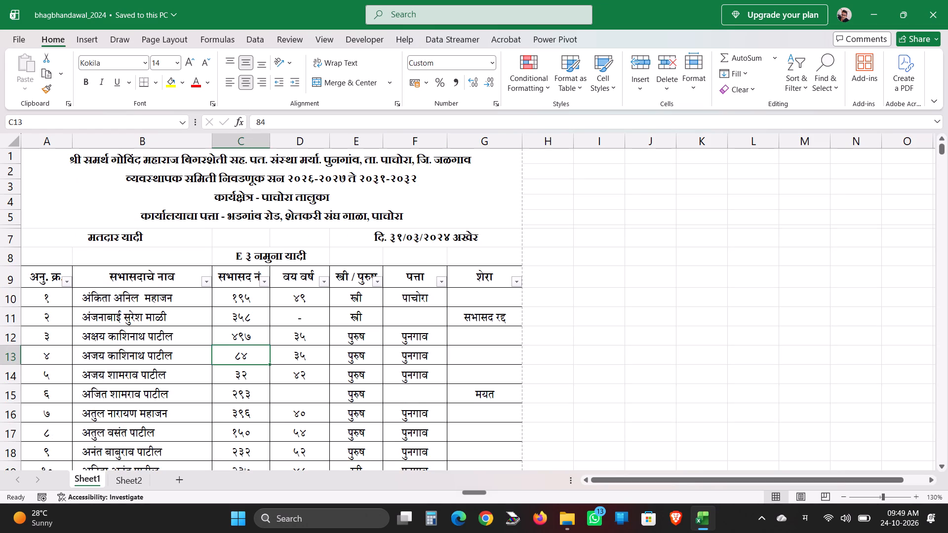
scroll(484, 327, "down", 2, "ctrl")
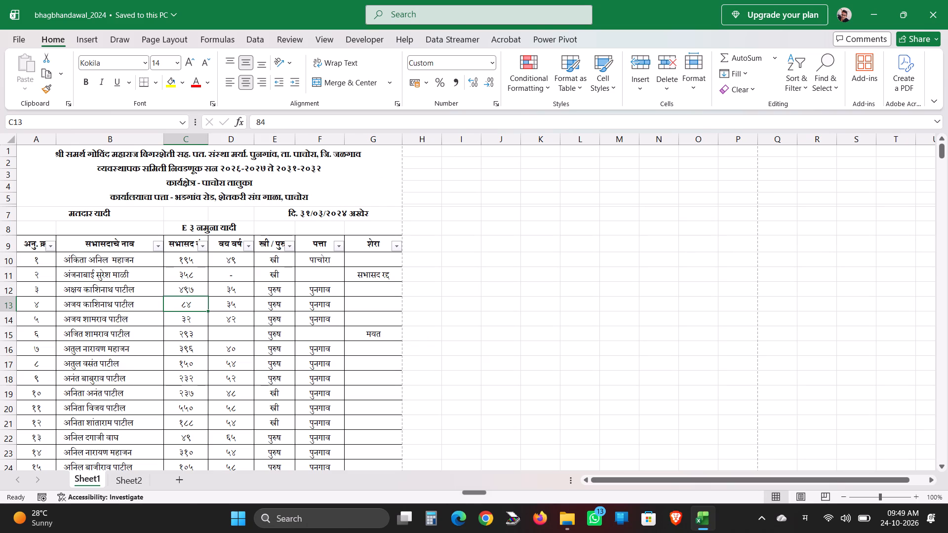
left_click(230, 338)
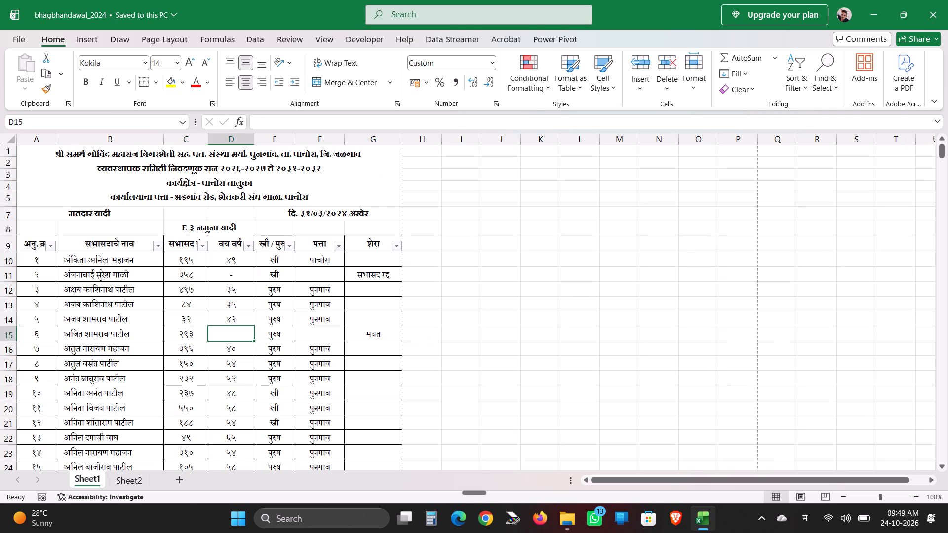